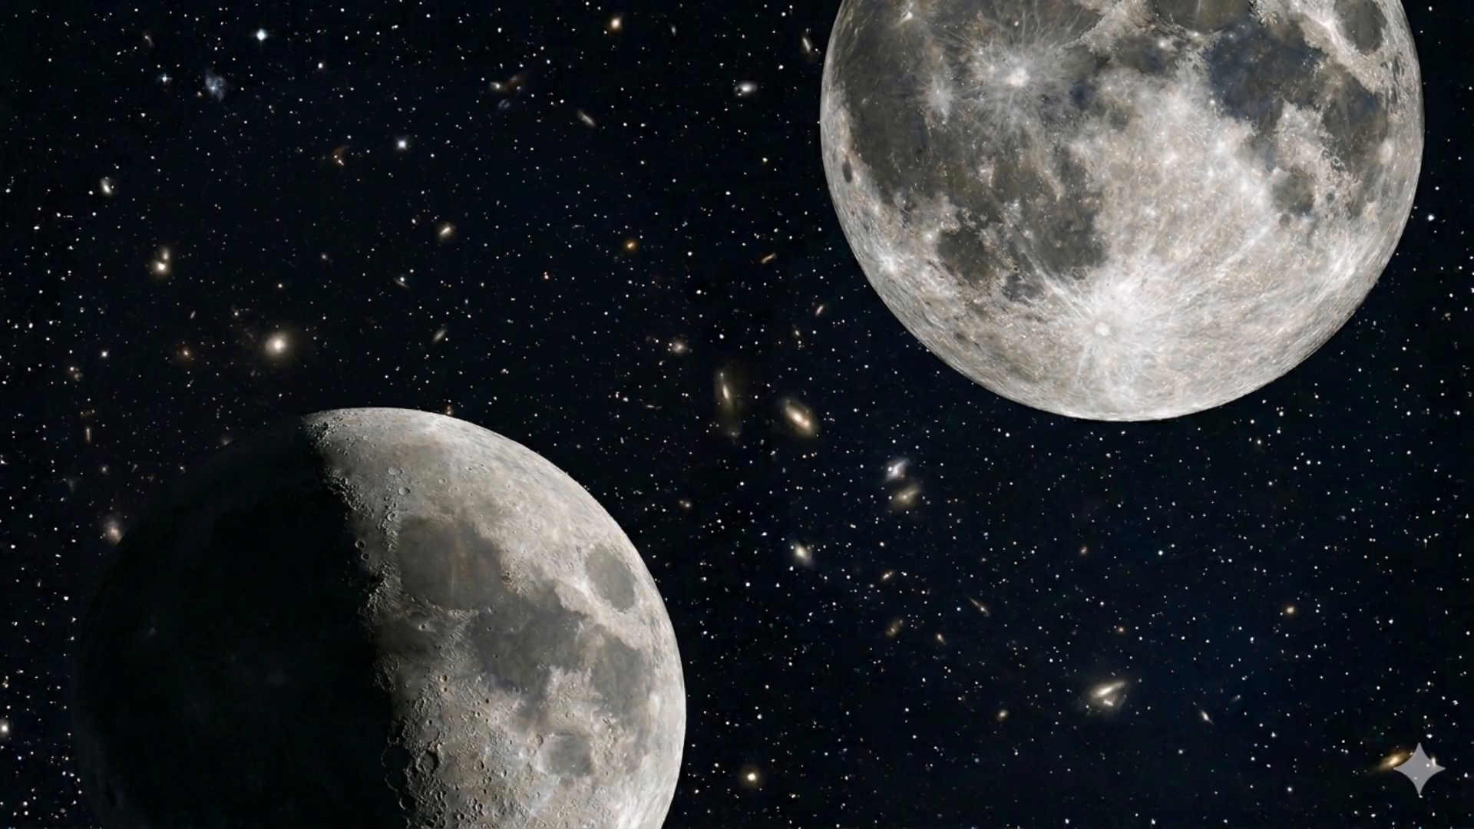
Check the list of available Wi-Fi networks, then return to the desktop.
{"action": "left_click", "coordinate": [1287, 808]}
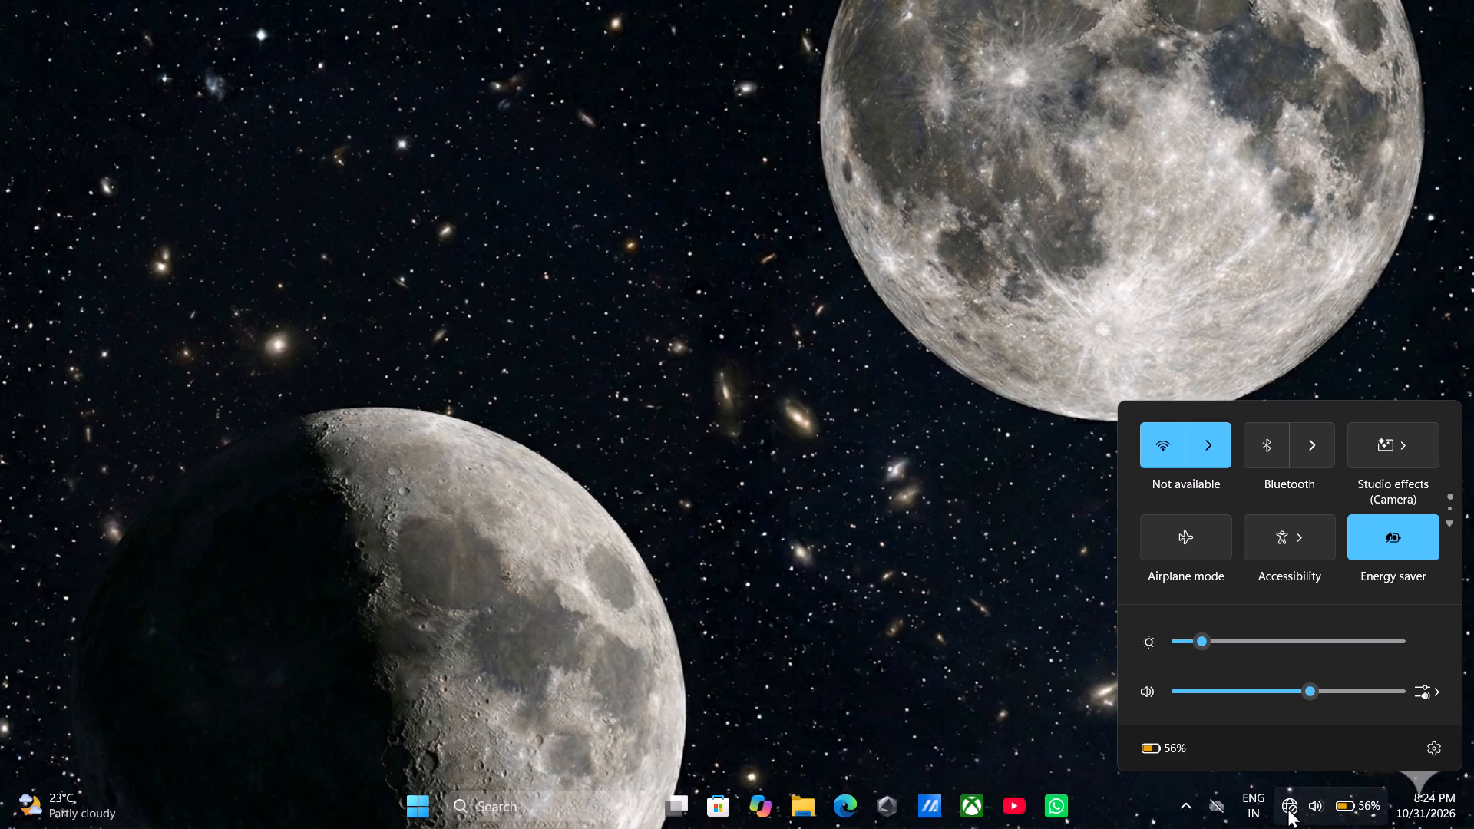
{"action": "left_click", "coordinate": [1203, 438]}
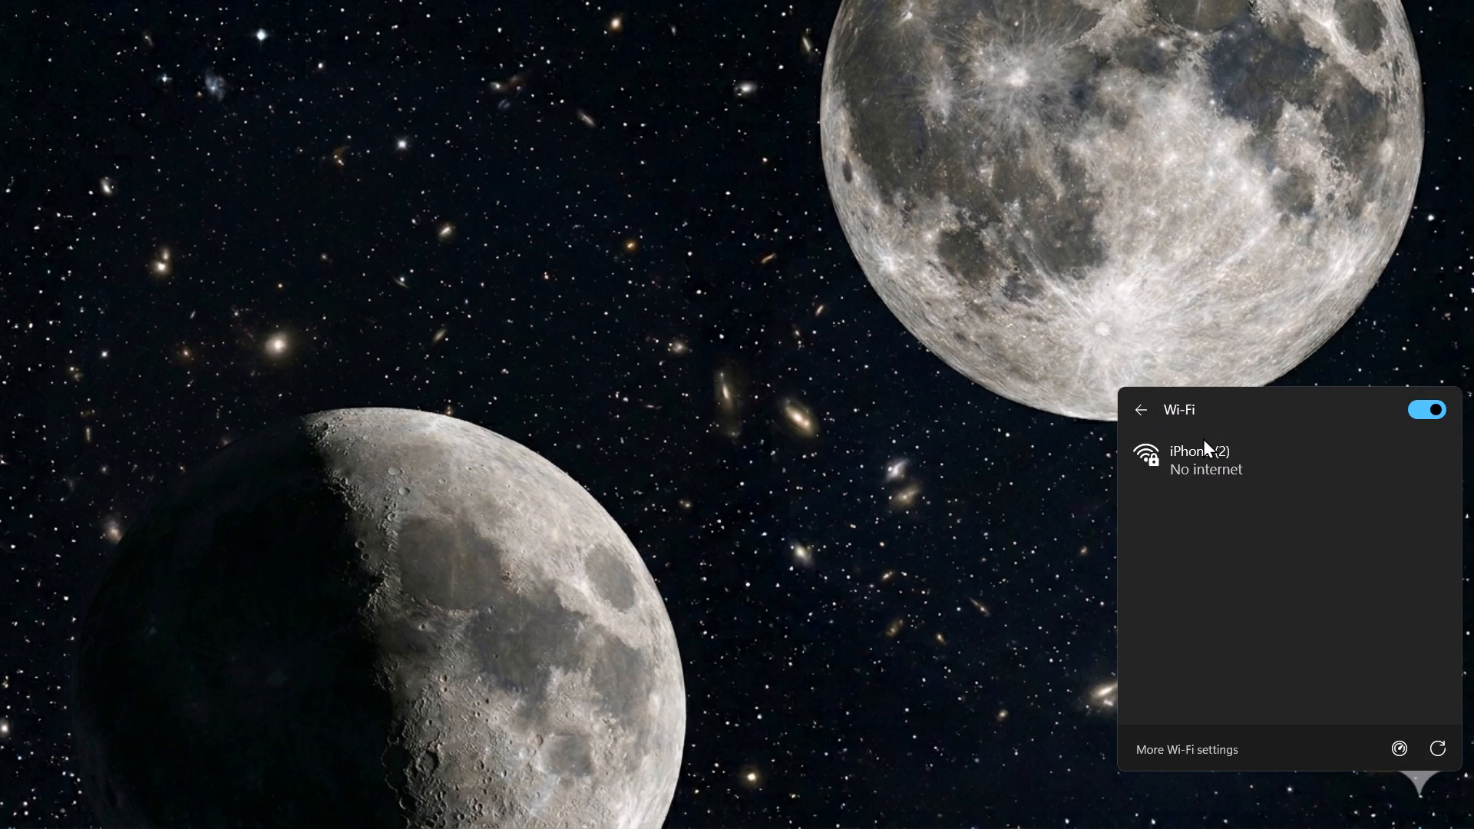
{"action": "left_click", "coordinate": [1071, 485]}
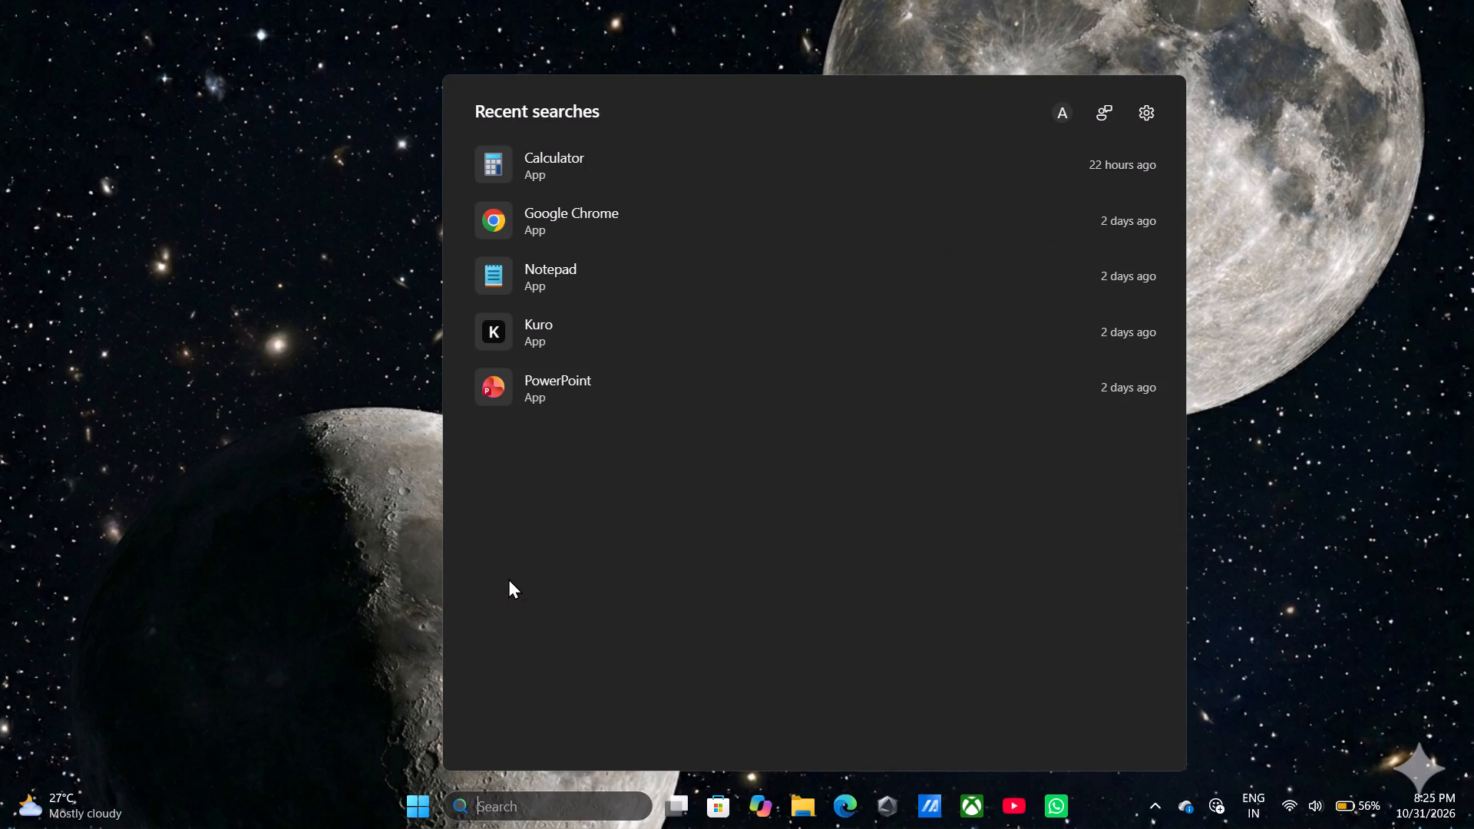
Launch Google Chrome from the recent searches.
{"action": "left_click", "coordinate": [661, 214]}
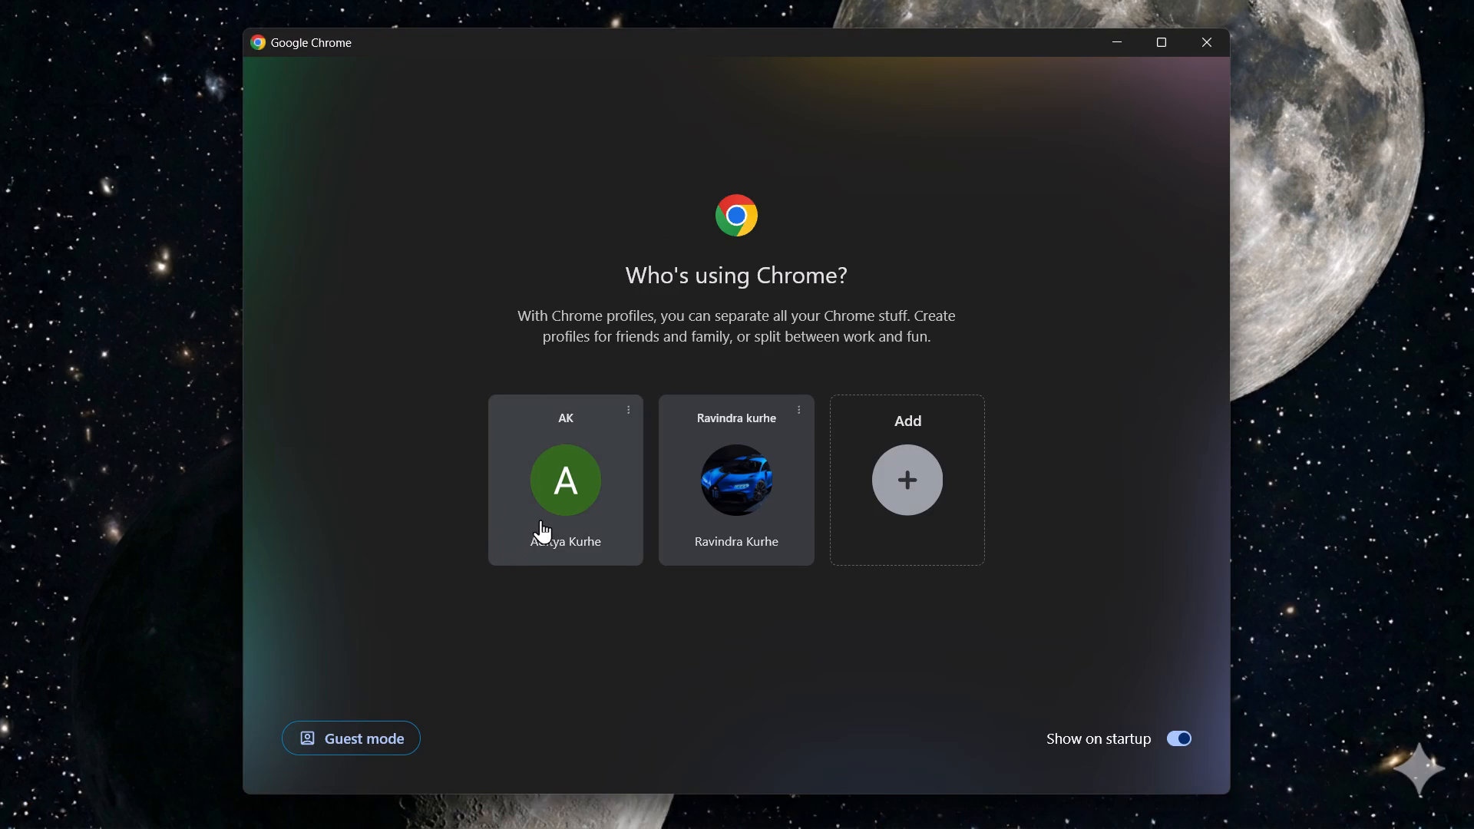
Open the browser with the AK profile.
{"action": "left_click", "coordinate": [564, 483]}
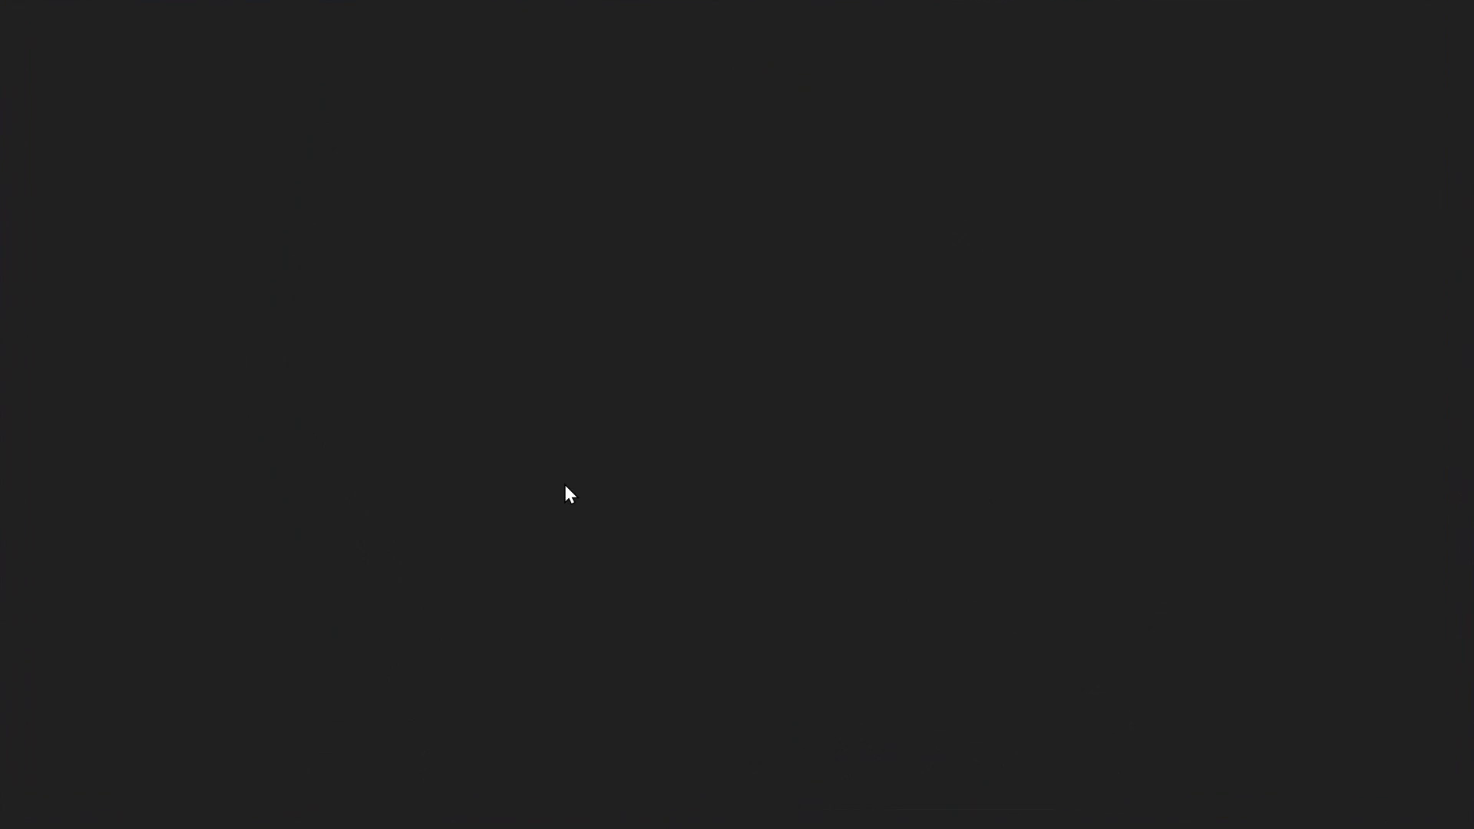
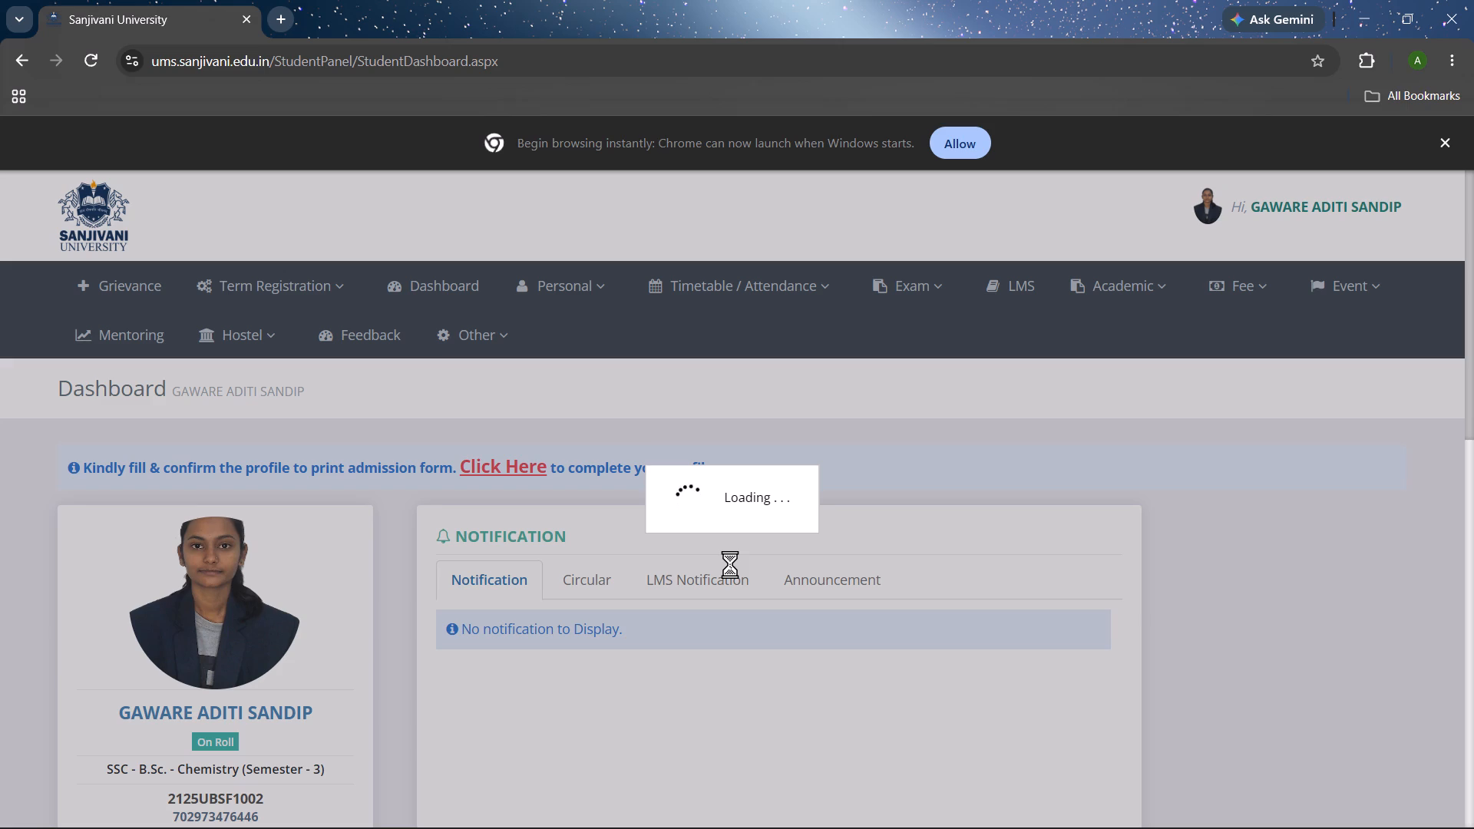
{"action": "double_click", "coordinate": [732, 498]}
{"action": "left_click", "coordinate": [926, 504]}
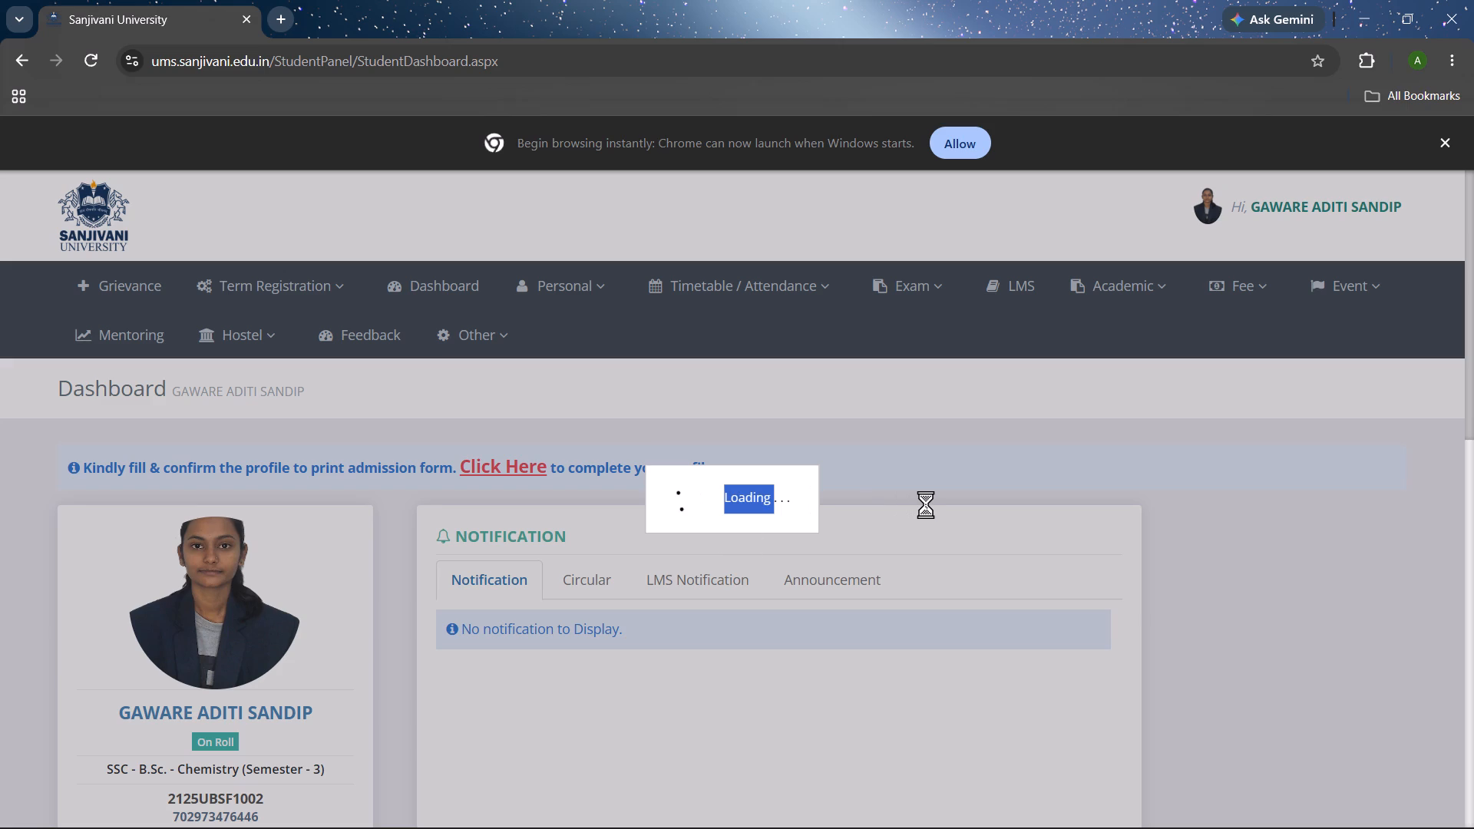
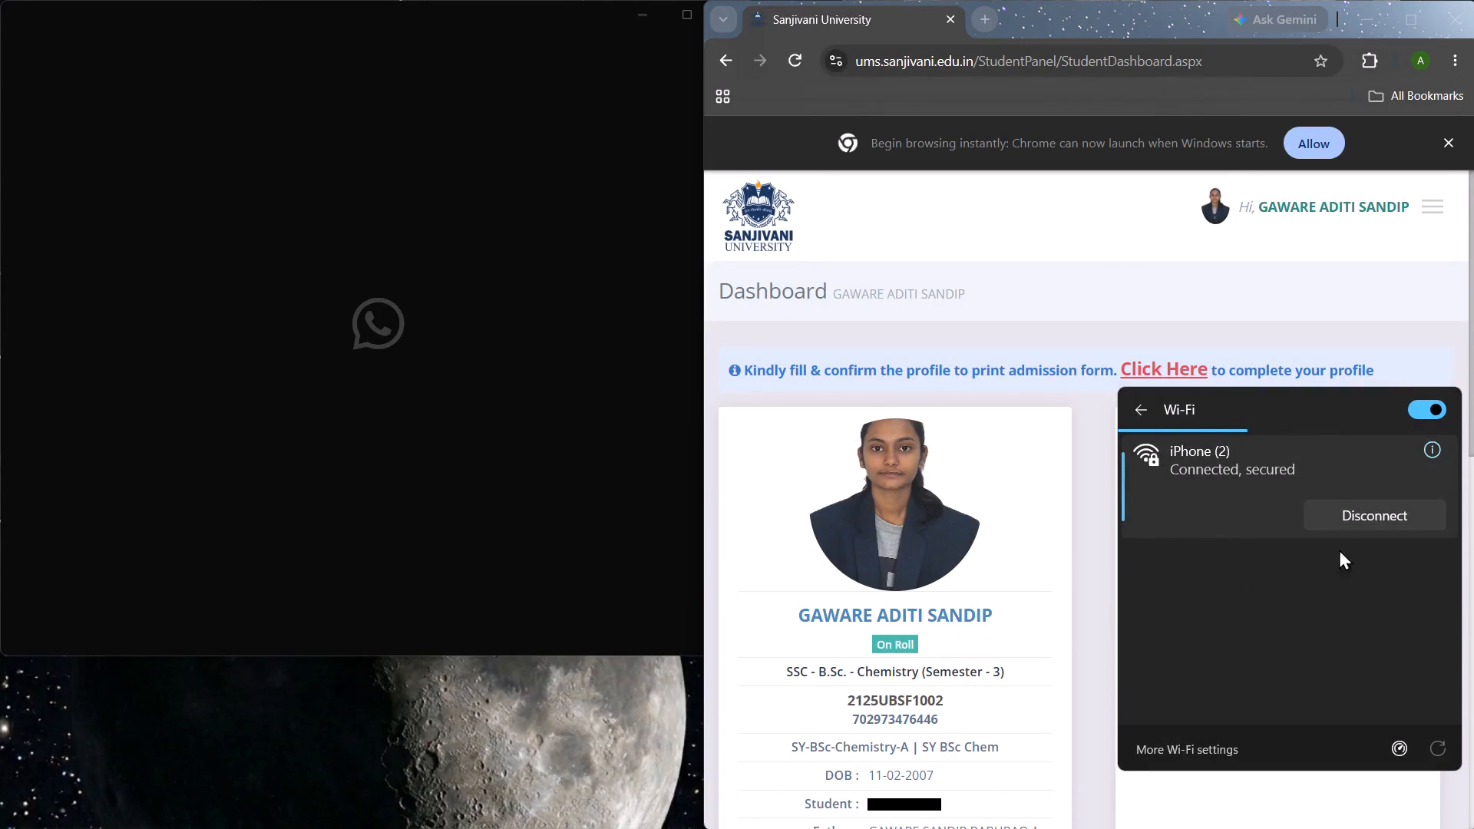
{"action": "left_click", "coordinate": [1390, 507]}
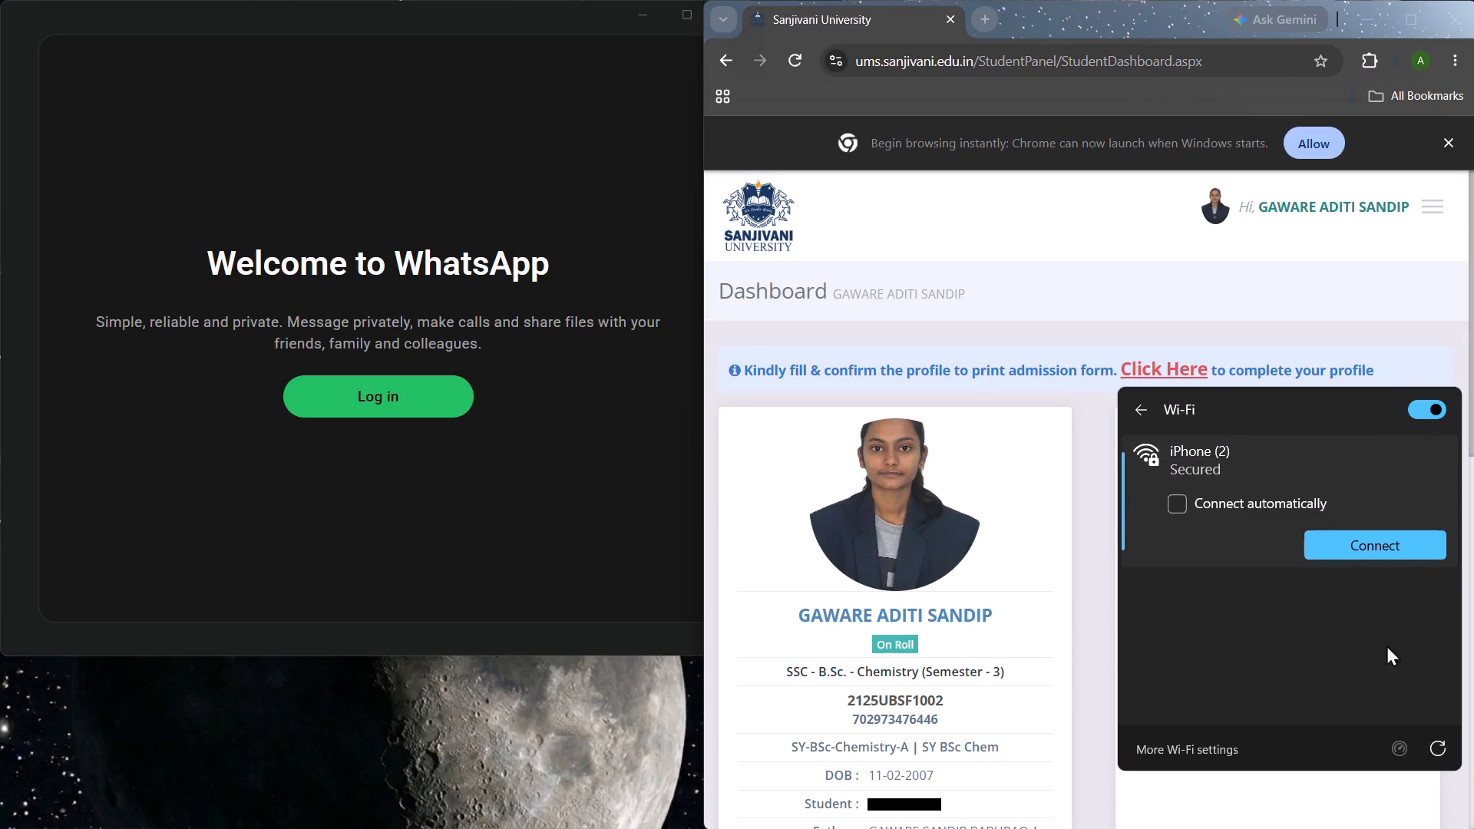
{"action": "left_click", "coordinate": [1438, 743]}
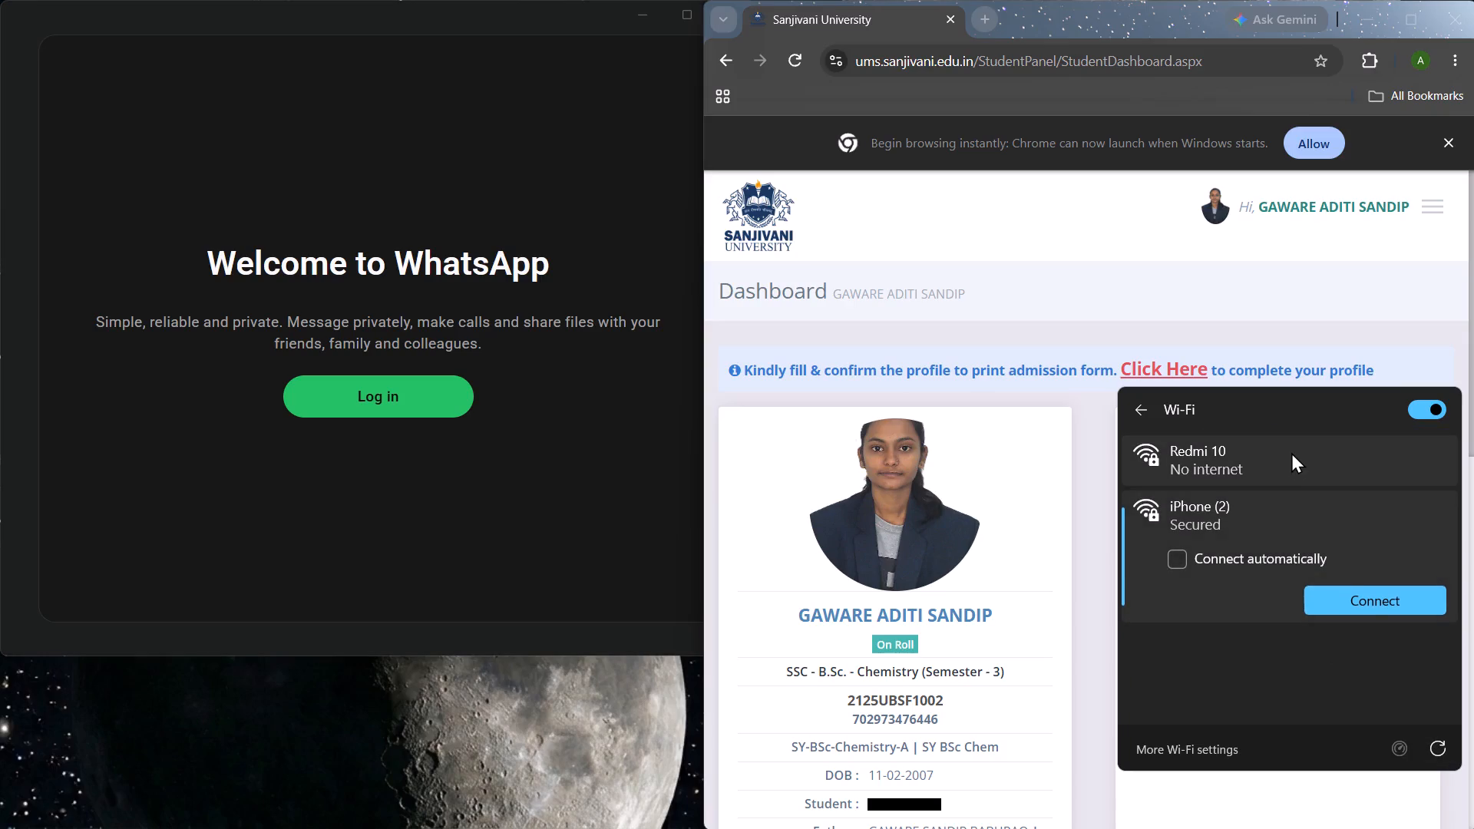
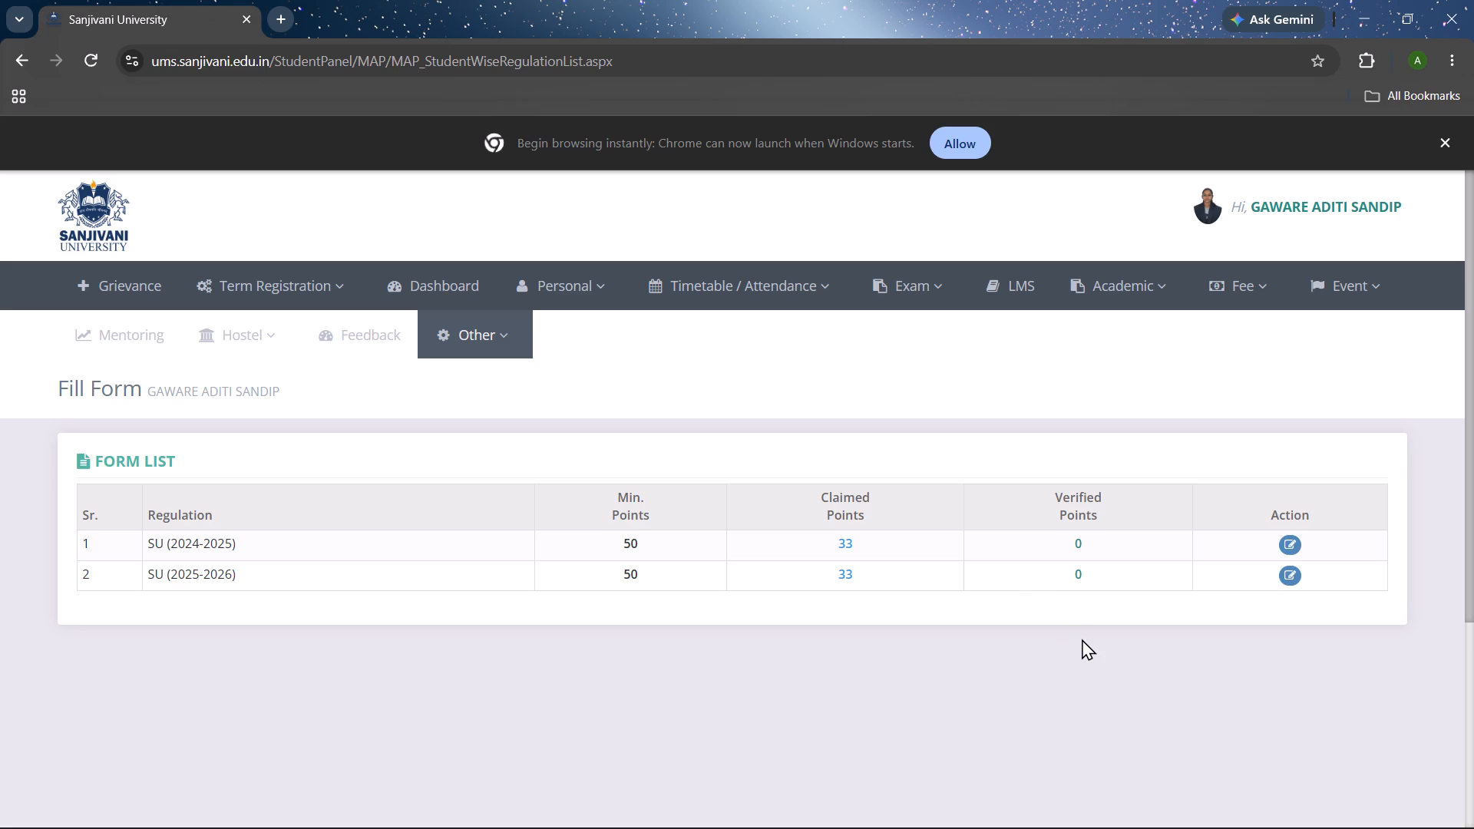
Open the activity form for regulation SU (2024-2025) and start adding a new activity entry.
{"action": "left_click", "coordinate": [1294, 541]}
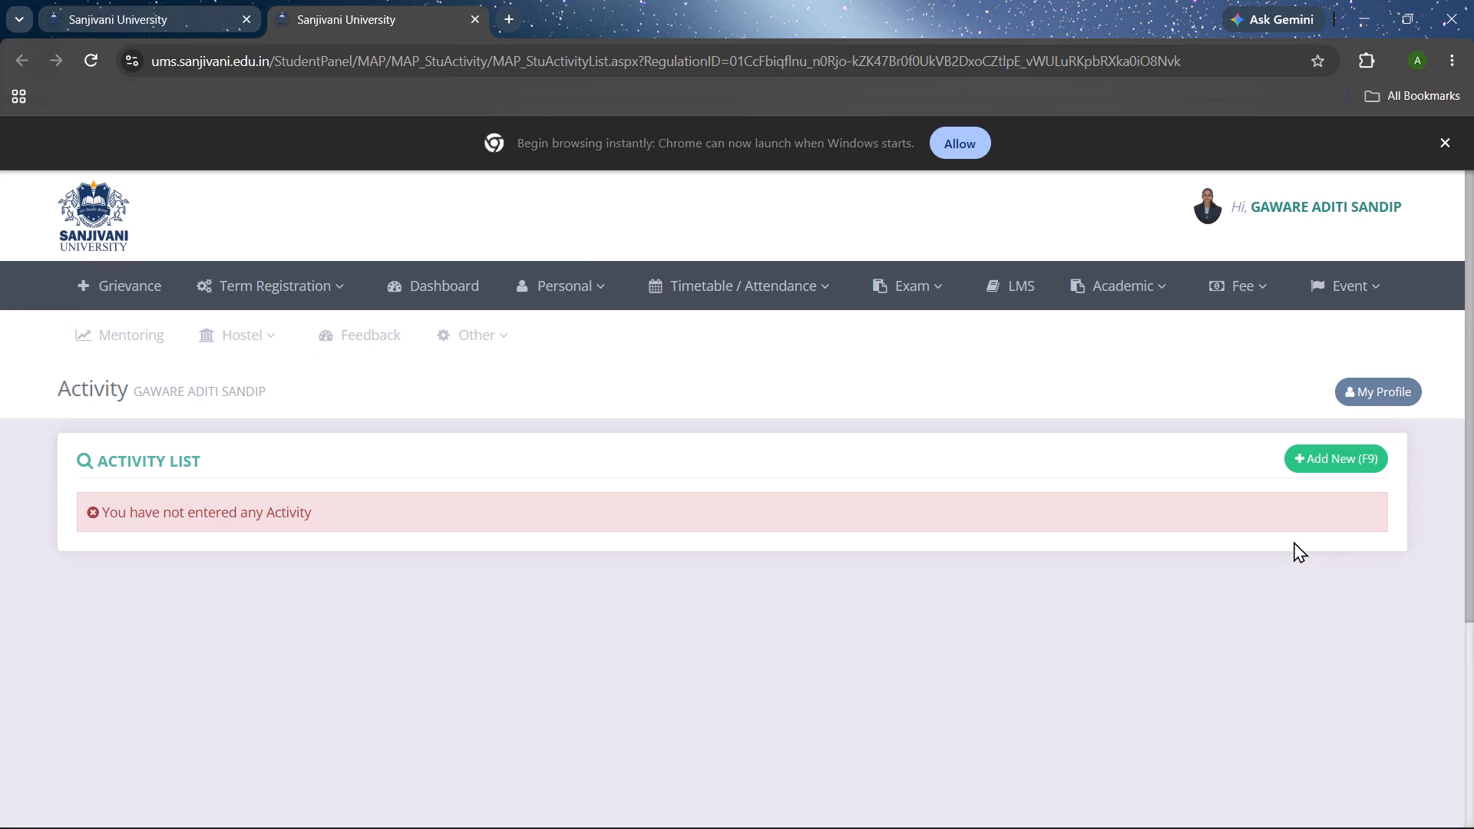
{"action": "left_click", "coordinate": [1340, 452]}
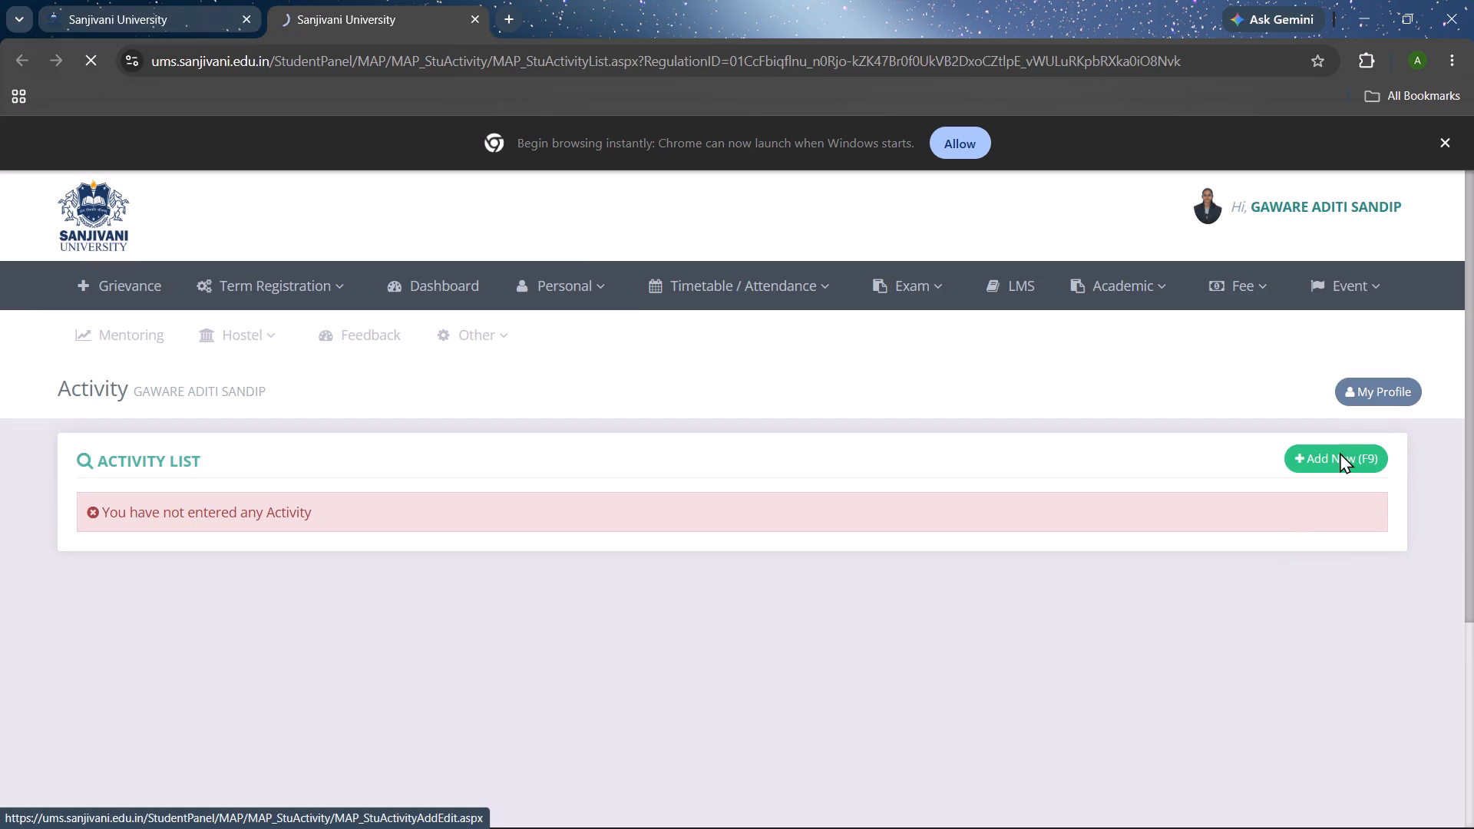
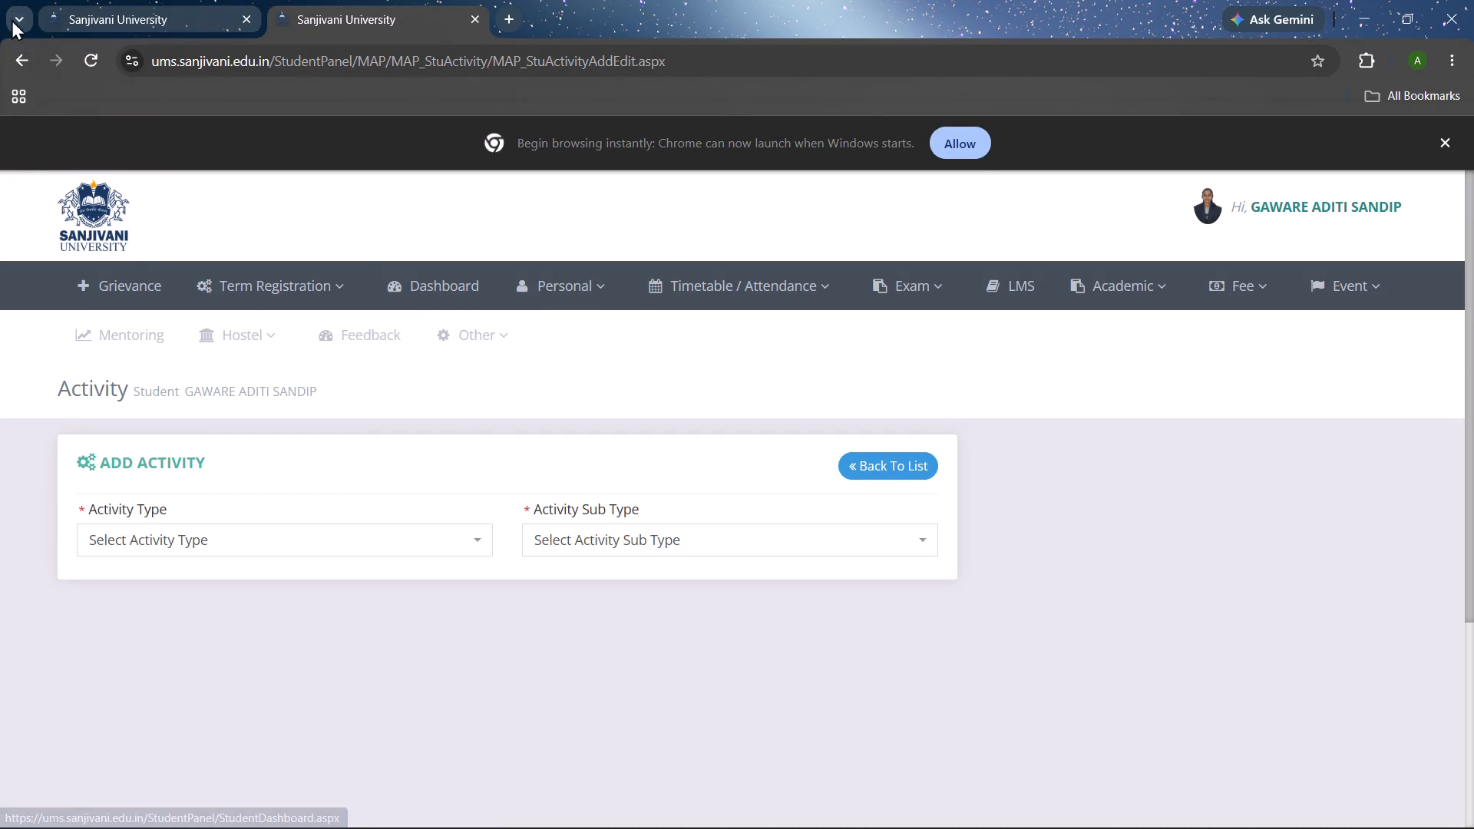
Leave the new activity form, return to the MAP Activity form list, and open the activities for regulation SU (2025-2026).
{"action": "left_click", "coordinate": [6, 68]}
{"action": "left_click", "coordinate": [6, 68]}
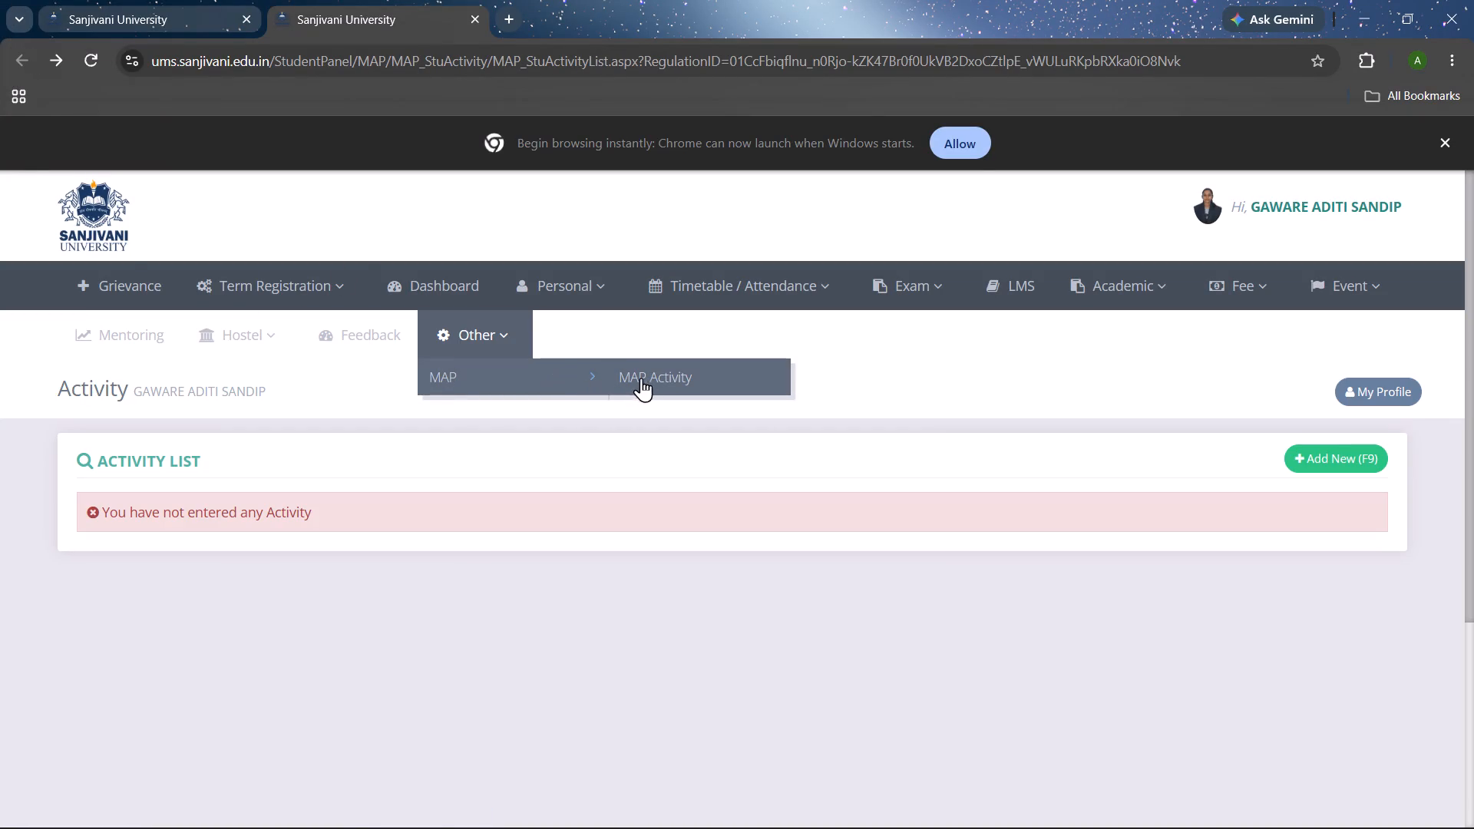
{"action": "left_click", "coordinate": [653, 374]}
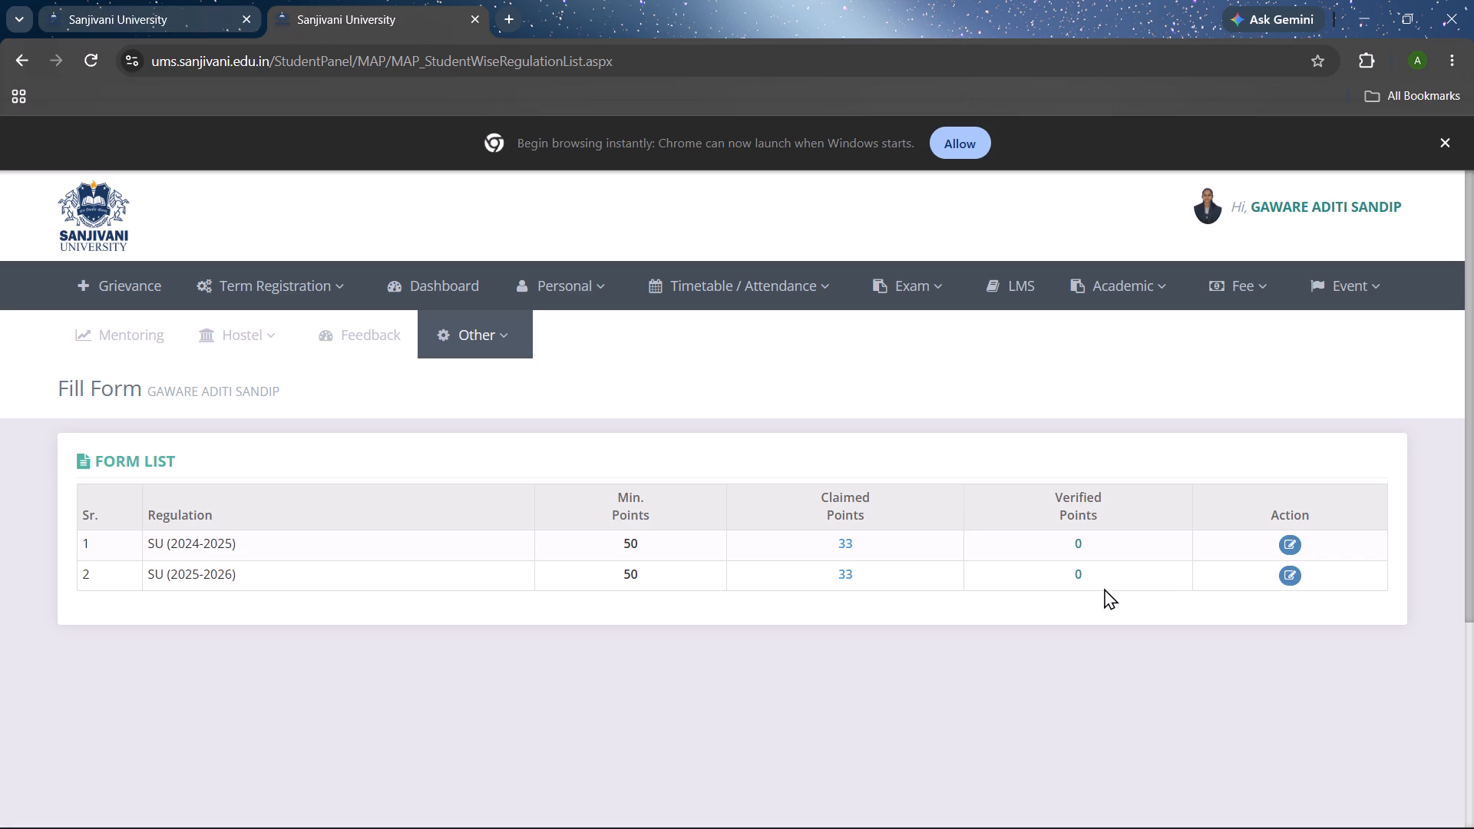
{"action": "left_click", "coordinate": [1287, 563]}
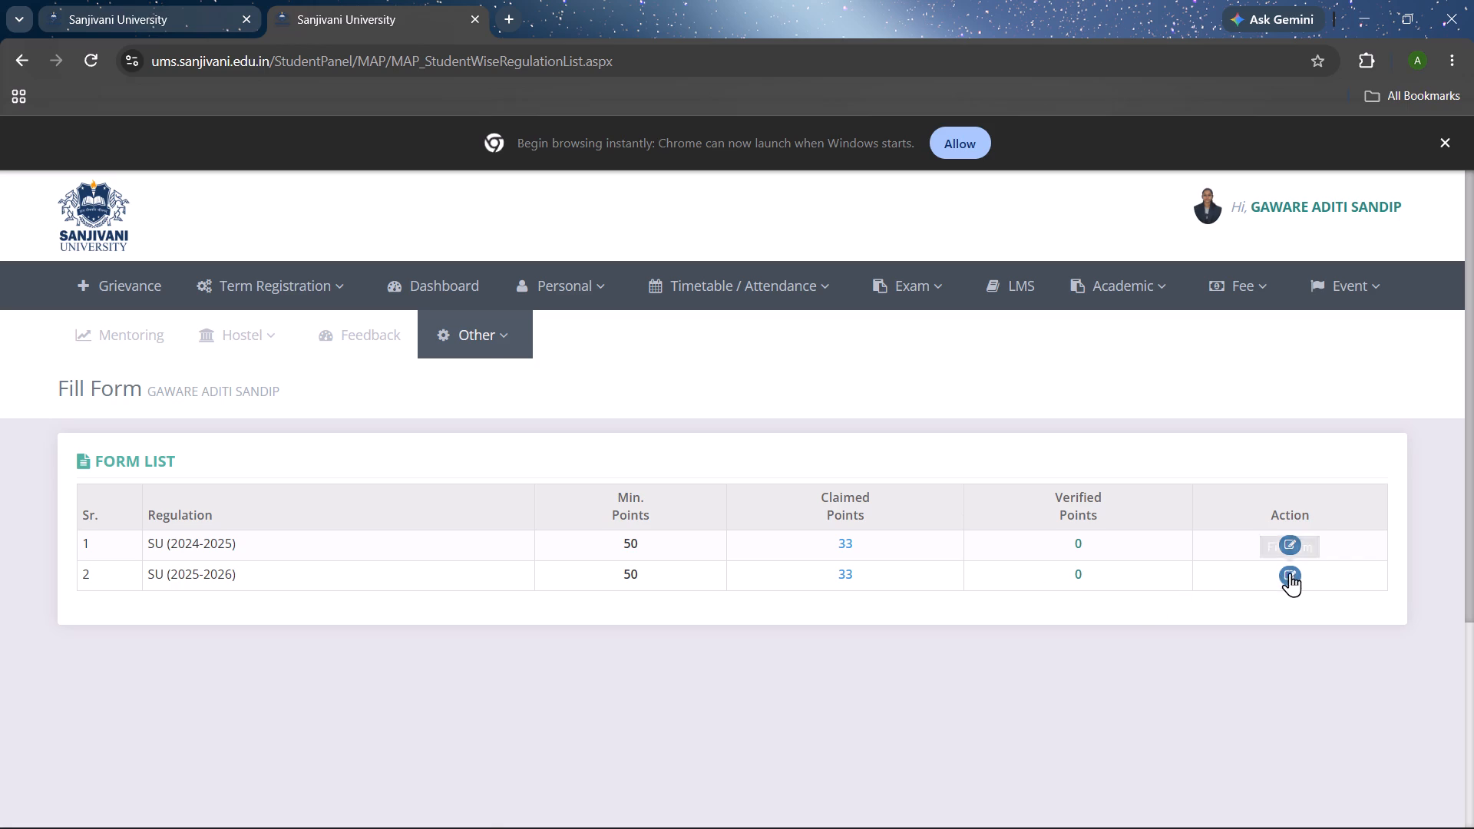
{"action": "left_click", "coordinate": [1291, 579]}
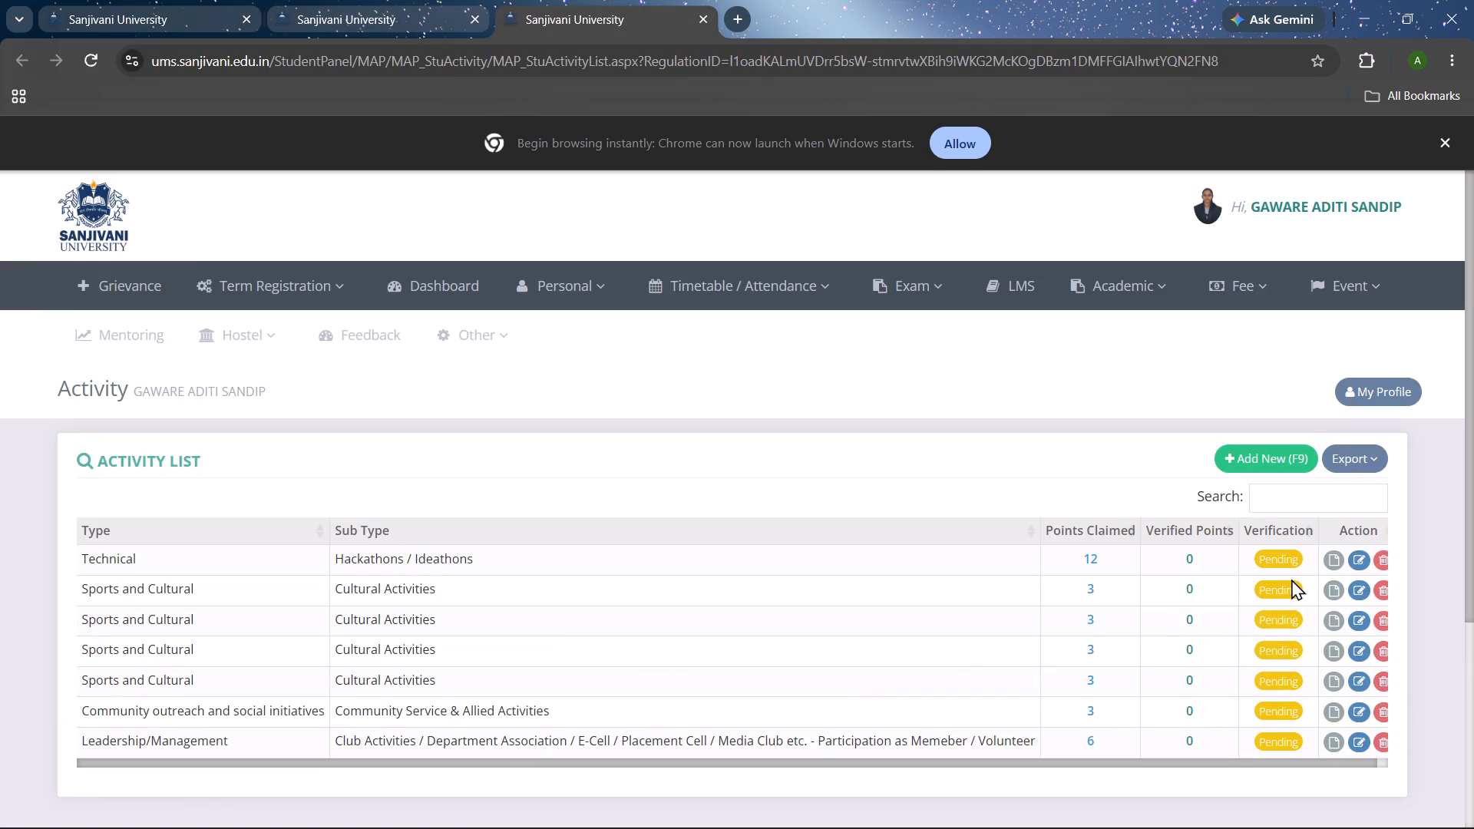
Open the Technical Hackathons / Ideathons record for editing and review its filled-in details.
{"action": "scroll", "coordinate": [847, 608], "scroll_direction": "down", "scroll_amount": 1}
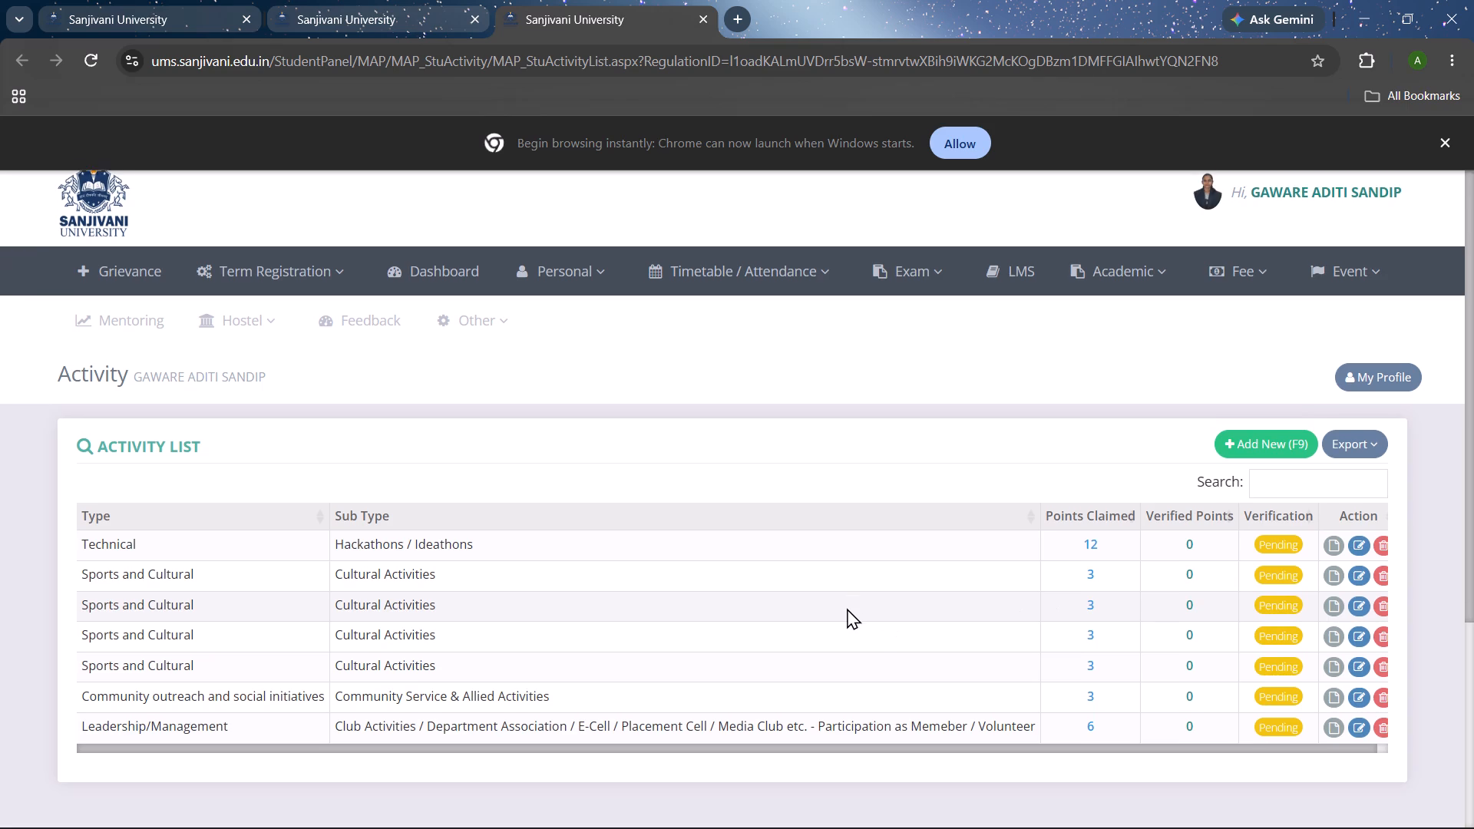
{"action": "scroll", "coordinate": [847, 608], "scroll_direction": "down", "scroll_amount": 1}
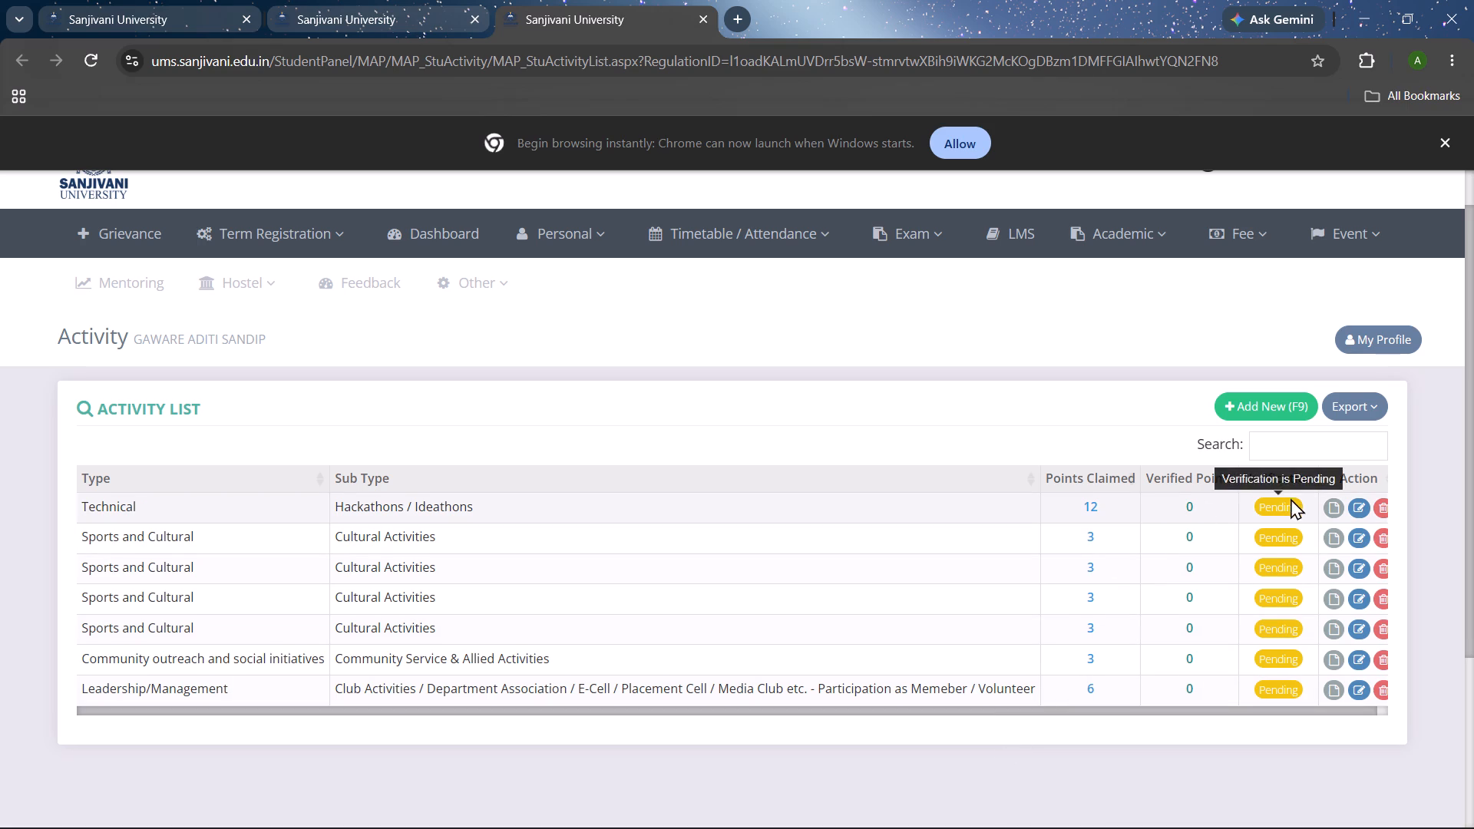
{"action": "scroll", "coordinate": [1133, 547], "scroll_direction": "left", "scroll_amount": 1}
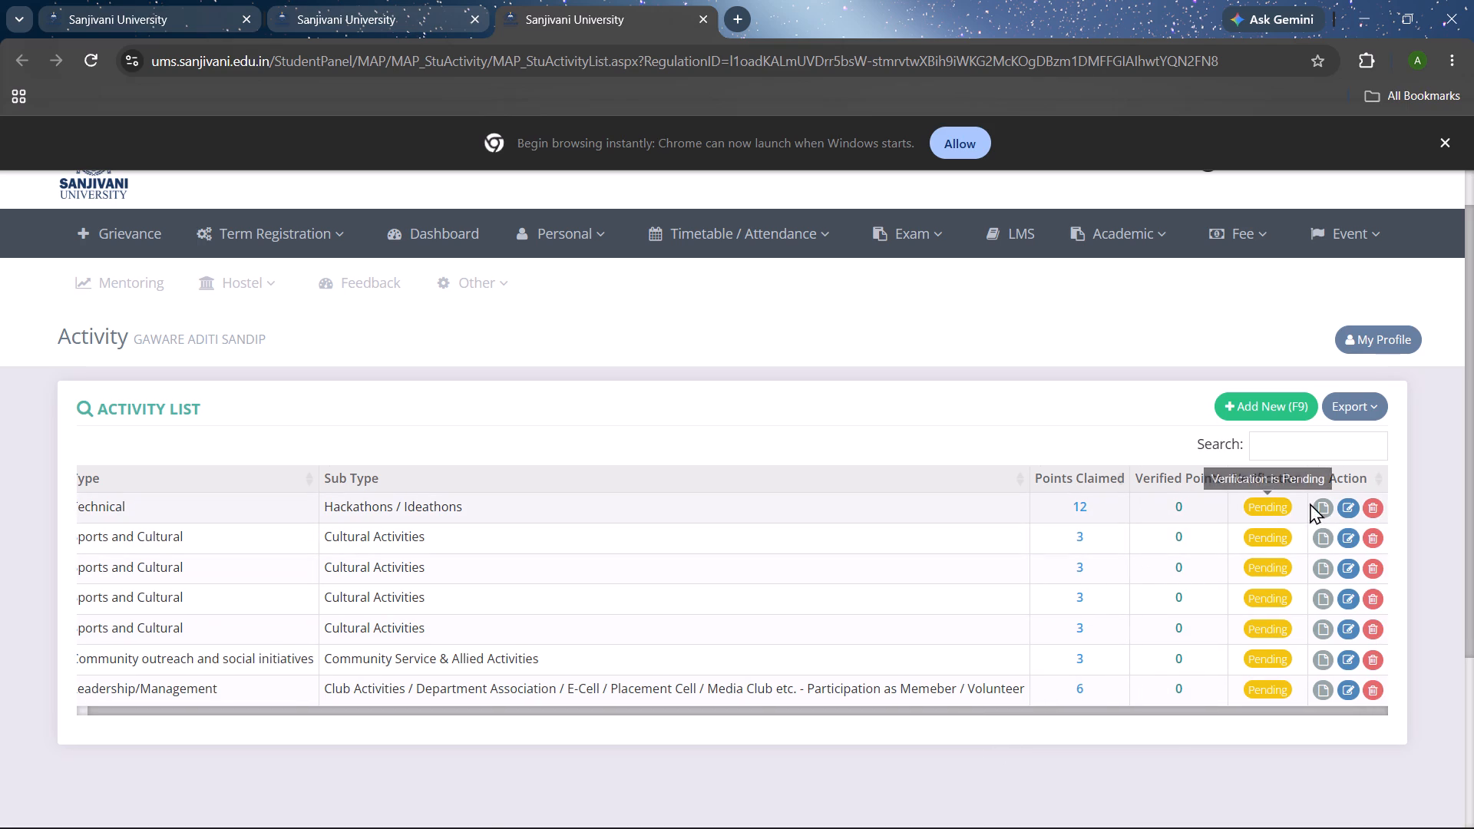
{"action": "left_click", "coordinate": [1346, 504]}
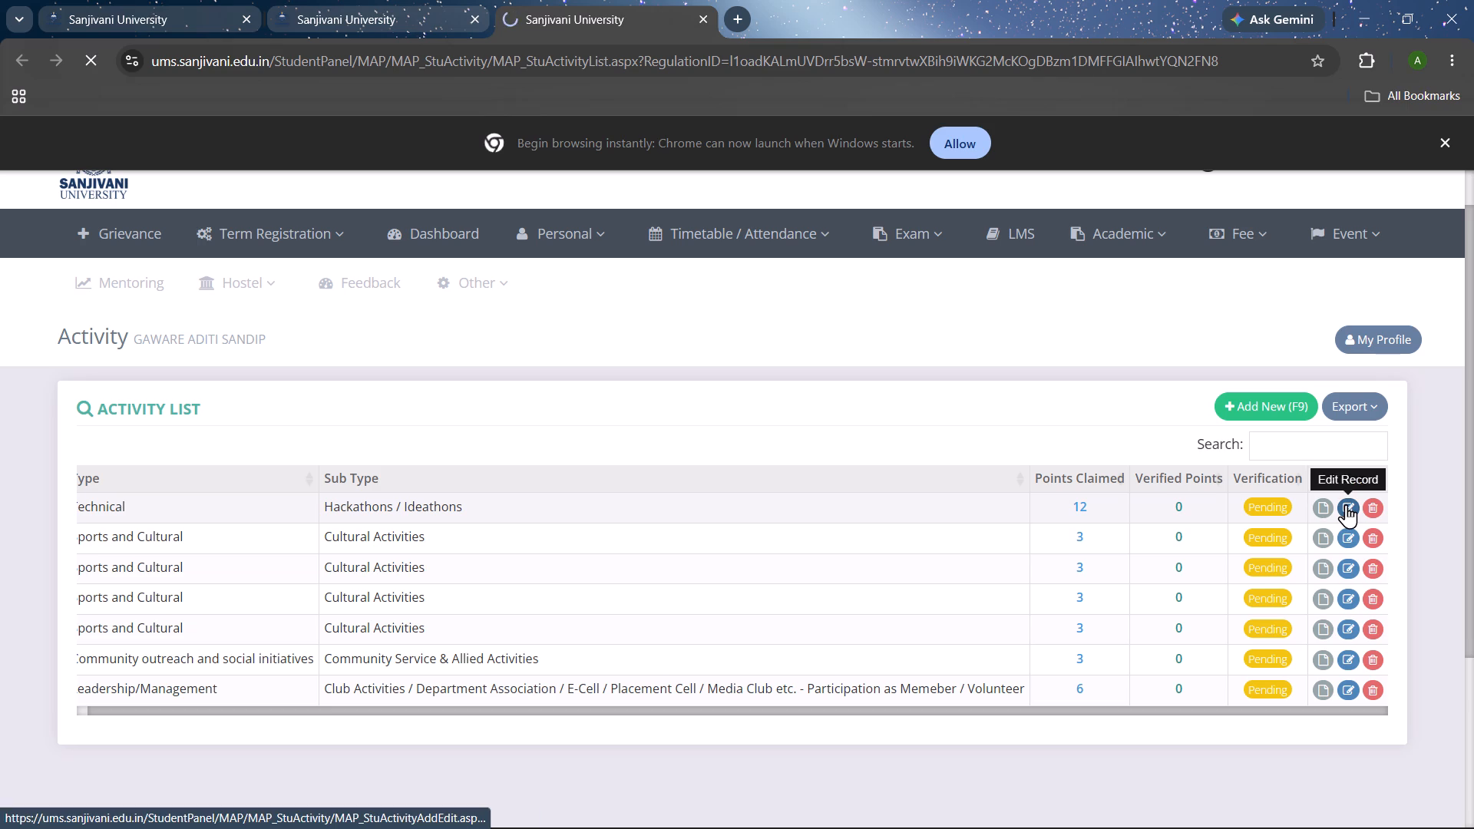
{"action": "scroll", "coordinate": [729, 517], "scroll_direction": "down", "scroll_amount": 4}
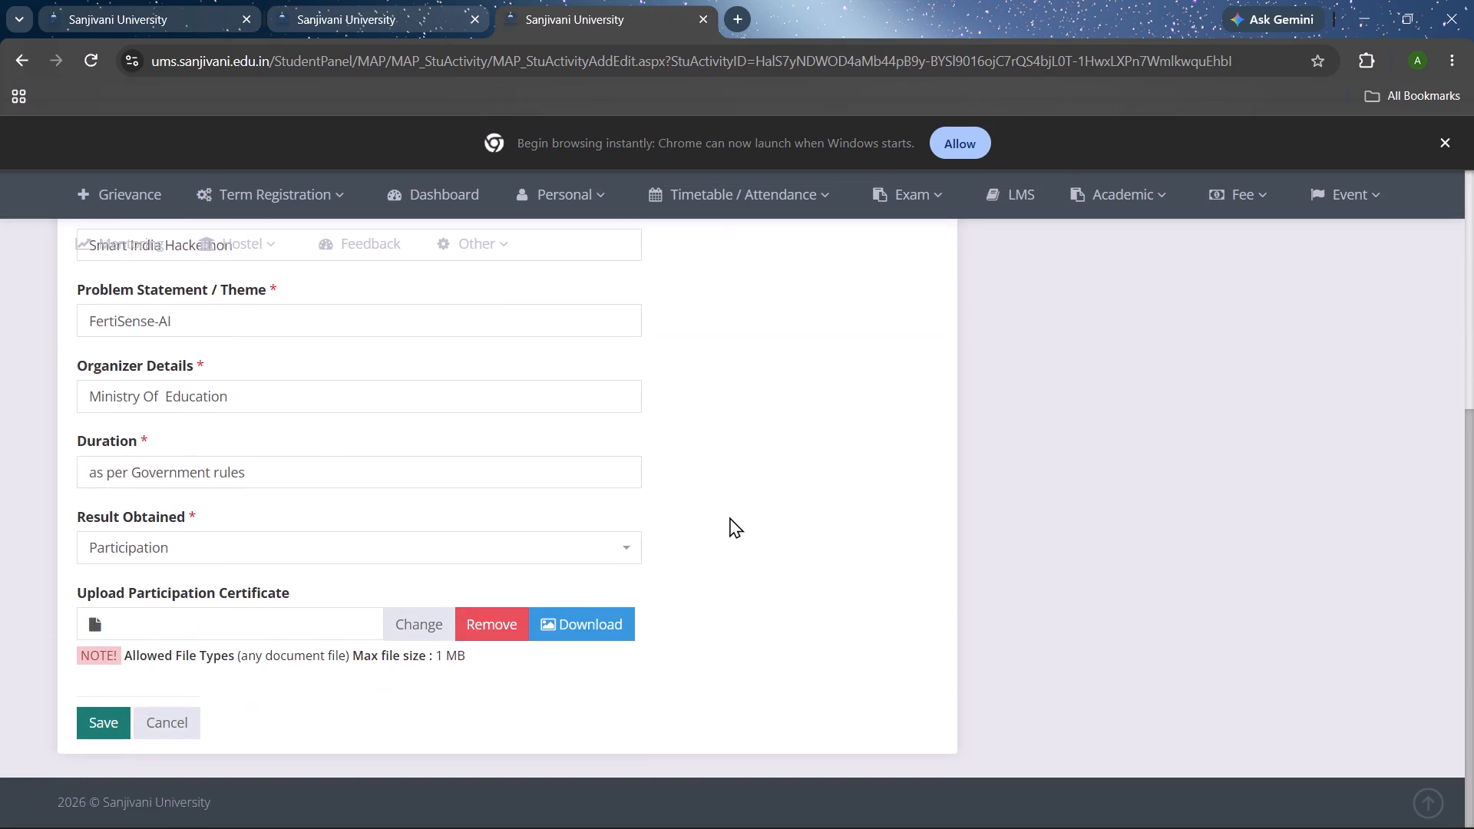
{"action": "scroll", "coordinate": [729, 517], "scroll_direction": "up", "scroll_amount": 1}
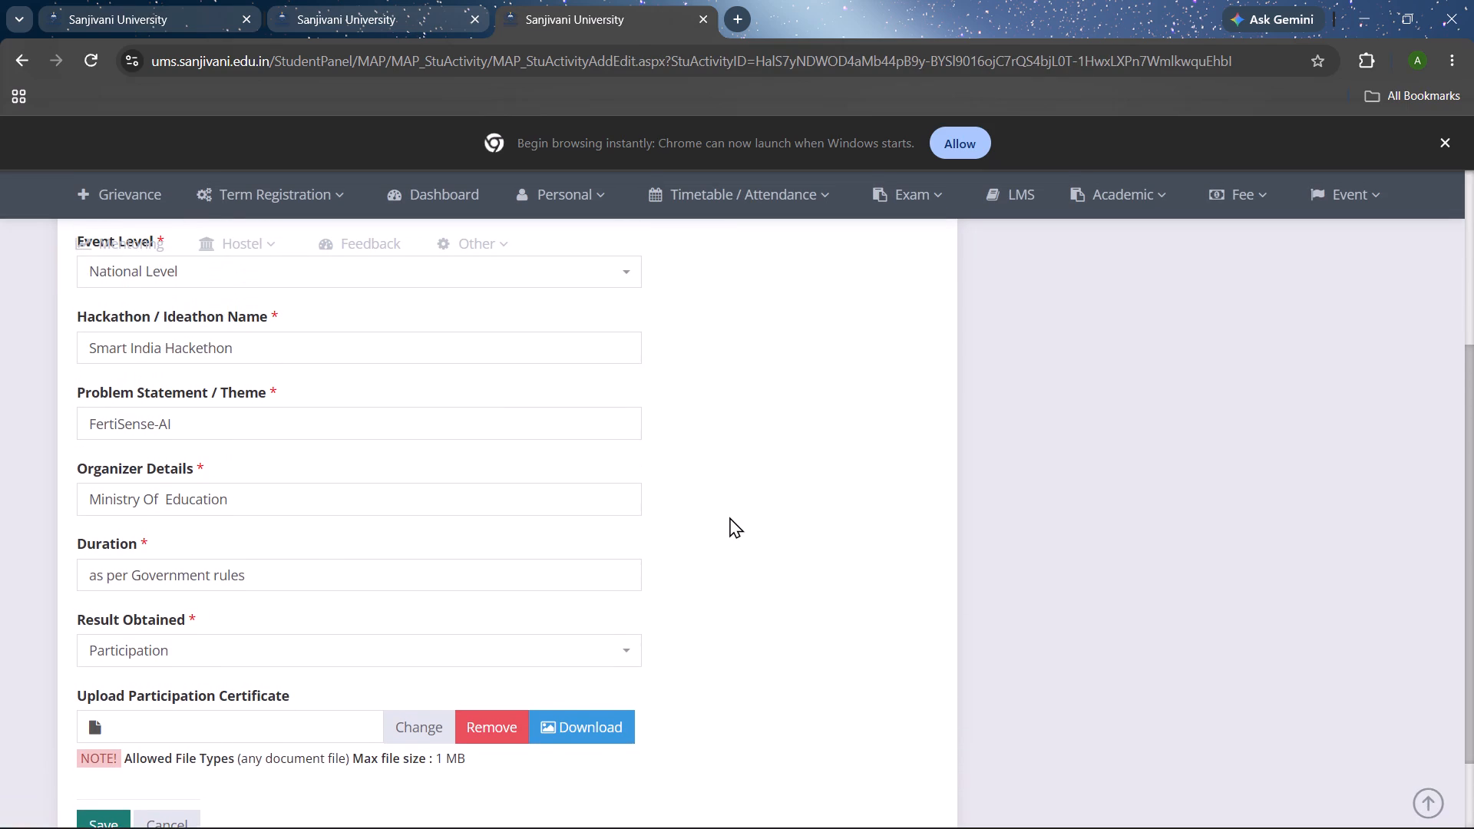
{"action": "scroll", "coordinate": [729, 517], "scroll_direction": "up", "scroll_amount": 3}
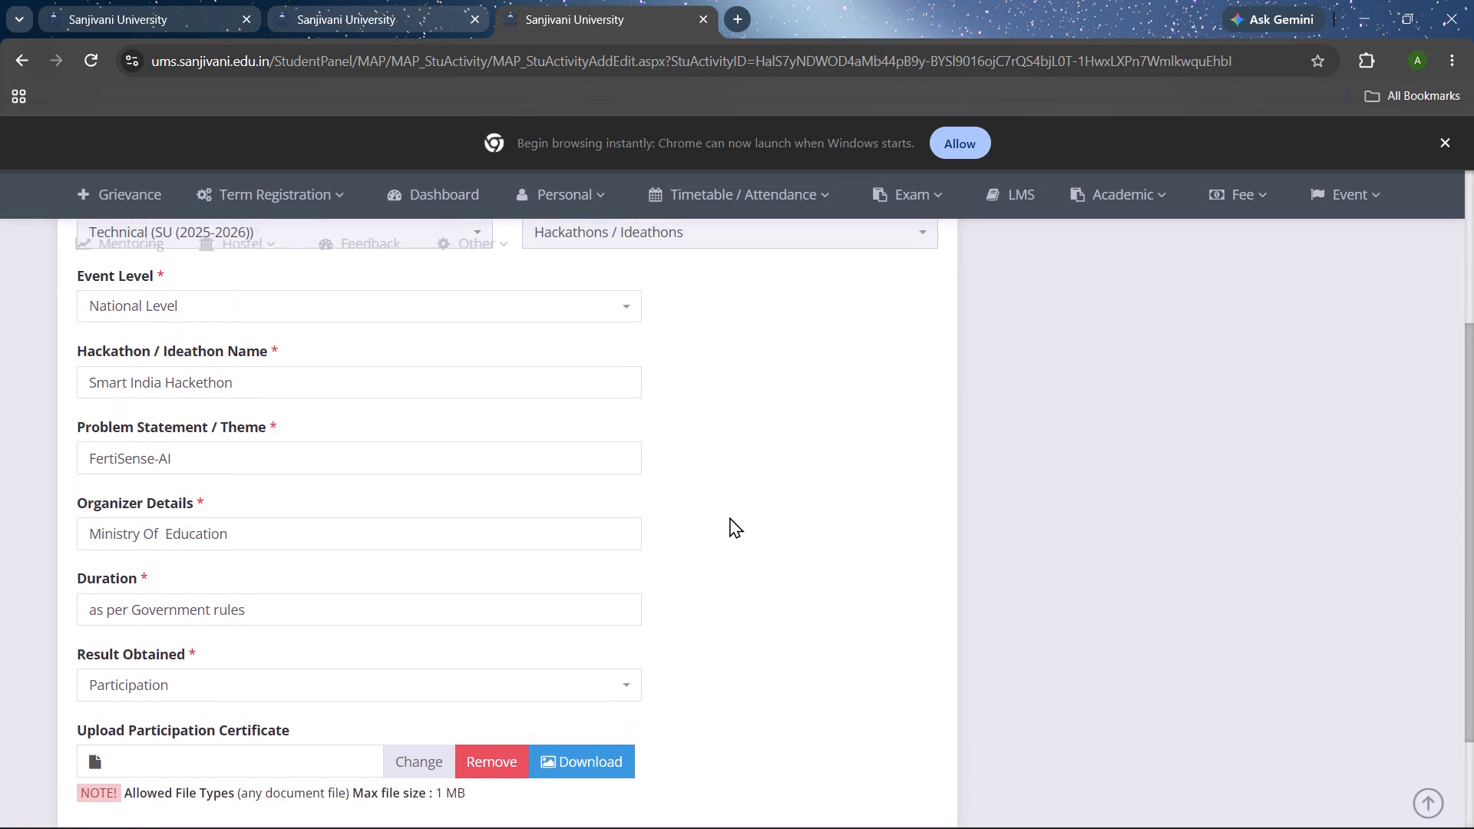
{"action": "scroll", "coordinate": [729, 517], "scroll_direction": "up", "scroll_amount": 1}
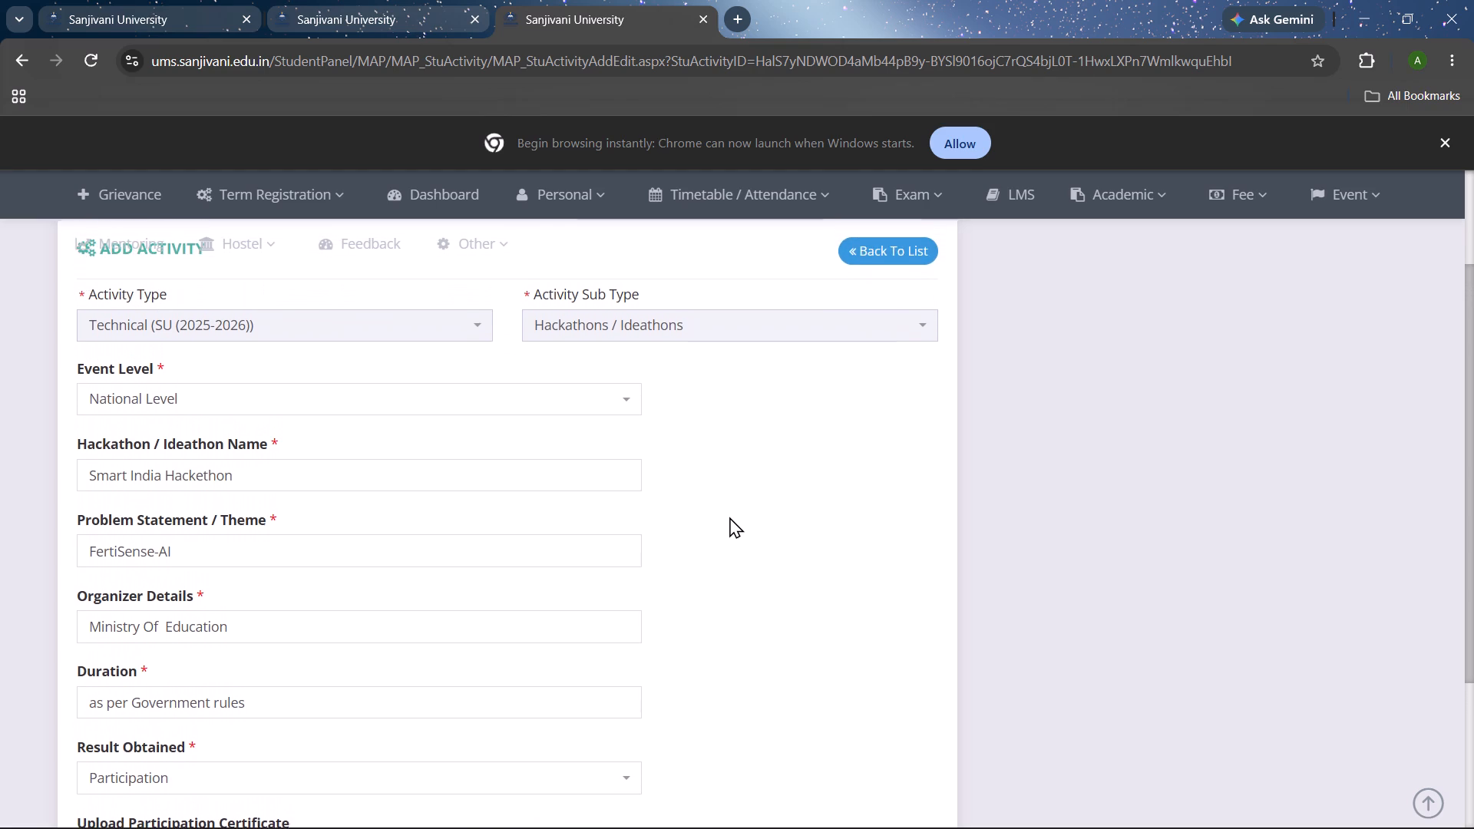
{"action": "scroll", "coordinate": [729, 517], "scroll_direction": "up", "scroll_amount": 1}
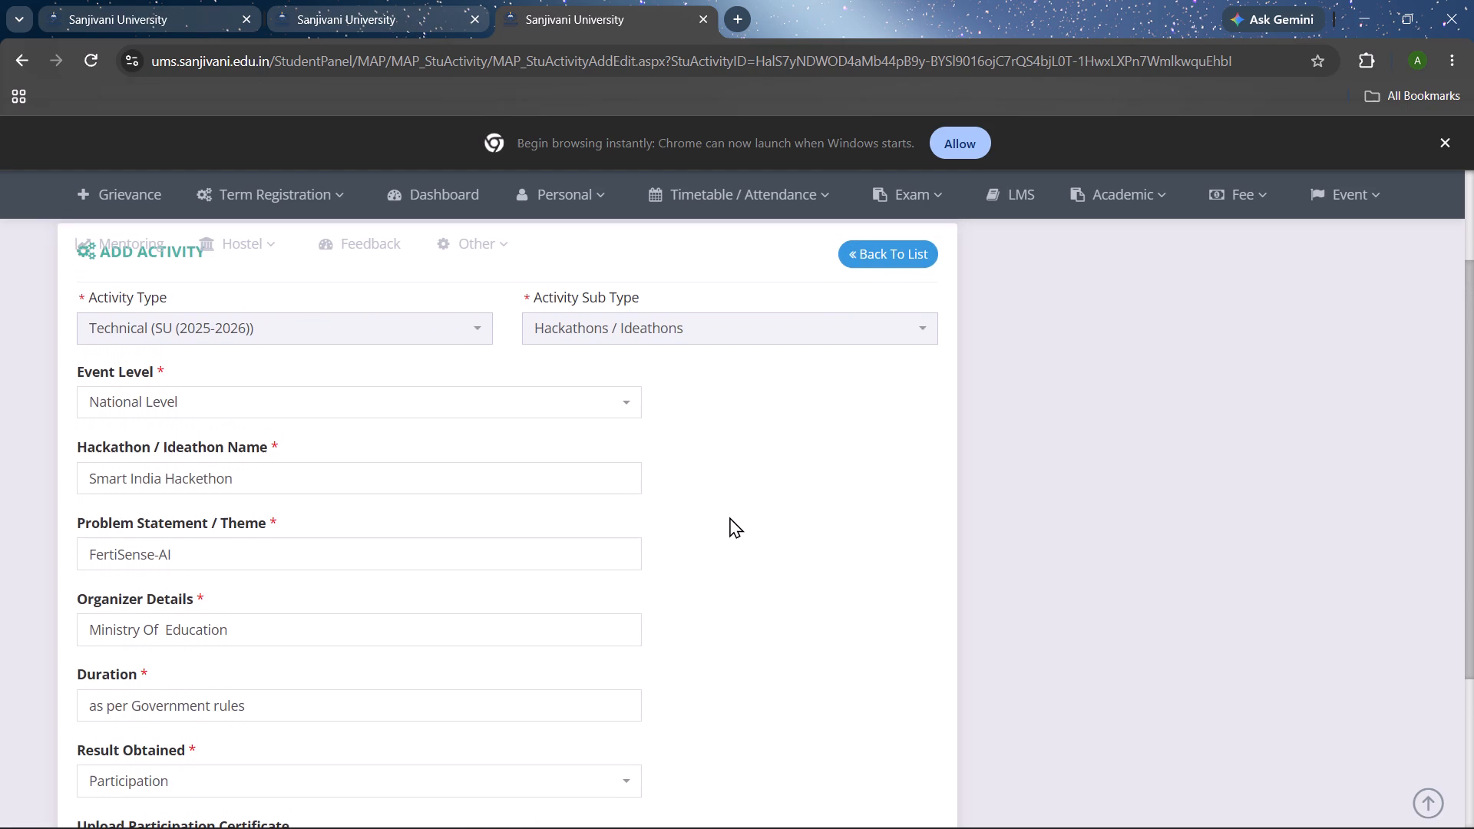
Download the participation certificate attached to the hackathon record.
{"action": "scroll", "coordinate": [729, 517], "scroll_direction": "down", "scroll_amount": 1}
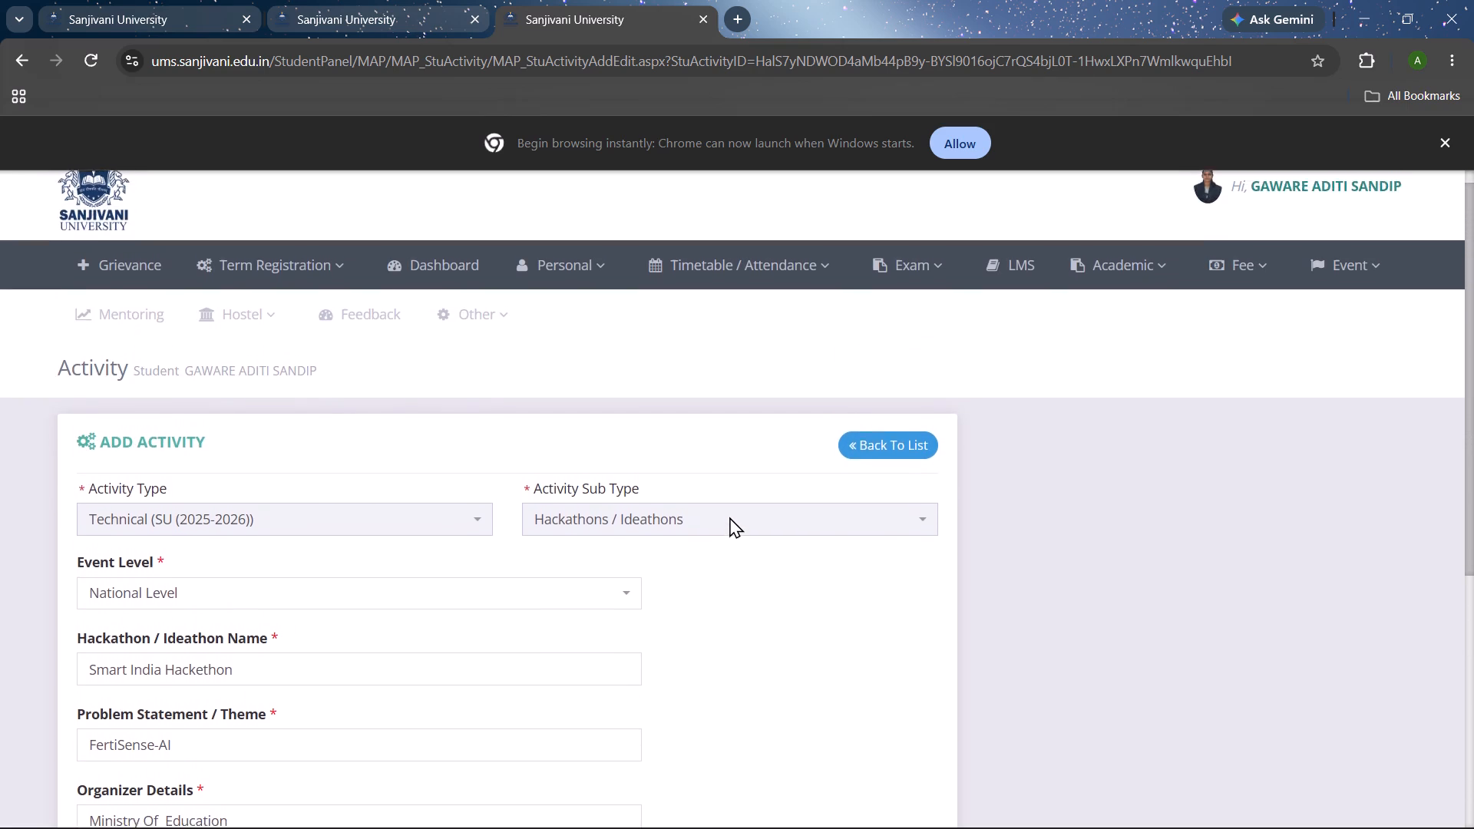
{"action": "scroll", "coordinate": [729, 517], "scroll_direction": "down", "scroll_amount": 1}
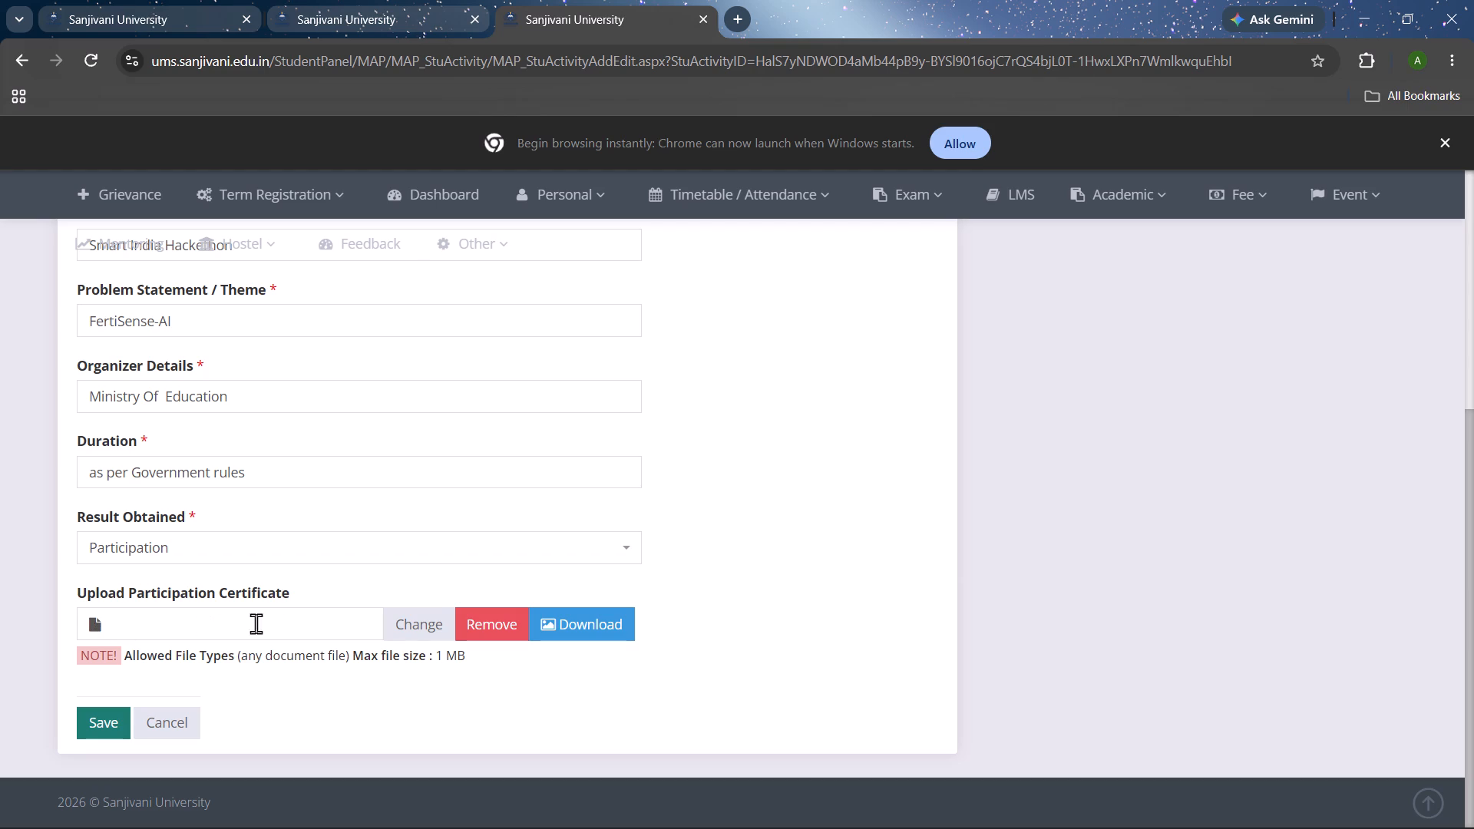
{"action": "left_click", "coordinate": [599, 626]}
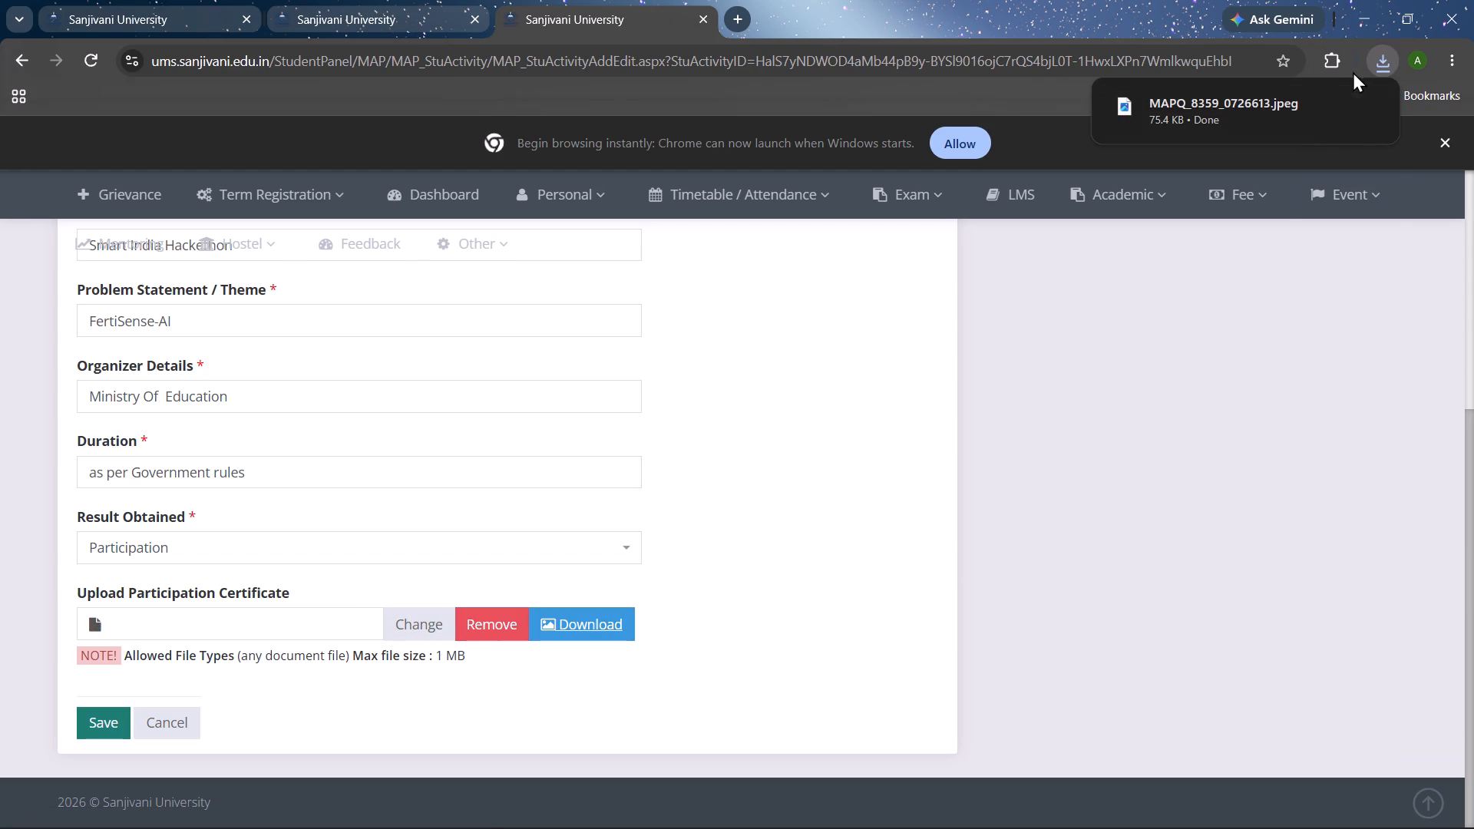
Open the downloaded certificate image in Photos just this once, inspect the document, and close it.
{"action": "left_click", "coordinate": [1235, 104]}
{"action": "left_click", "coordinate": [1235, 104]}
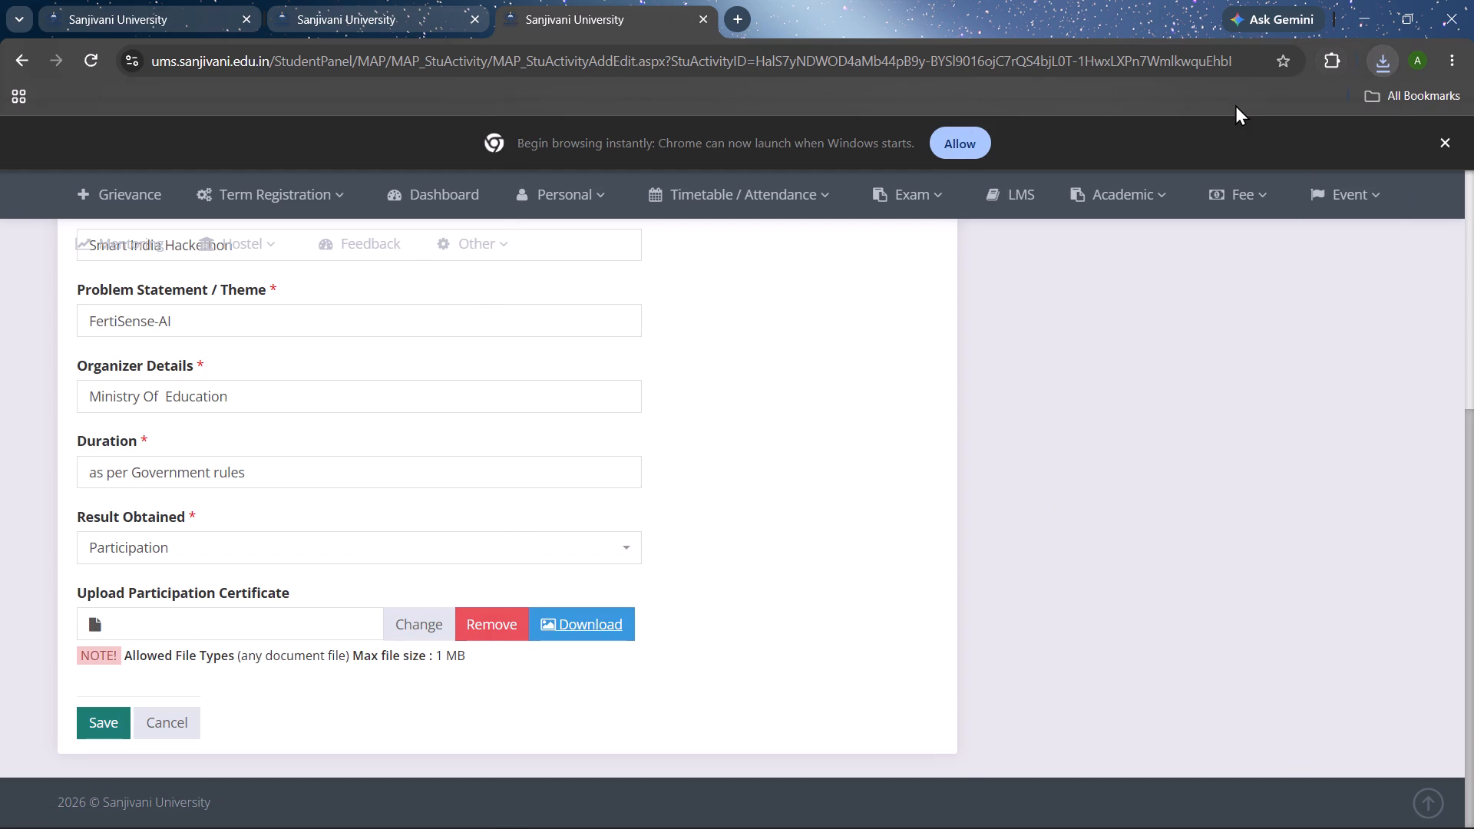
{"action": "double_click", "coordinate": [1385, 60]}
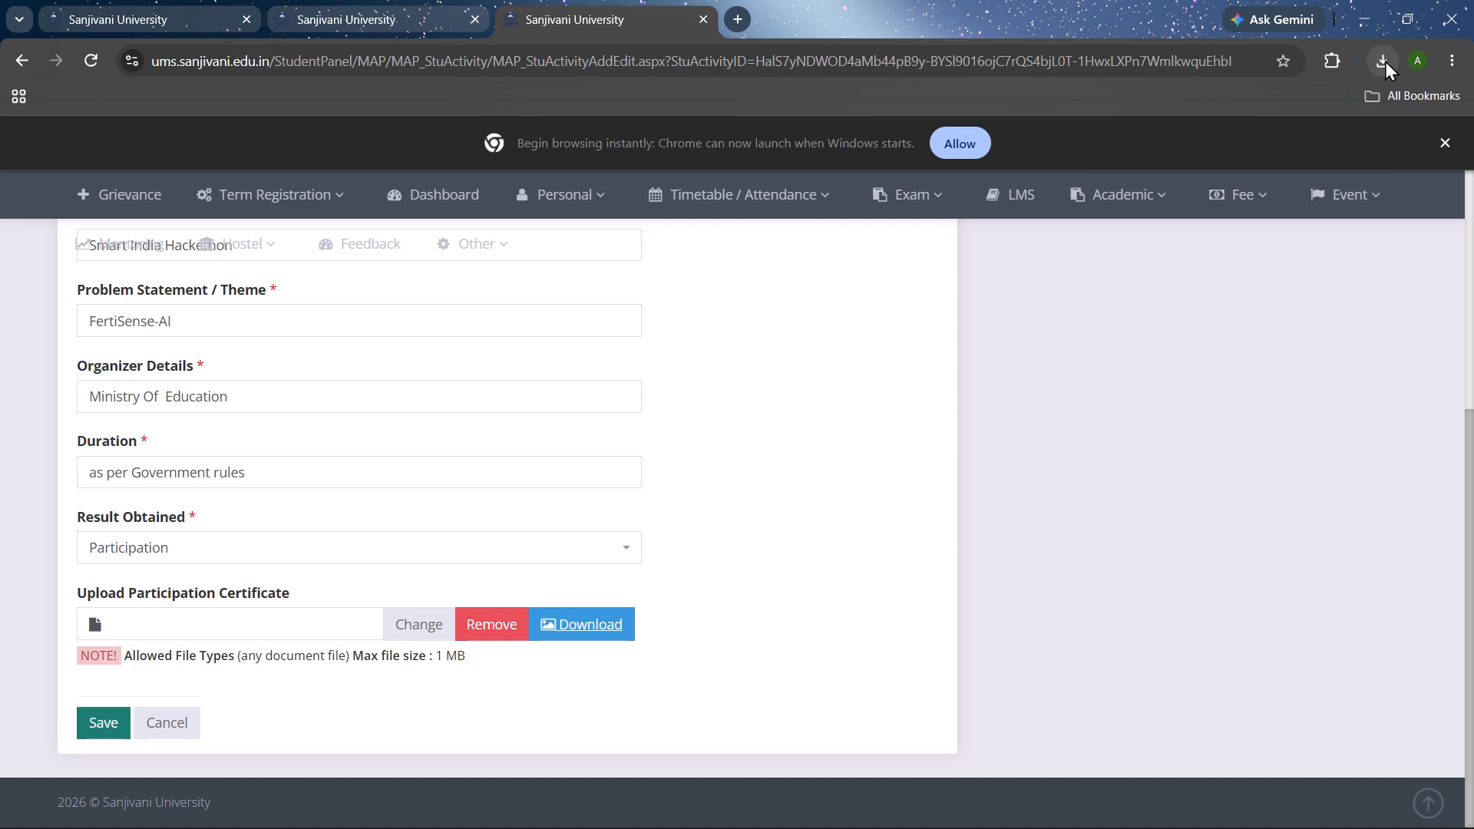
{"action": "left_click", "coordinate": [1384, 52]}
{"action": "double_click", "coordinate": [1248, 145]}
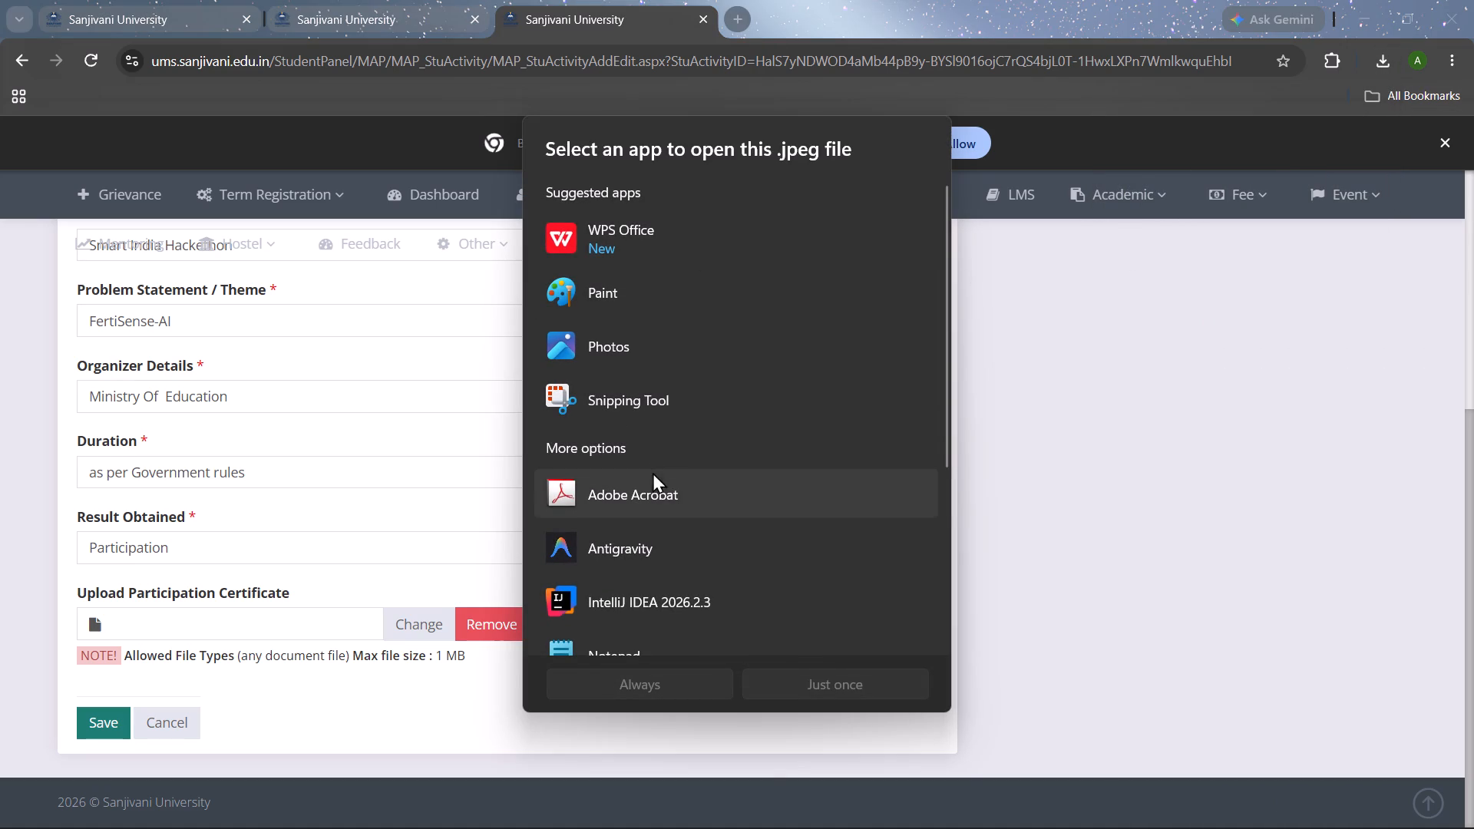
{"action": "scroll", "coordinate": [659, 477], "scroll_direction": "down", "scroll_amount": 1}
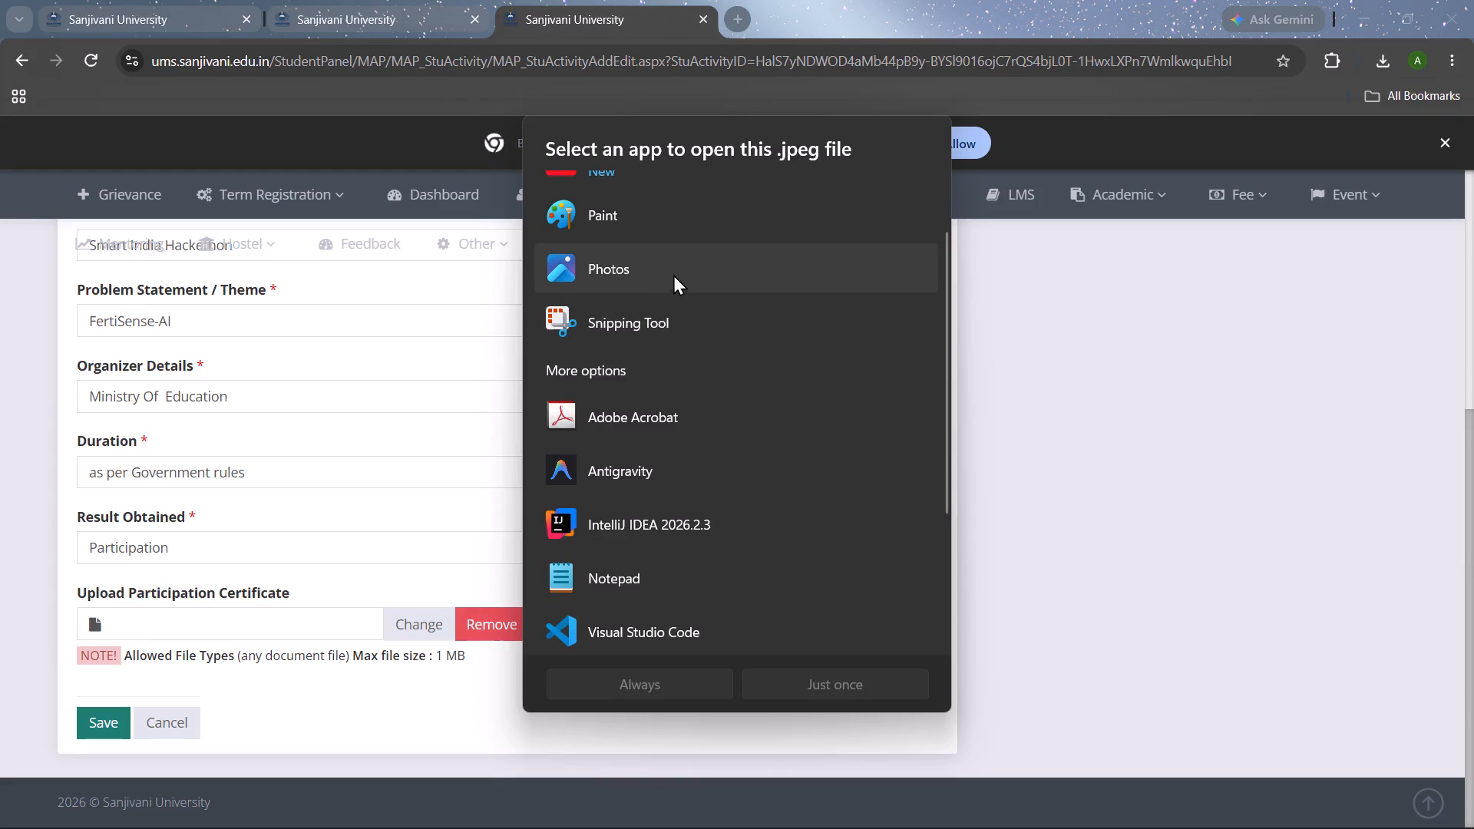
{"action": "left_click", "coordinate": [673, 271]}
{"action": "left_click", "coordinate": [817, 684]}
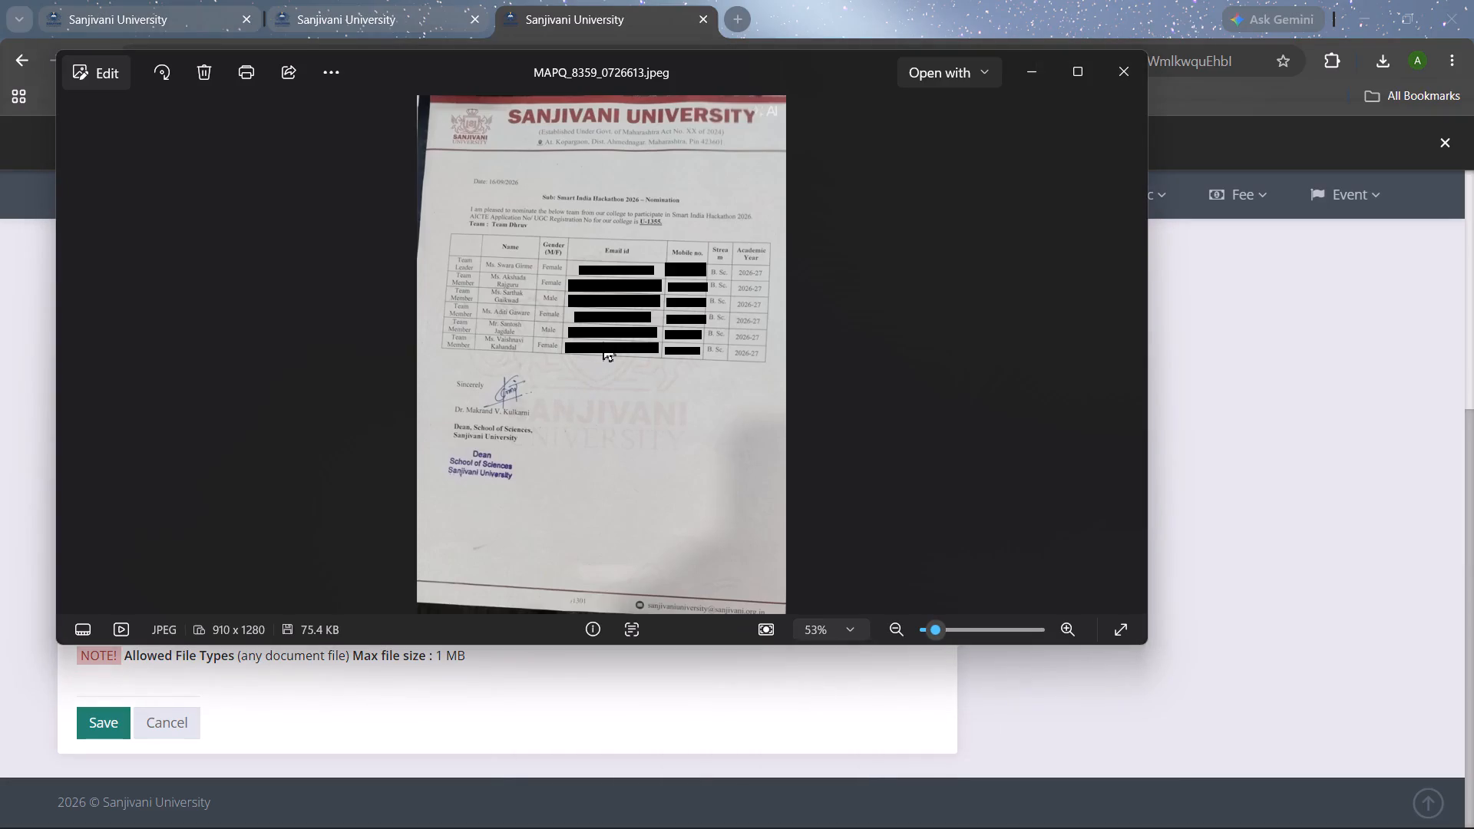
{"action": "scroll", "coordinate": [540, 389], "scroll_direction": "up", "scroll_amount": 2, "text": "ctrl"}
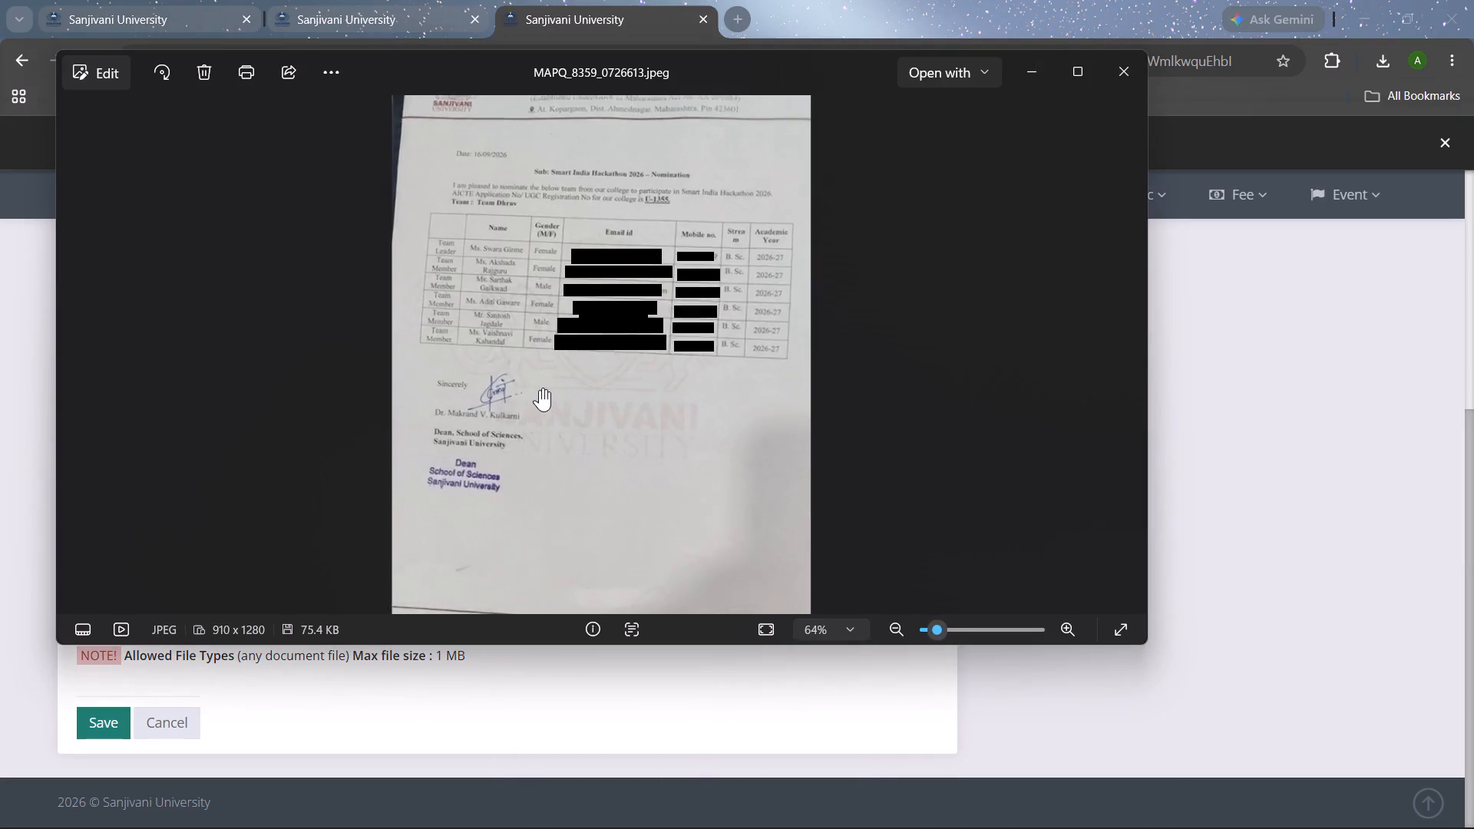
{"action": "scroll", "coordinate": [540, 389], "scroll_direction": "down", "scroll_amount": 4, "text": "ctrl"}
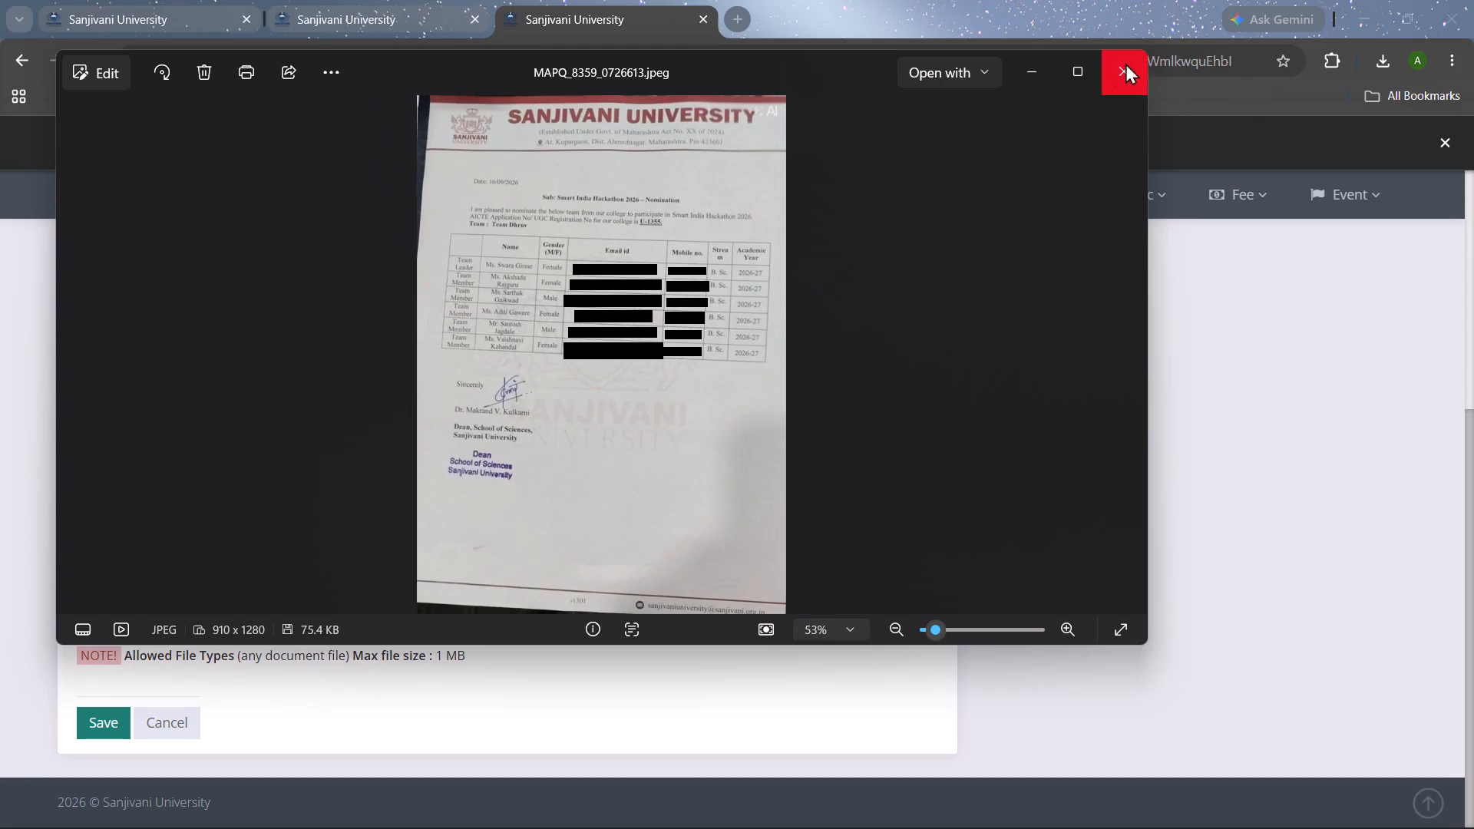
{"action": "left_click", "coordinate": [1115, 67]}
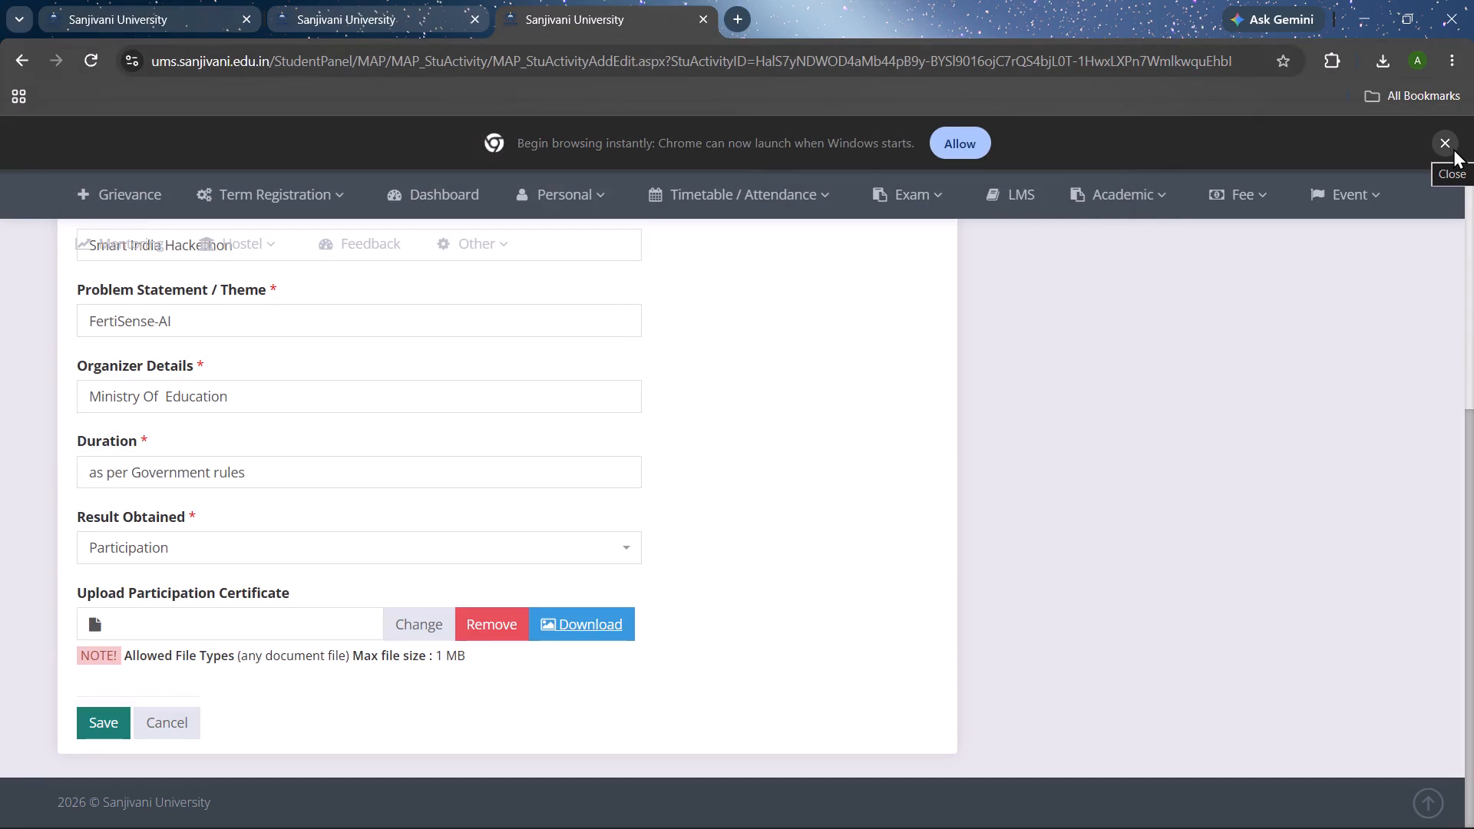
Return to the SU (2025-2026) activity list, open the first Sports and Cultural record for editing, and review its details.
{"action": "left_click", "coordinate": [418, 2]}
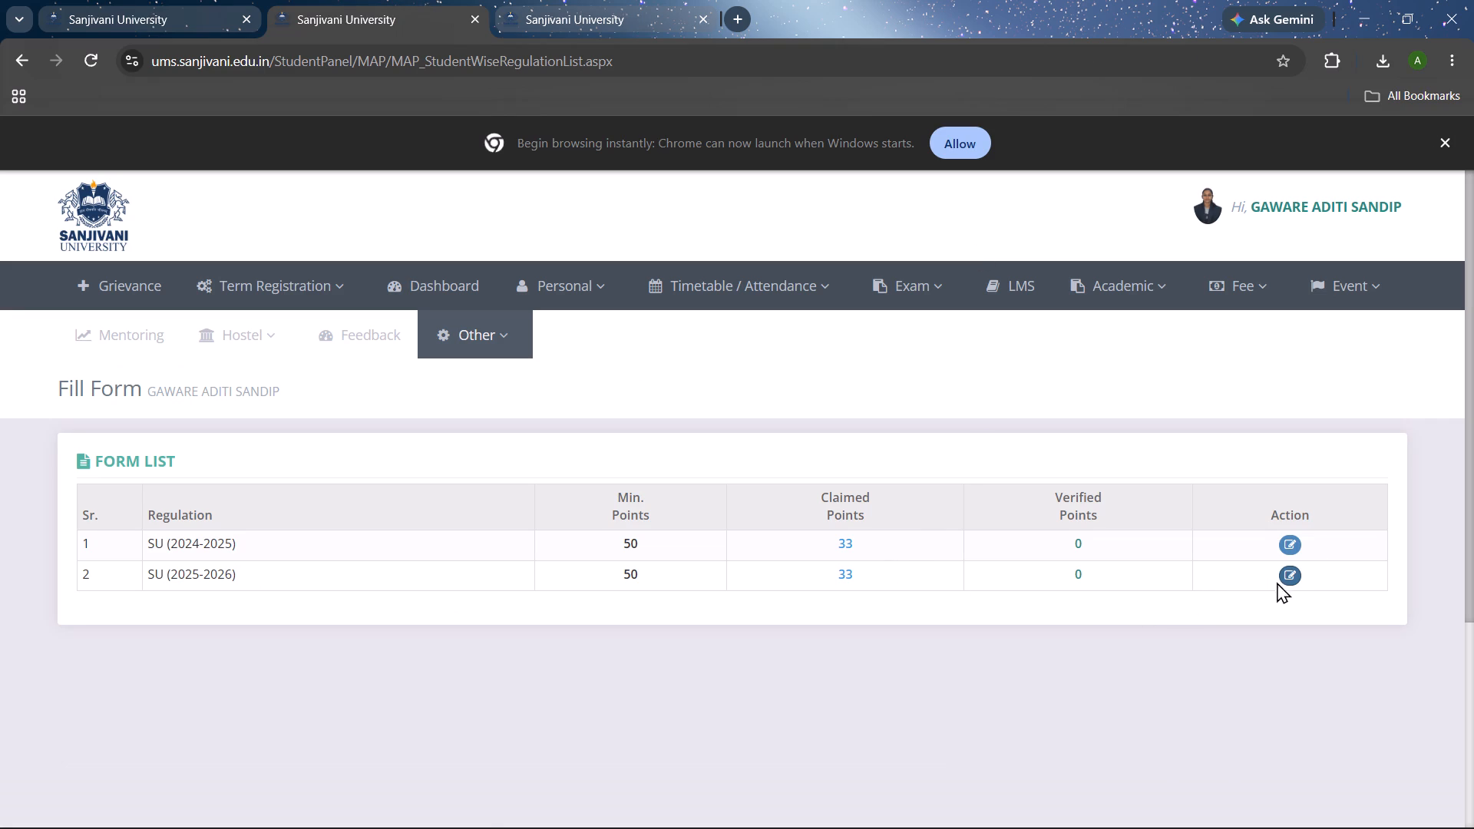
{"action": "left_click", "coordinate": [1299, 578]}
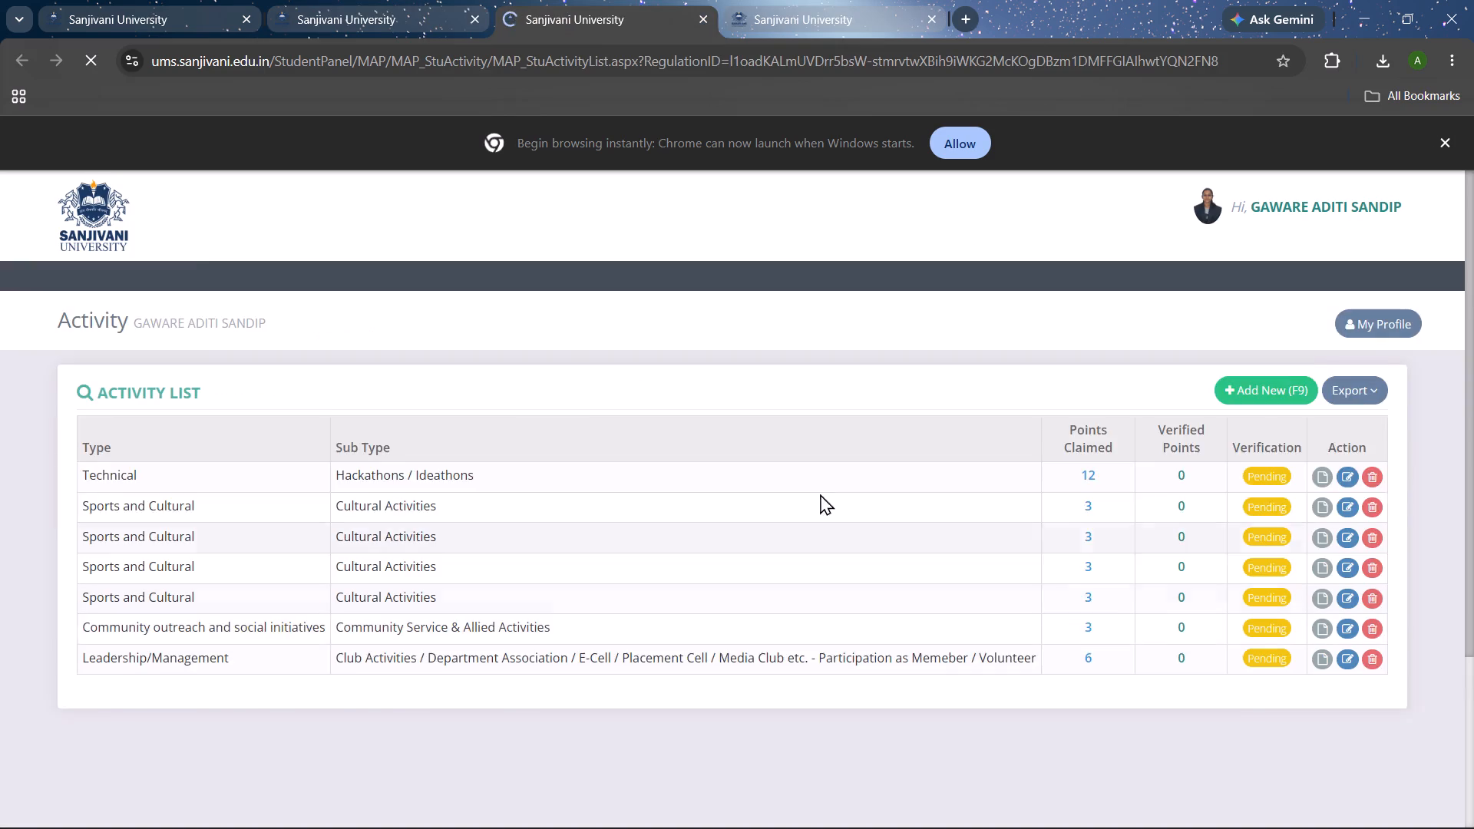
{"action": "scroll", "coordinate": [802, 641], "scroll_direction": "down", "scroll_amount": 1}
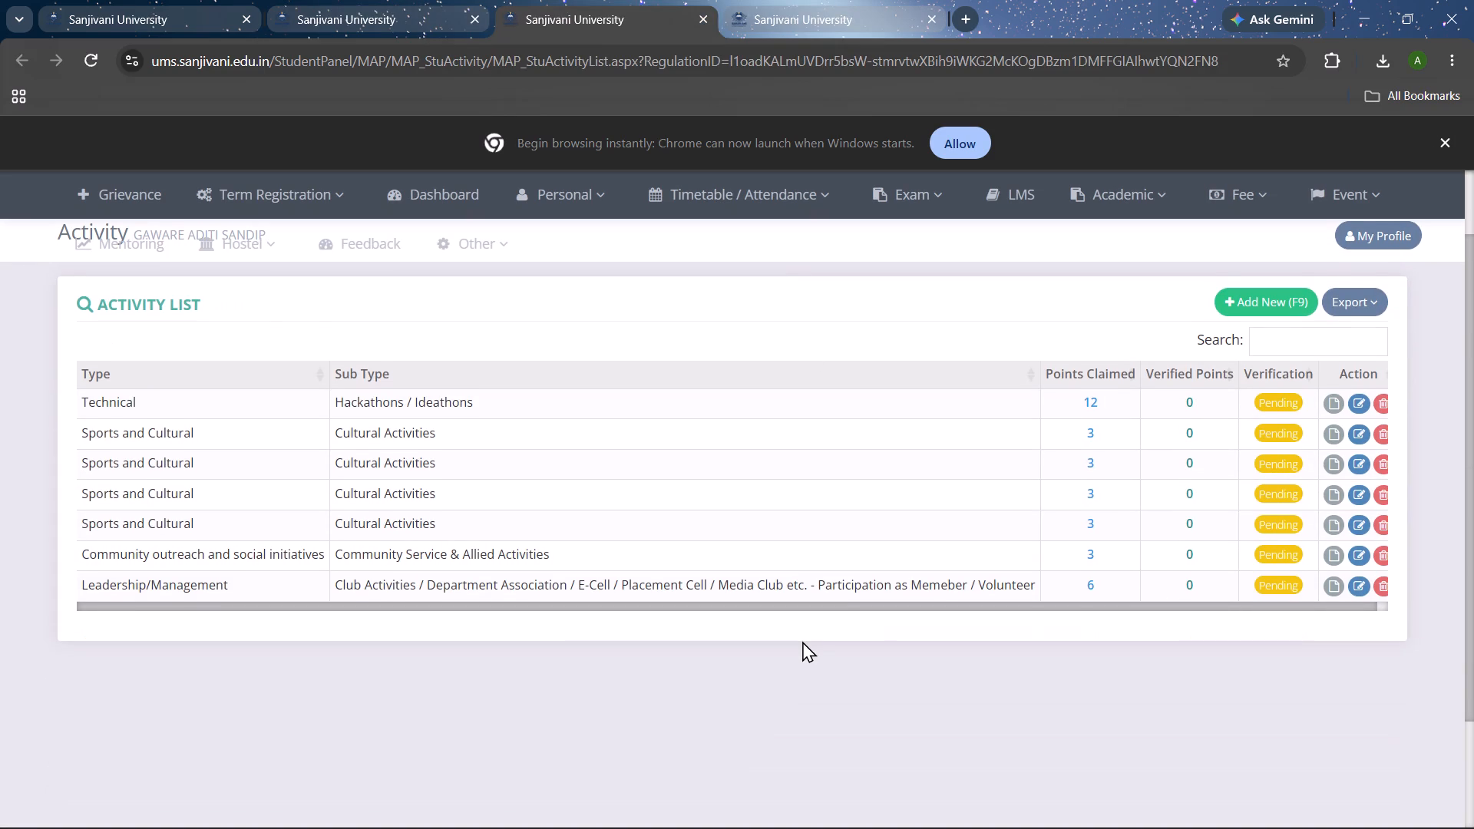
{"action": "left_click", "coordinate": [1359, 434]}
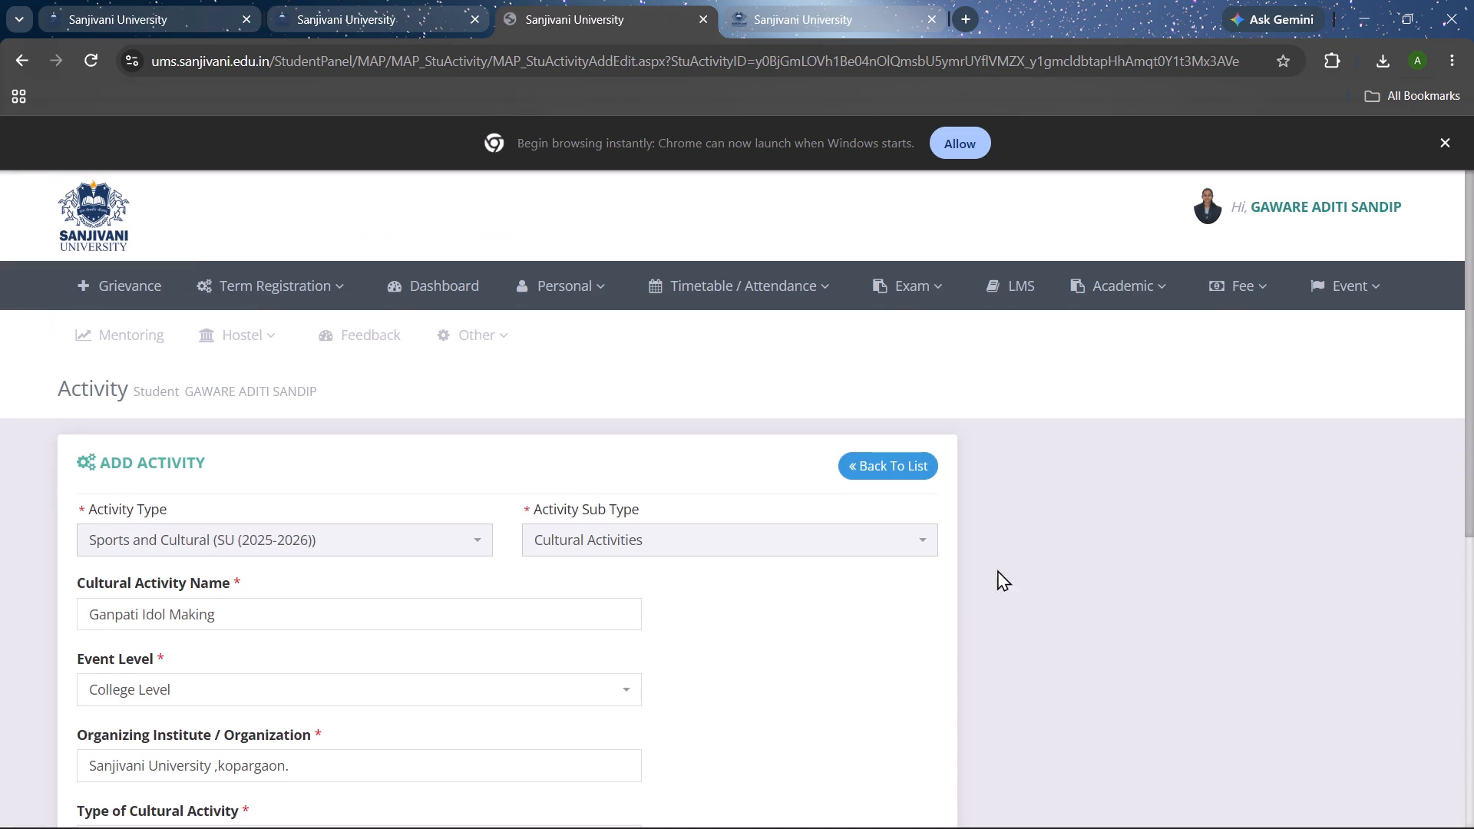
{"action": "scroll", "coordinate": [887, 568], "scroll_direction": "down", "scroll_amount": 5}
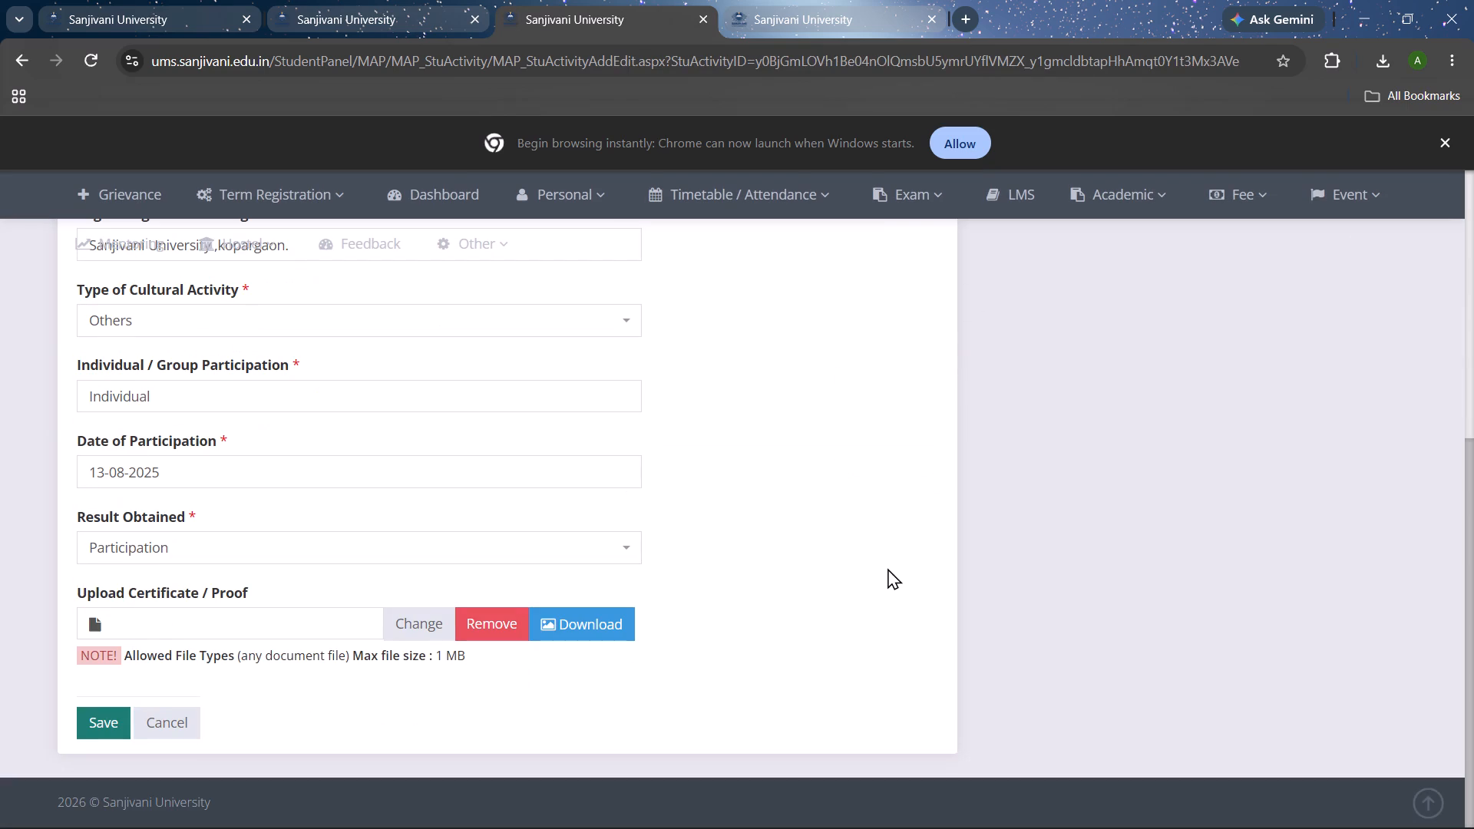
{"action": "scroll", "coordinate": [887, 568], "scroll_direction": "up", "scroll_amount": 3}
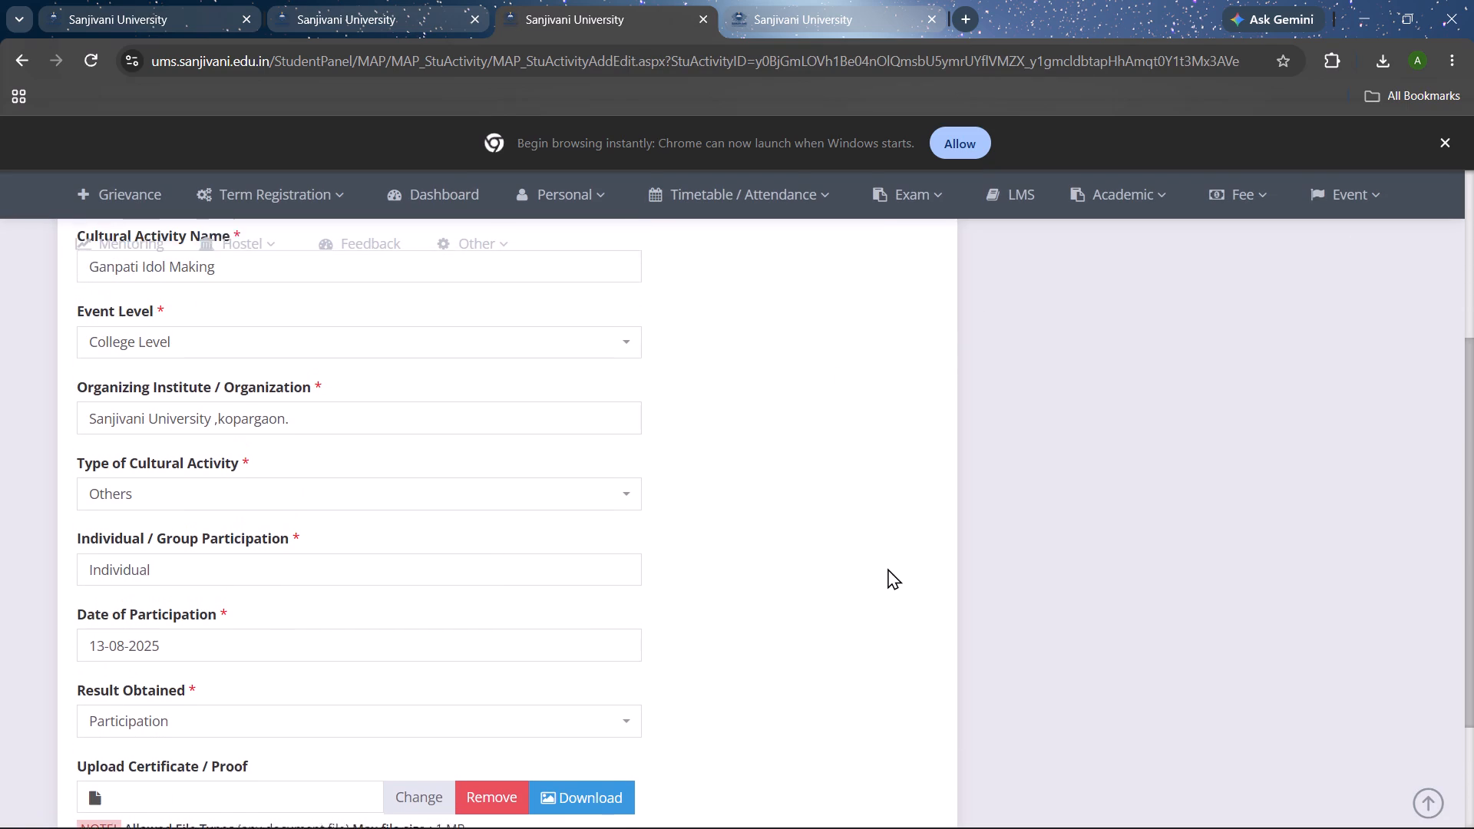
{"action": "scroll", "coordinate": [887, 568], "scroll_direction": "up", "scroll_amount": 1}
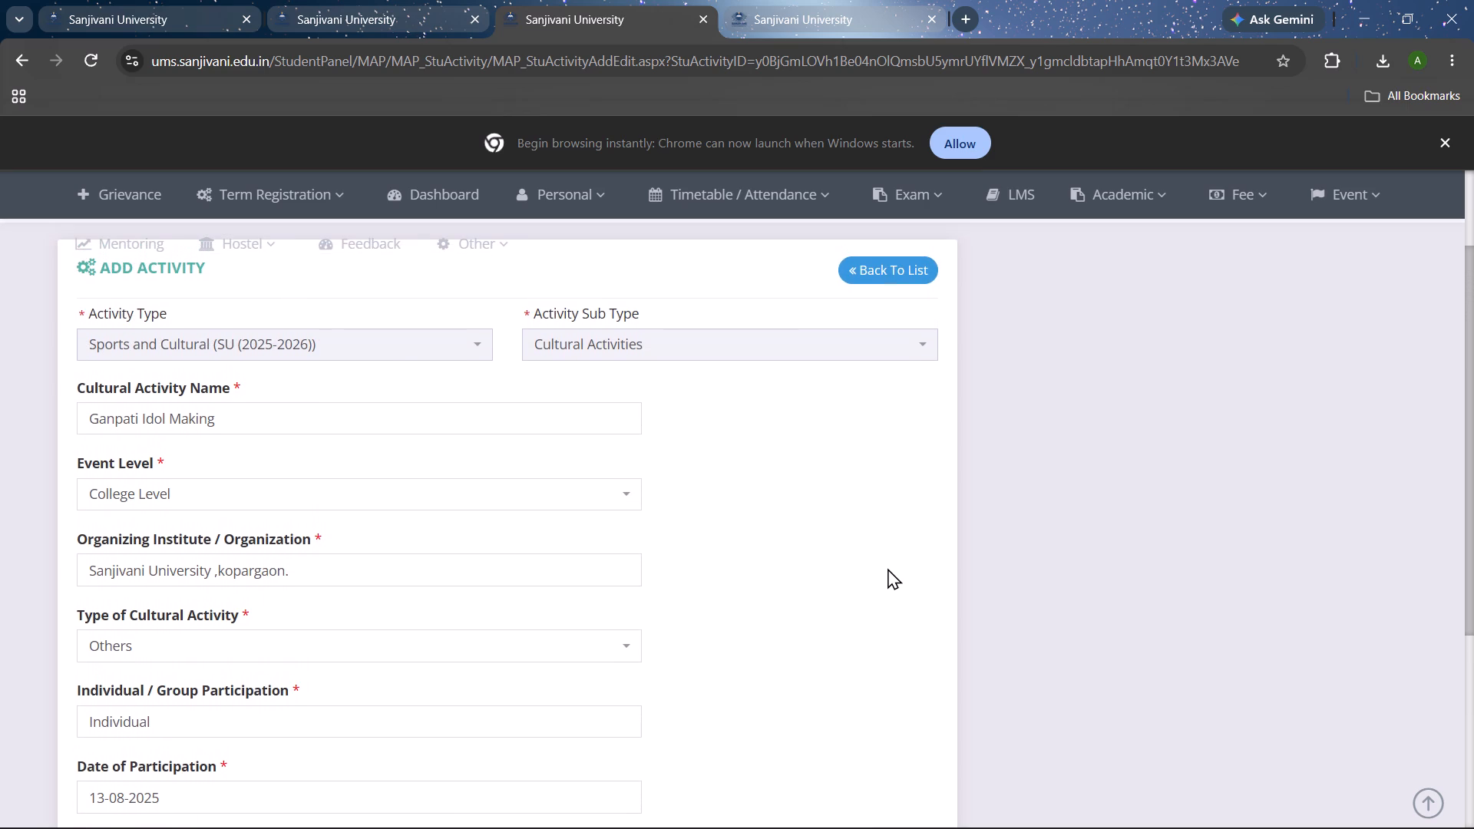
{"action": "scroll", "coordinate": [887, 568], "scroll_direction": "down", "scroll_amount": 6}
{"action": "scroll", "coordinate": [887, 568], "scroll_direction": "up", "scroll_amount": 5}
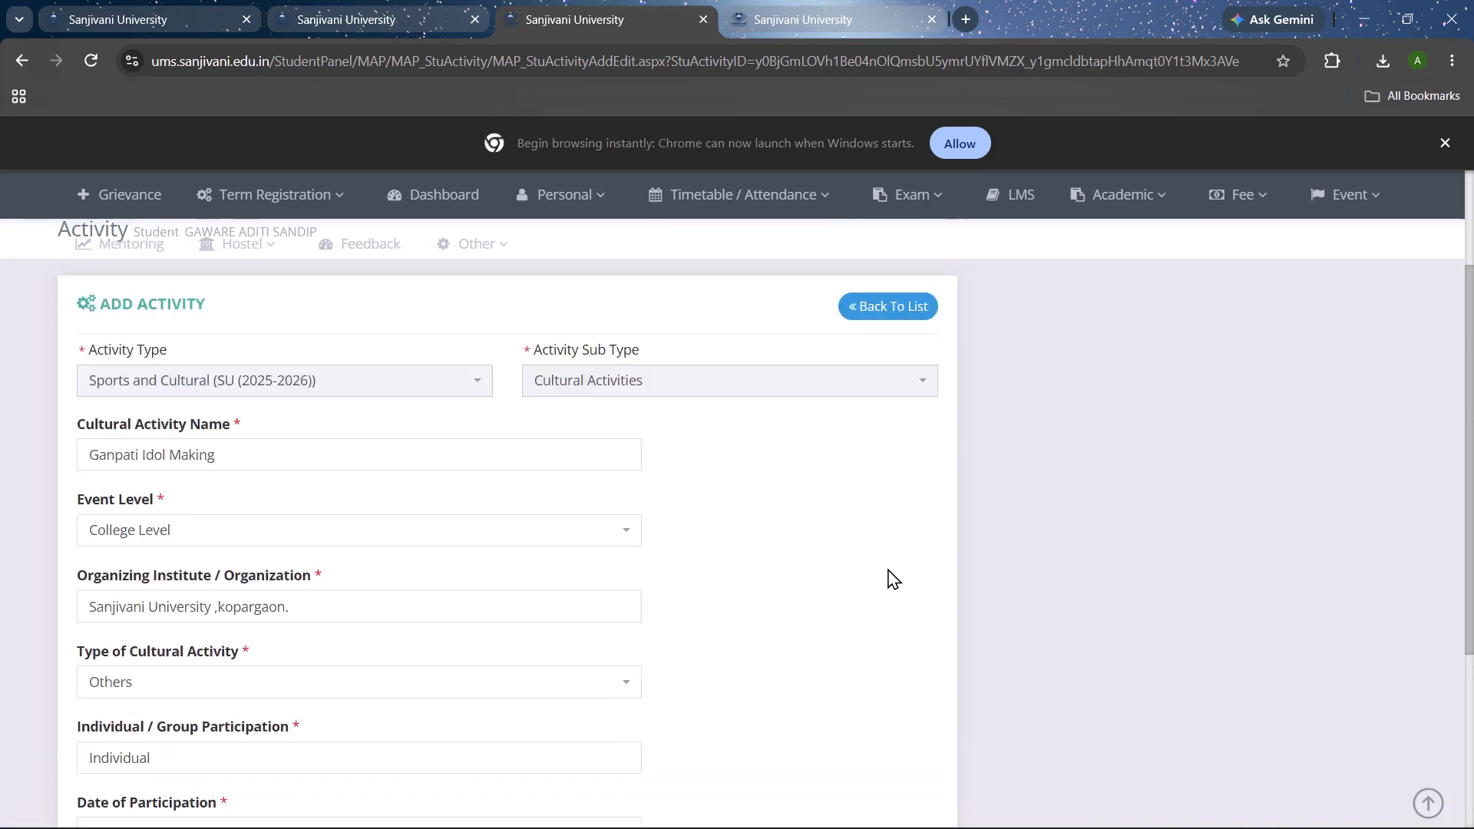
Go back to the form list and reopen the SU (2025-2026) activity list to look over its entries.
{"action": "left_click", "coordinate": [372, 24]}
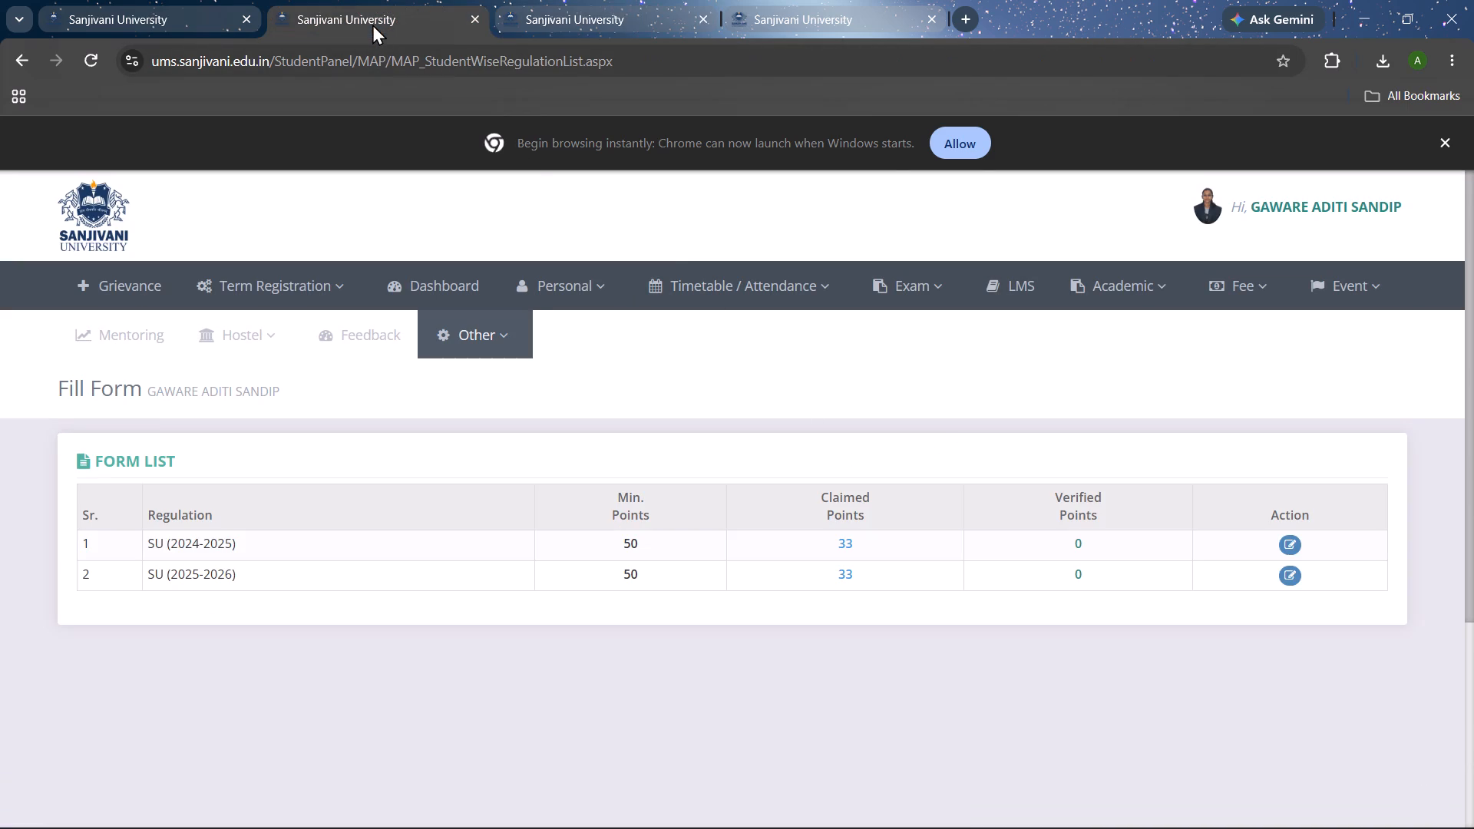
{"action": "left_click", "coordinate": [1290, 571]}
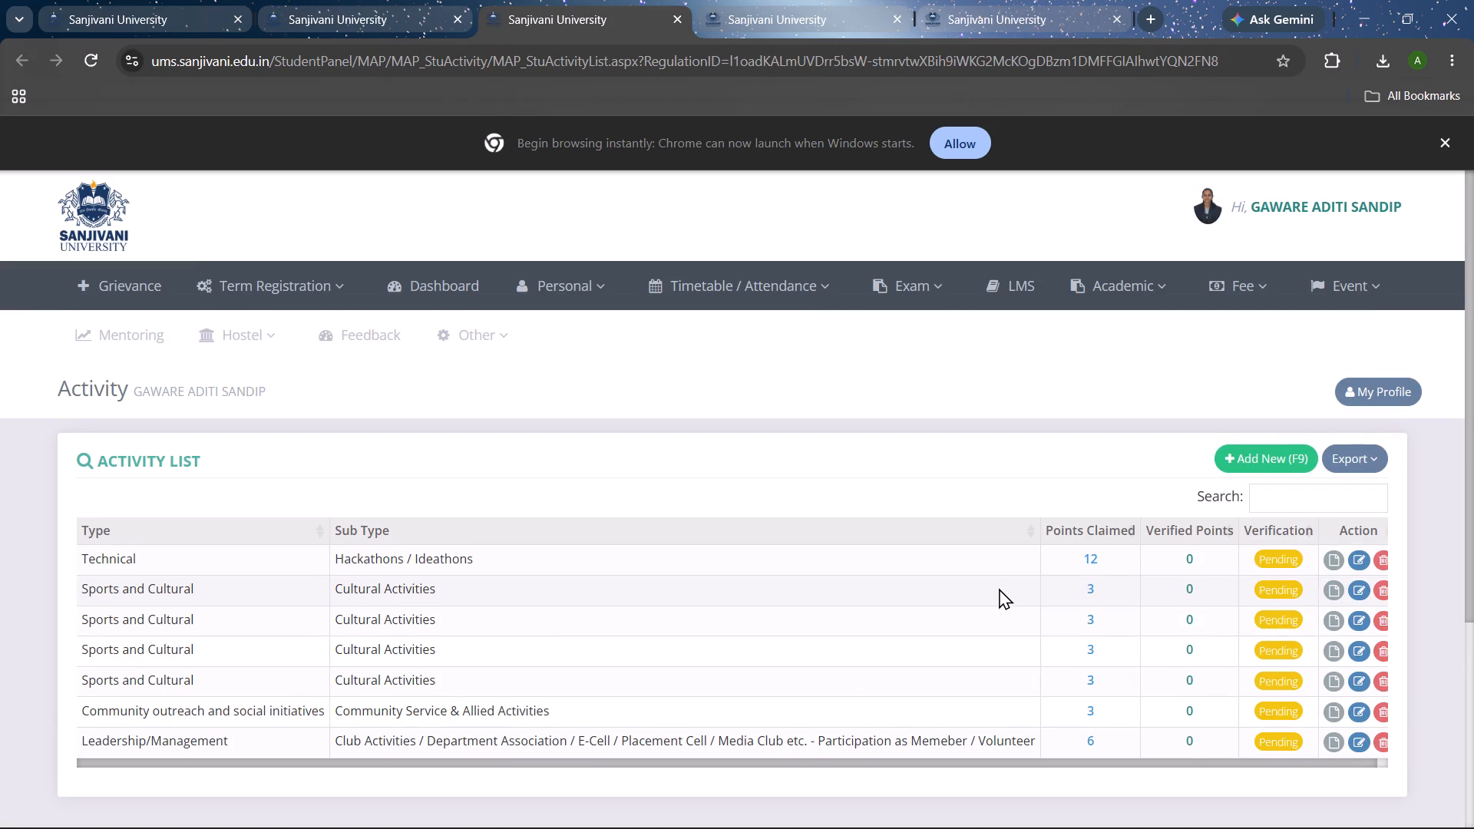
{"action": "scroll", "coordinate": [999, 588], "scroll_direction": "down", "scroll_amount": 1}
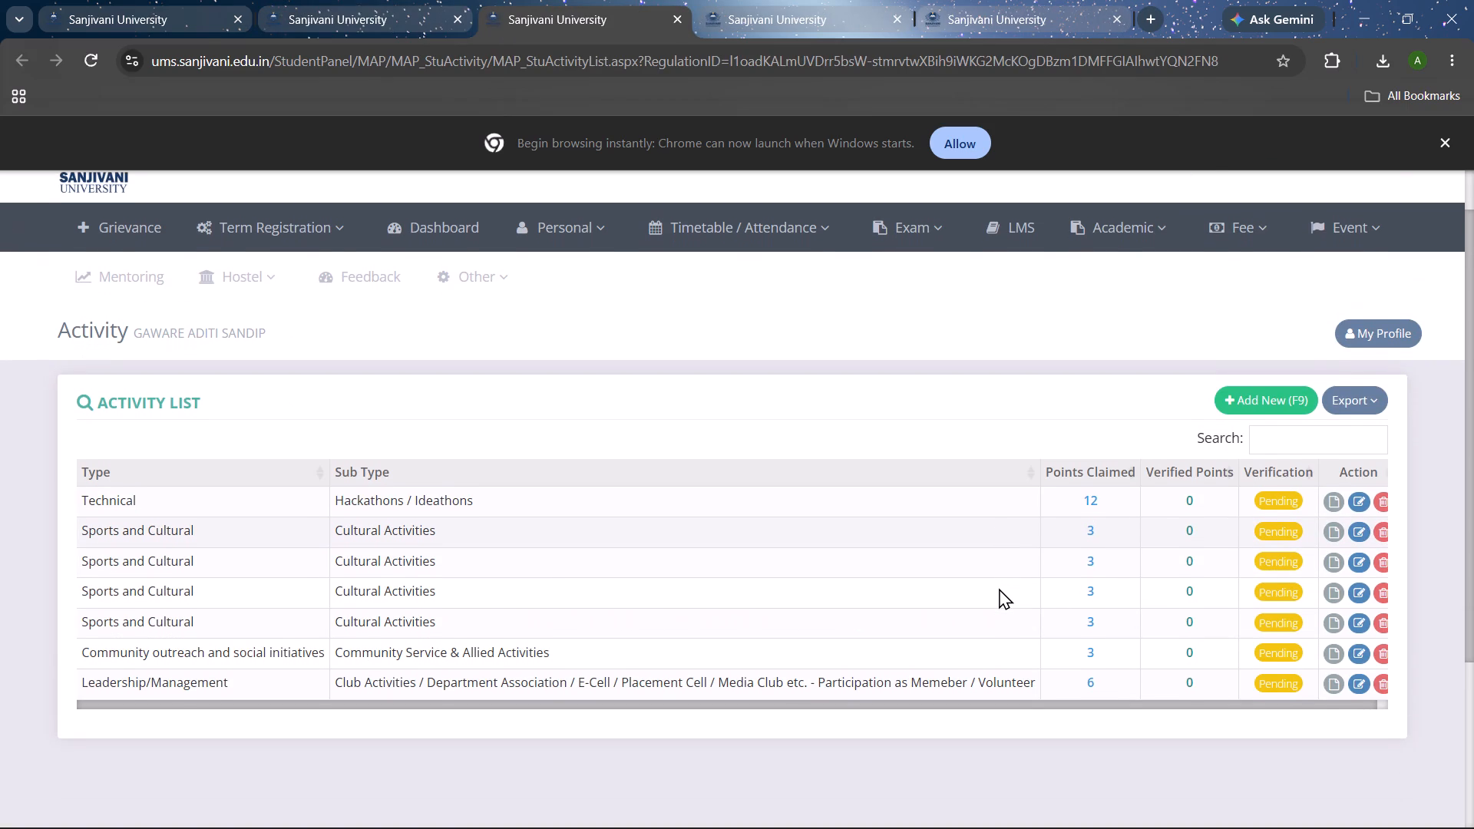
{"action": "scroll", "coordinate": [999, 588], "scroll_direction": "down", "scroll_amount": 1}
Start a new activity entry from the activity list and bring up the available activity types.
{"action": "scroll", "coordinate": [999, 588], "scroll_direction": "down", "scroll_amount": 1}
{"action": "left_click", "coordinate": [1271, 406]}
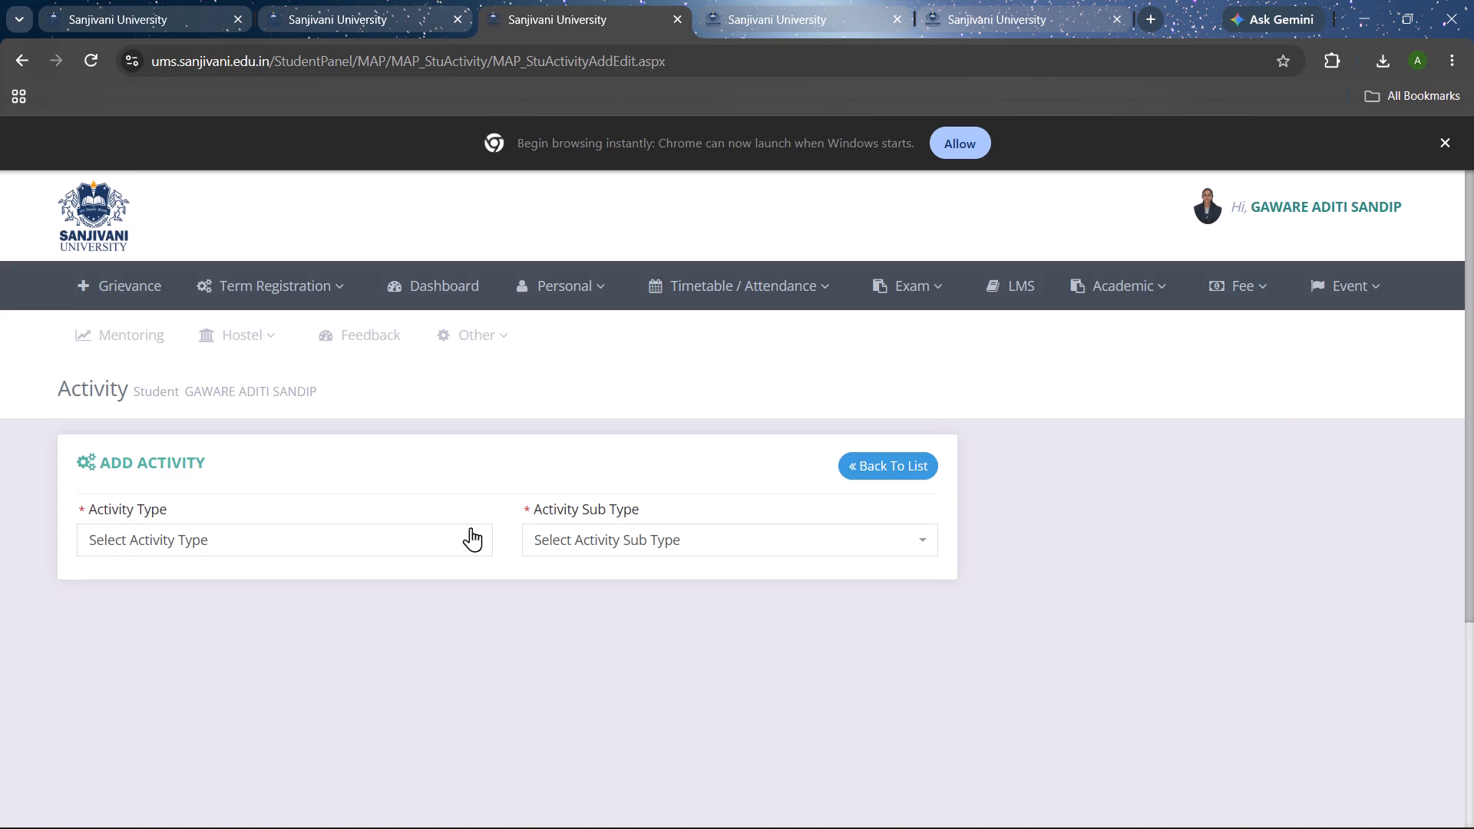
{"action": "left_click", "coordinate": [433, 543]}
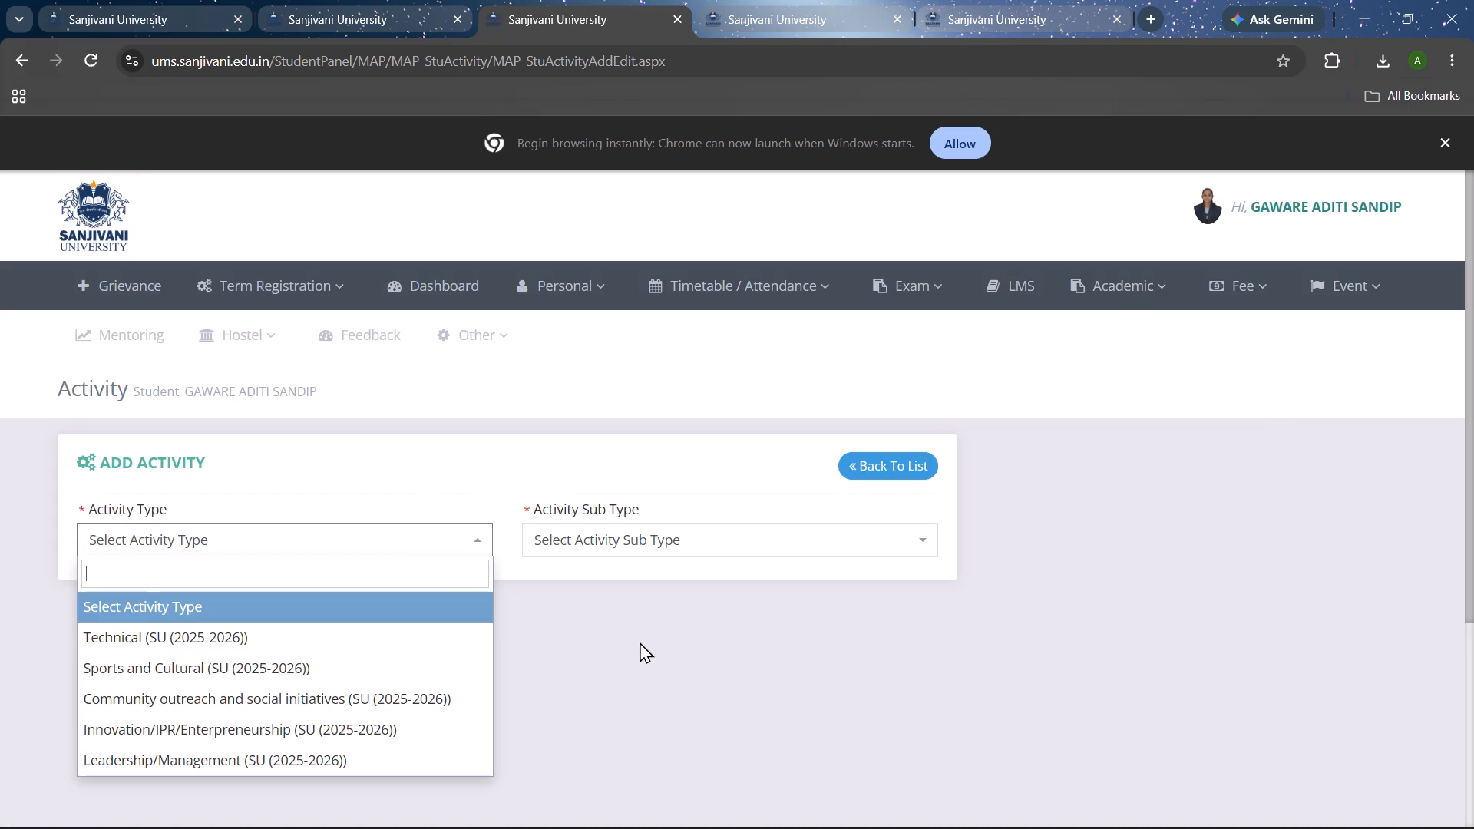
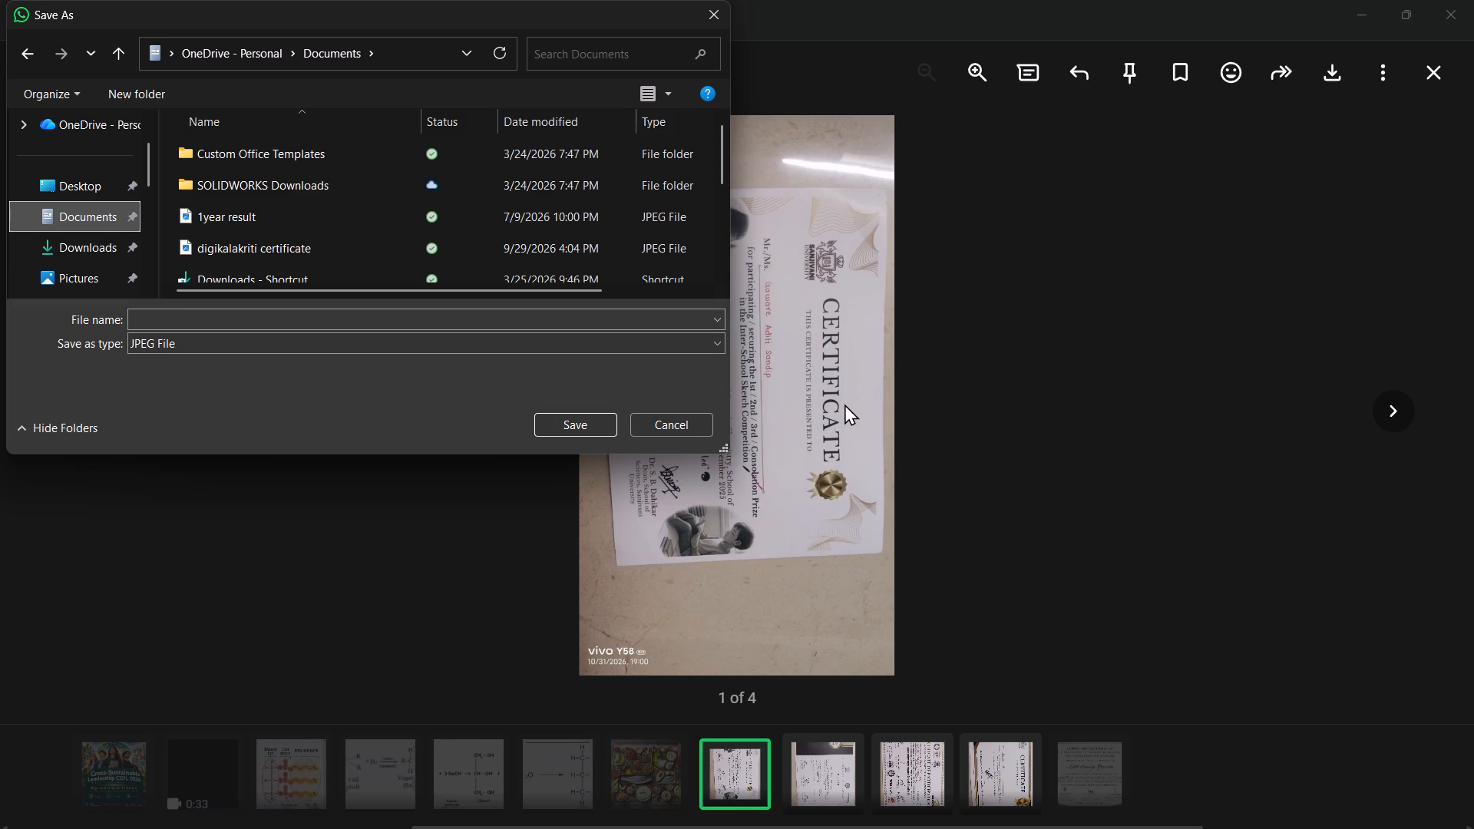
{"action": "left_click", "coordinate": [226, 312]}
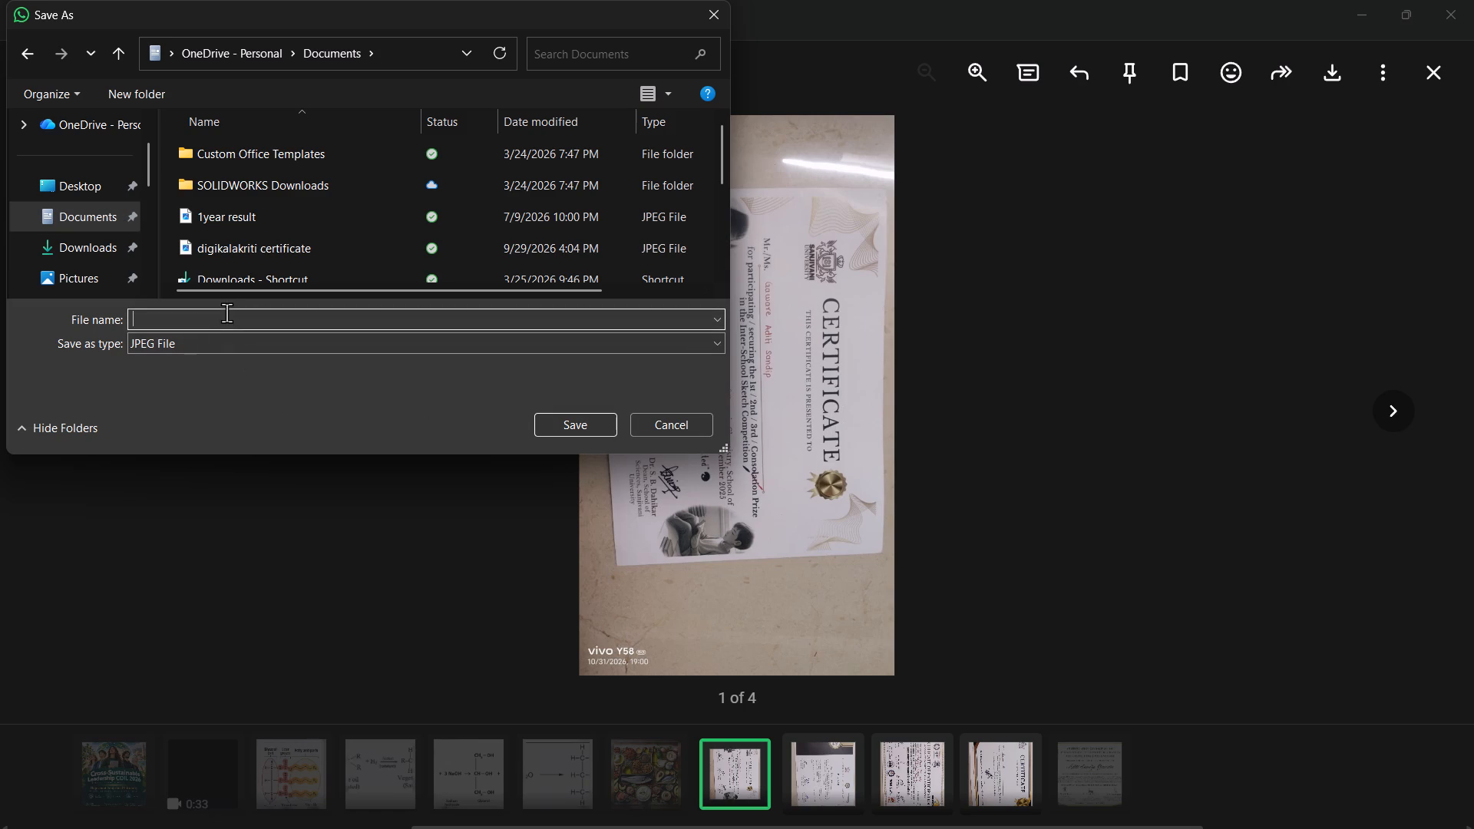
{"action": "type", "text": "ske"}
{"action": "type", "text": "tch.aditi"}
{"action": "double_click", "coordinate": [97, 213]}
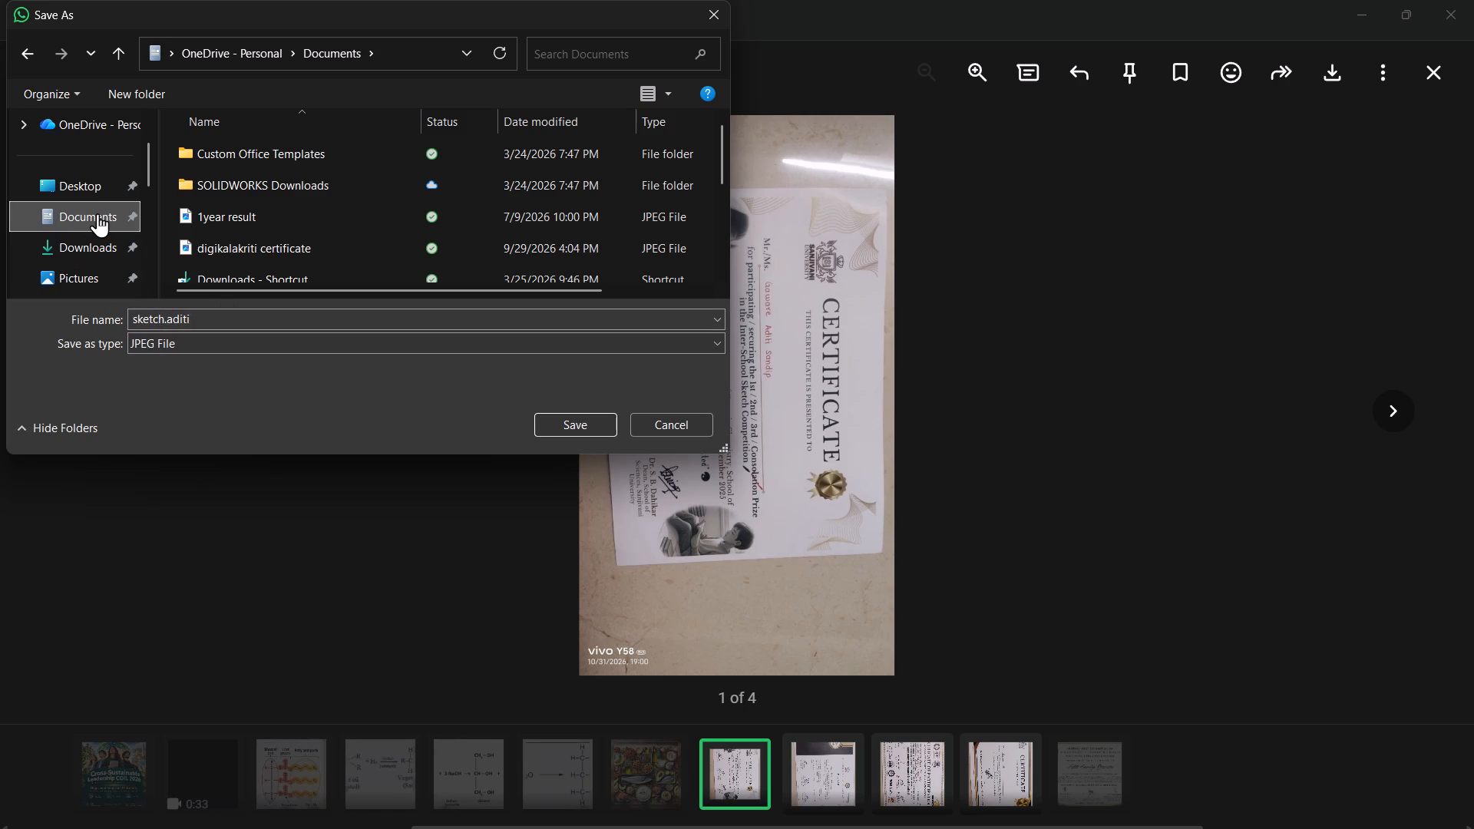
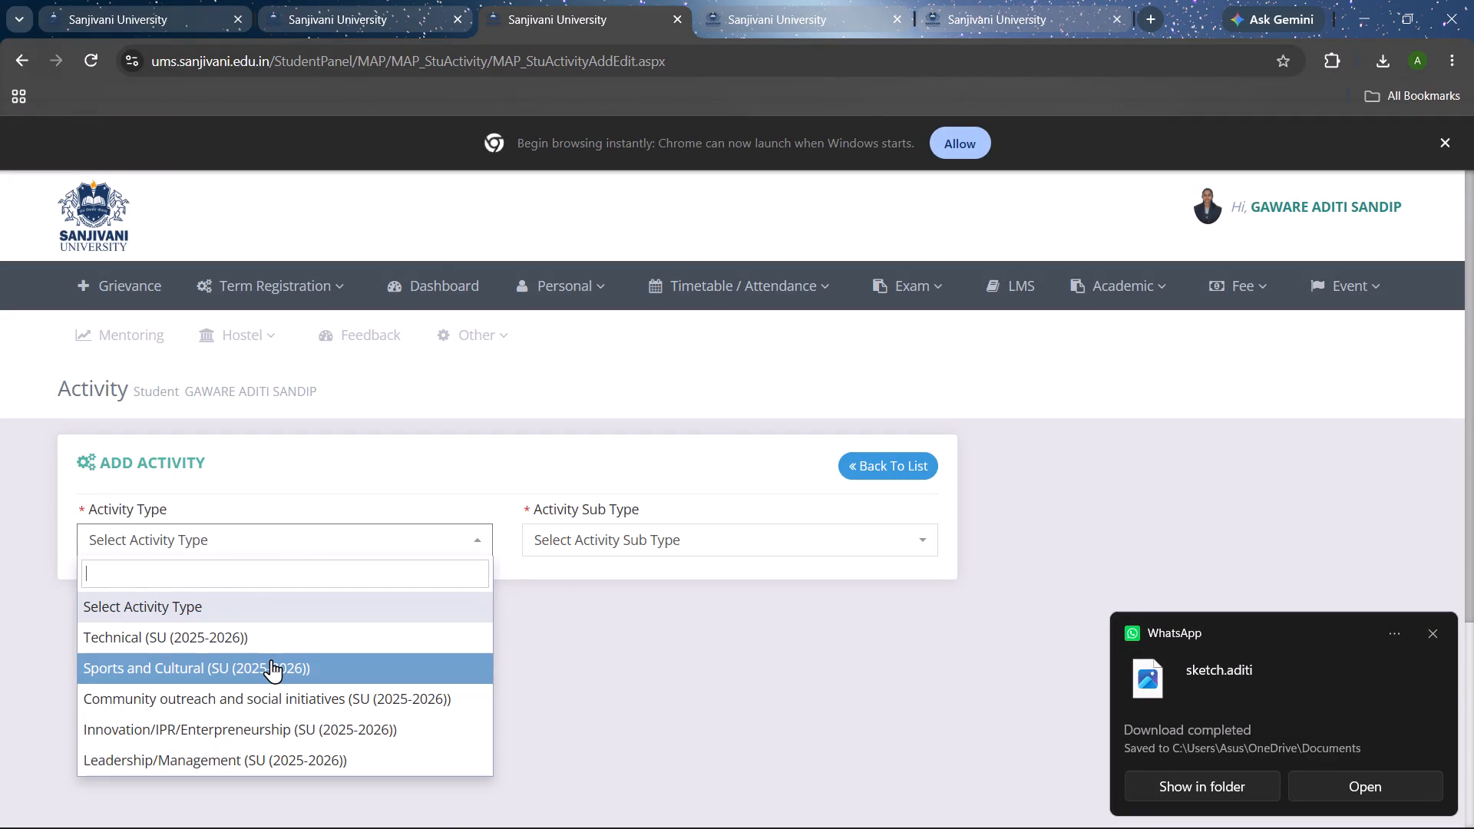
Set the new activity's type to Sports and Cultural (SU (2025-2026)) and its sub type to Cultural Activities.
{"action": "left_click", "coordinate": [271, 659]}
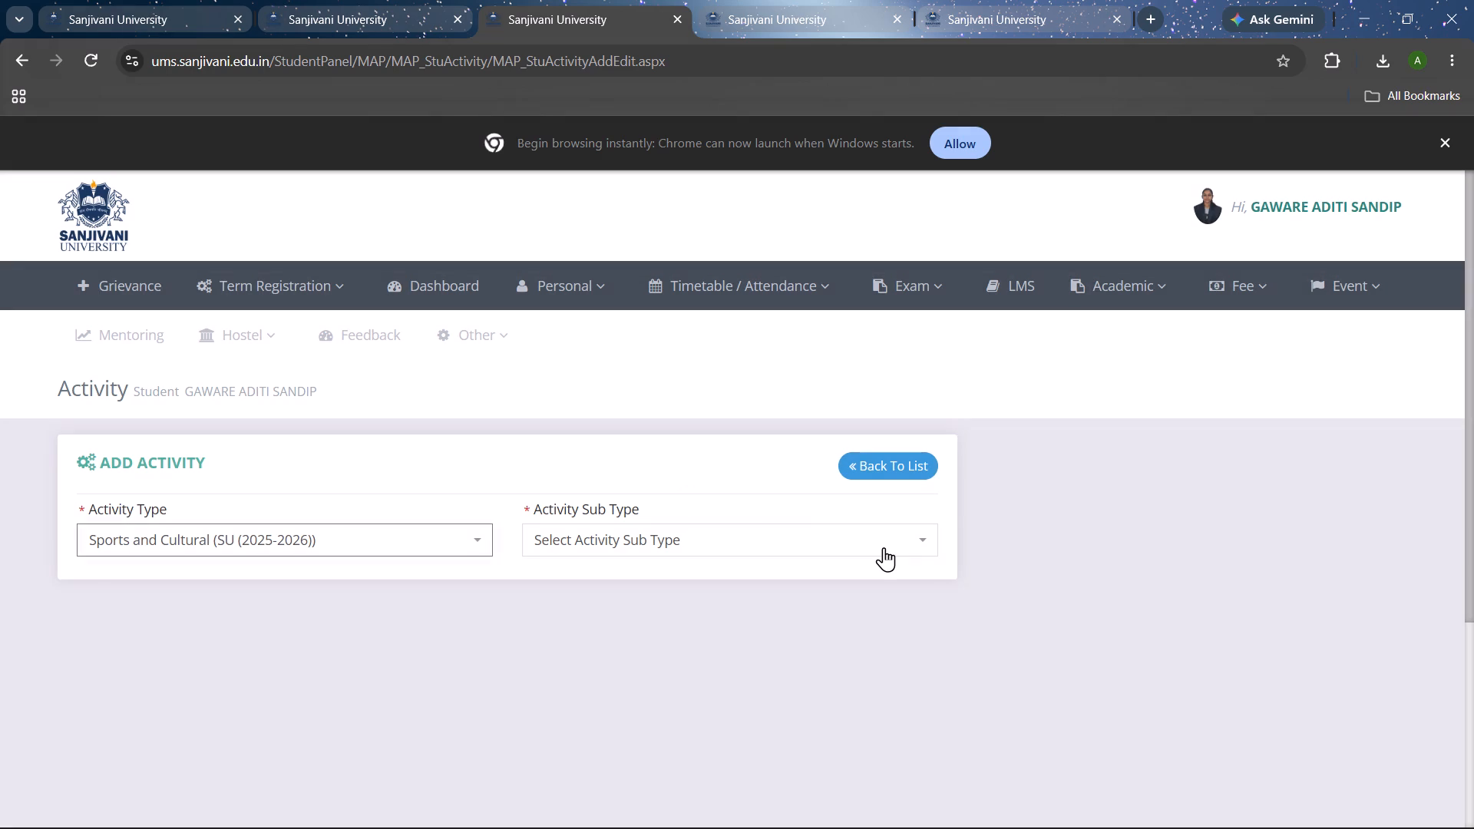
{"action": "left_click", "coordinate": [884, 547]}
{"action": "left_click", "coordinate": [759, 672]}
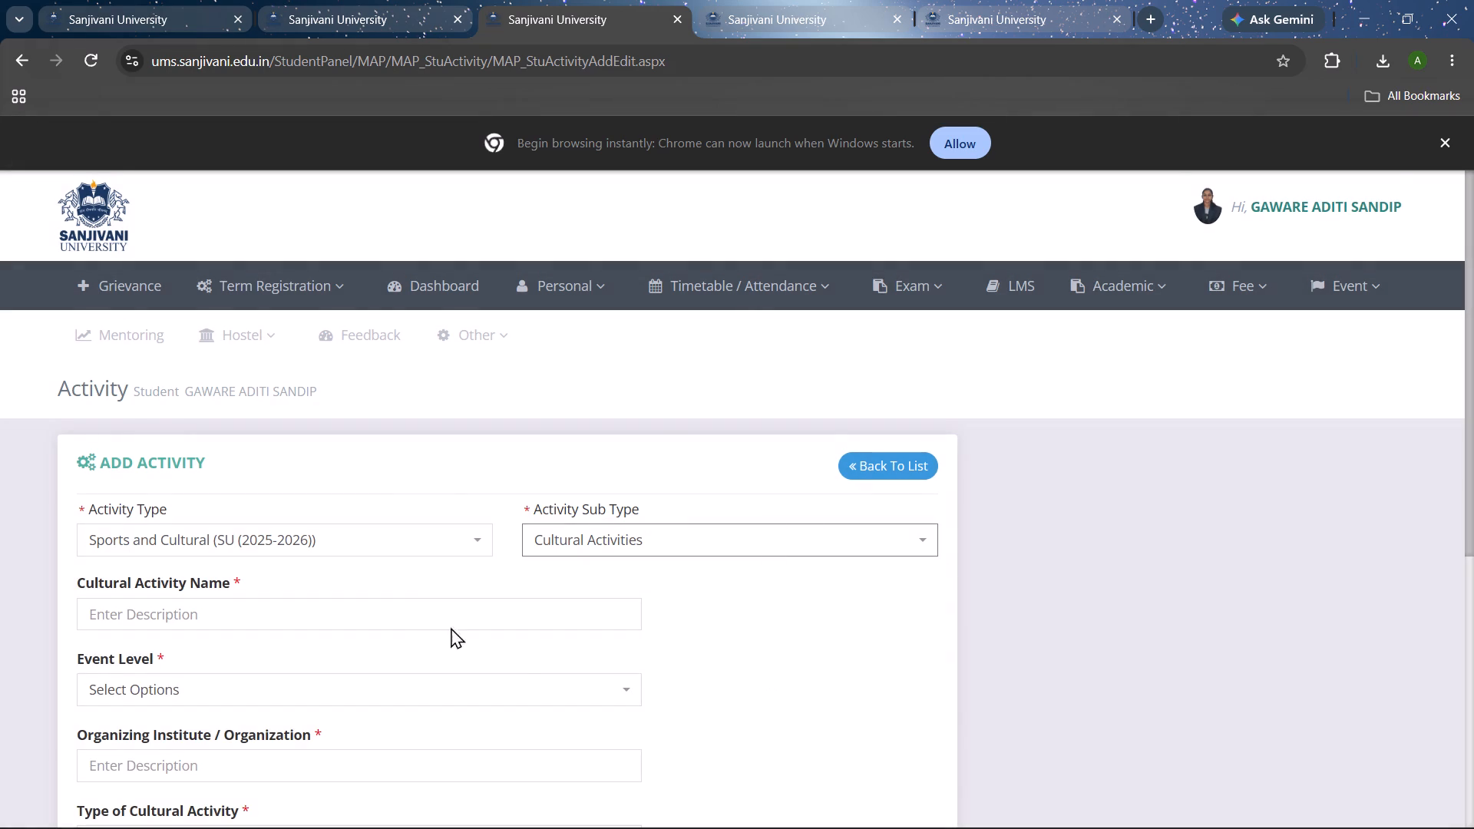
{"action": "scroll", "coordinate": [424, 613], "scroll_direction": "down", "scroll_amount": 2}
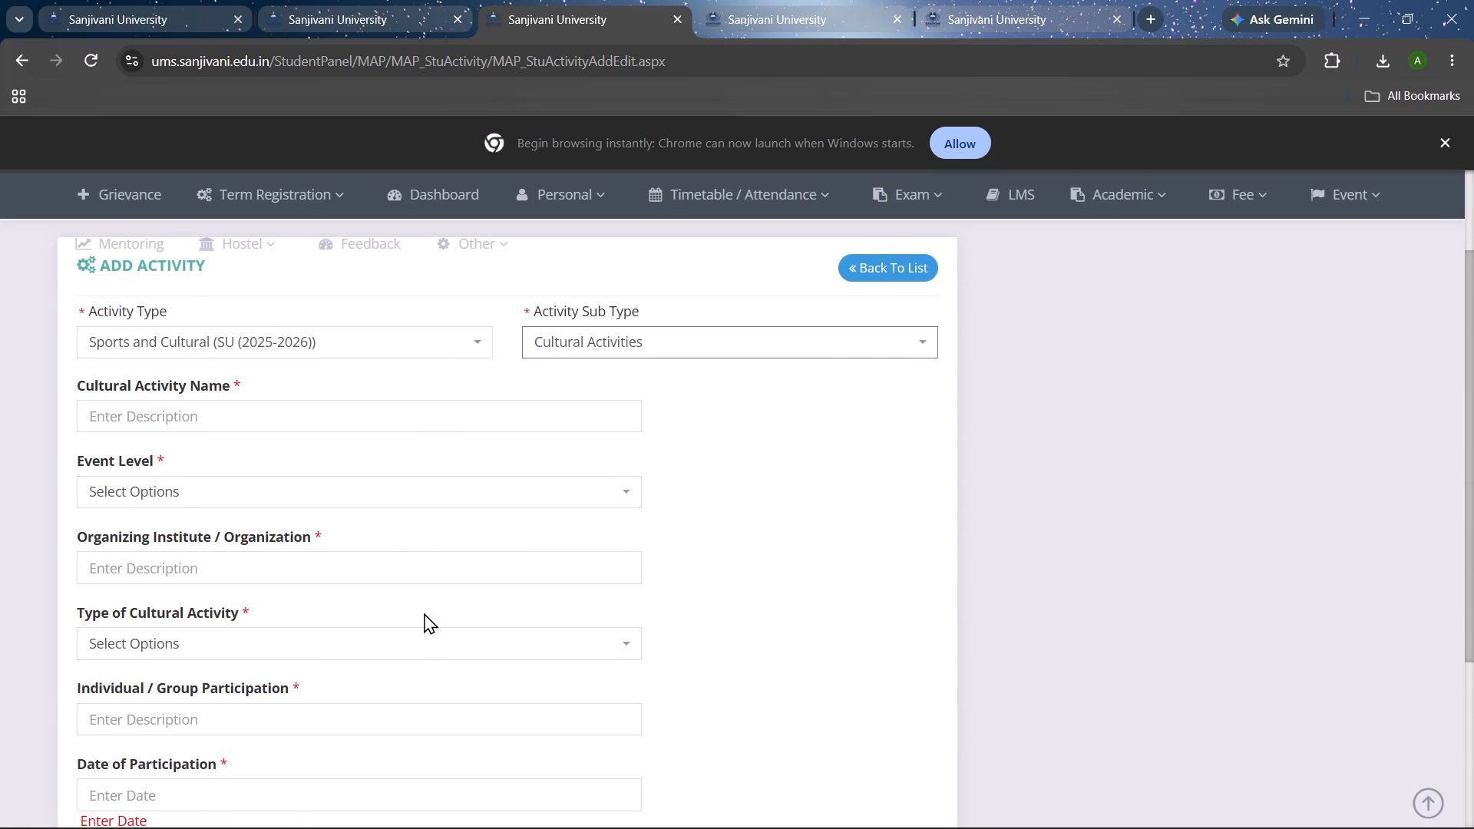
{"action": "scroll", "coordinate": [424, 613], "scroll_direction": "down", "scroll_amount": 2}
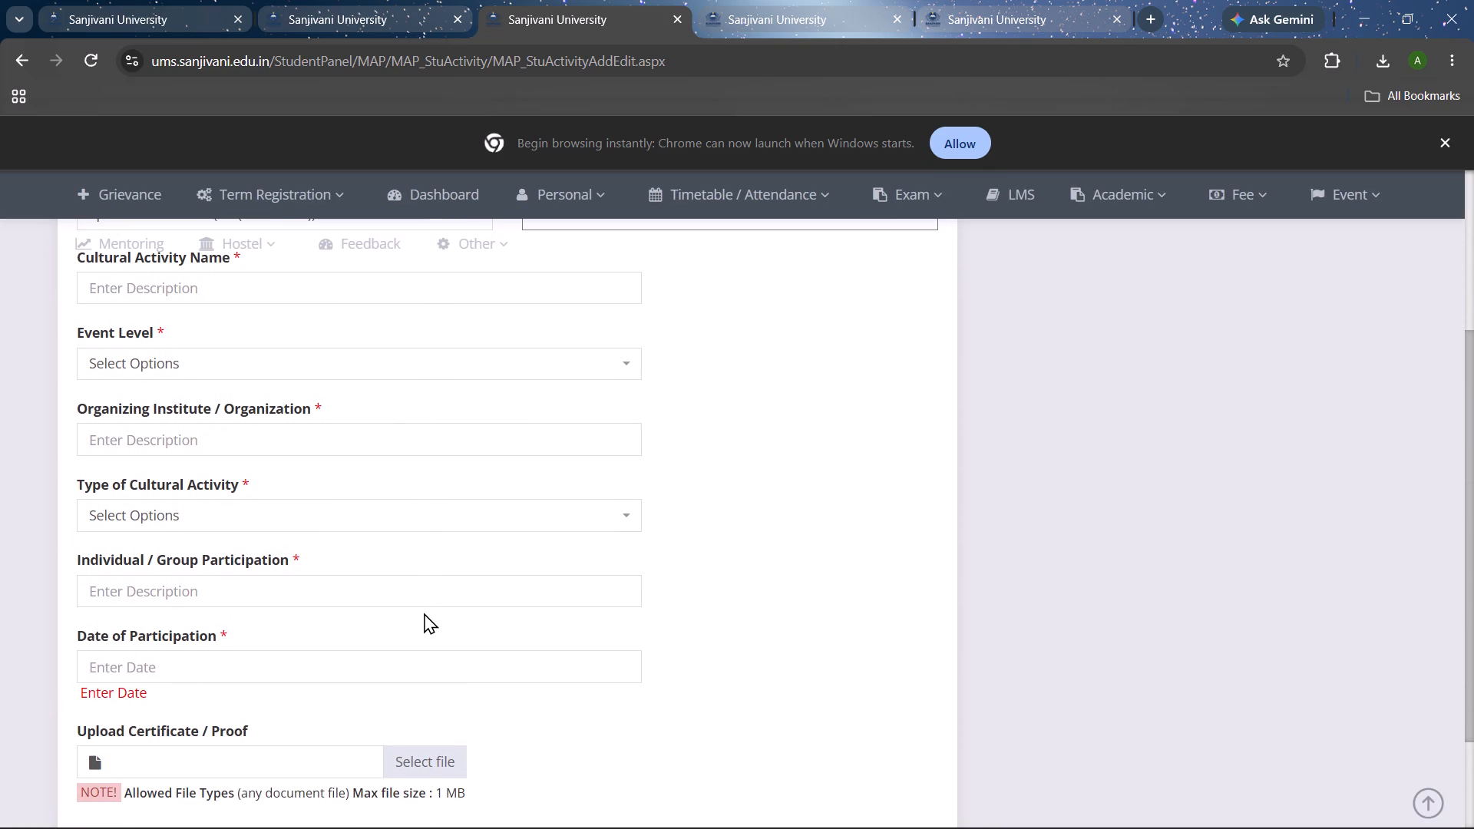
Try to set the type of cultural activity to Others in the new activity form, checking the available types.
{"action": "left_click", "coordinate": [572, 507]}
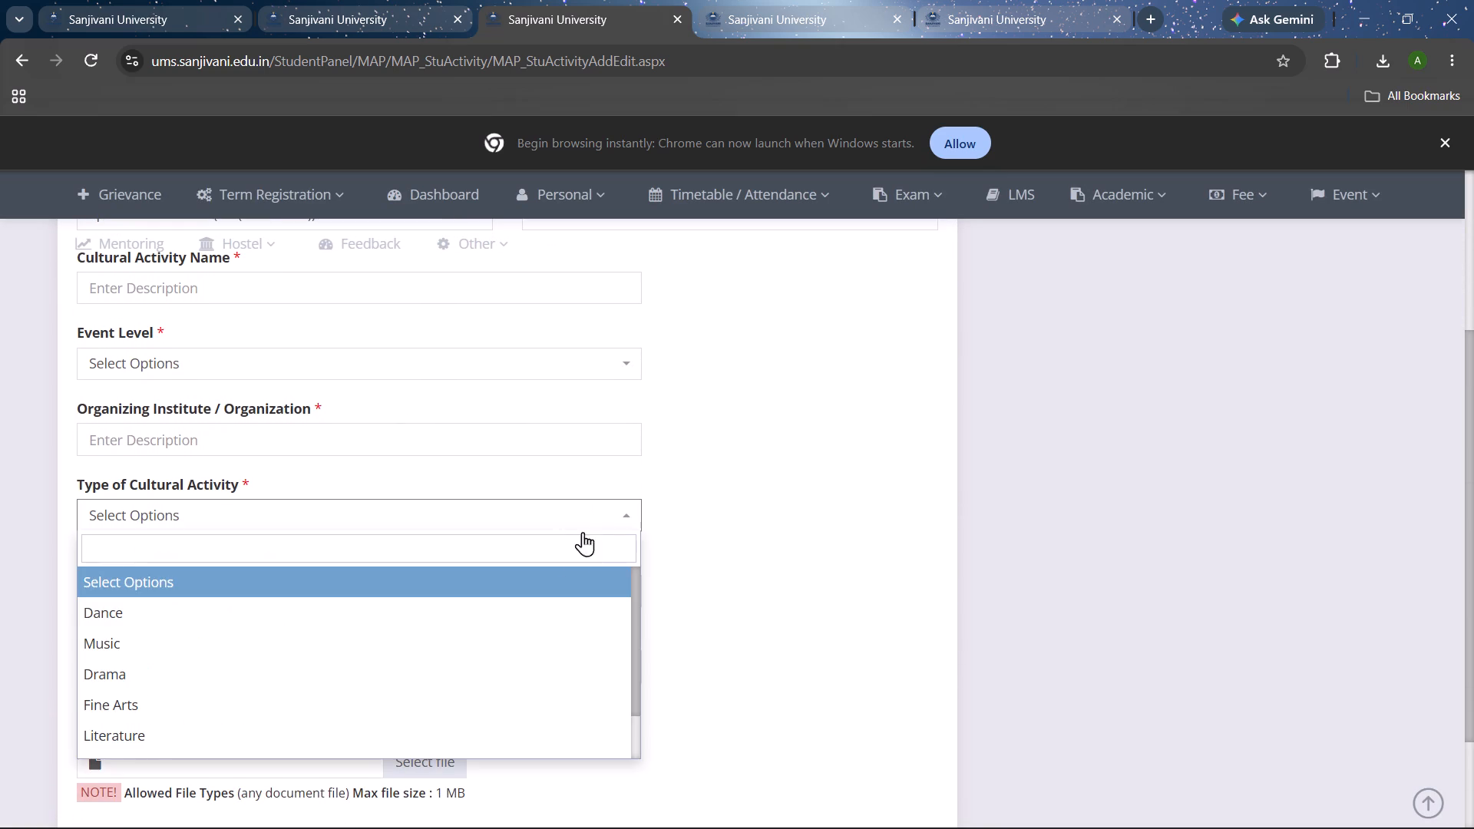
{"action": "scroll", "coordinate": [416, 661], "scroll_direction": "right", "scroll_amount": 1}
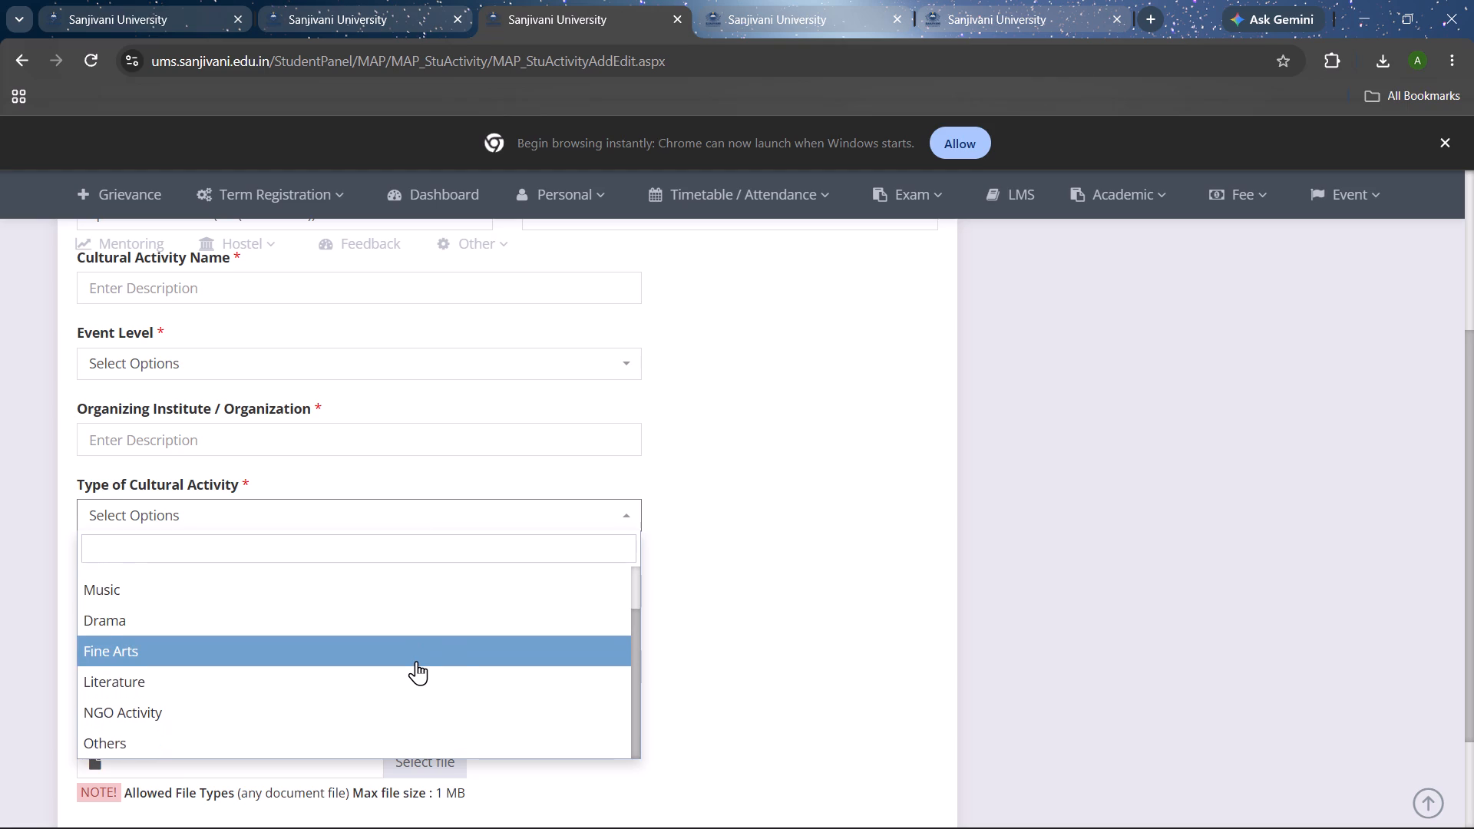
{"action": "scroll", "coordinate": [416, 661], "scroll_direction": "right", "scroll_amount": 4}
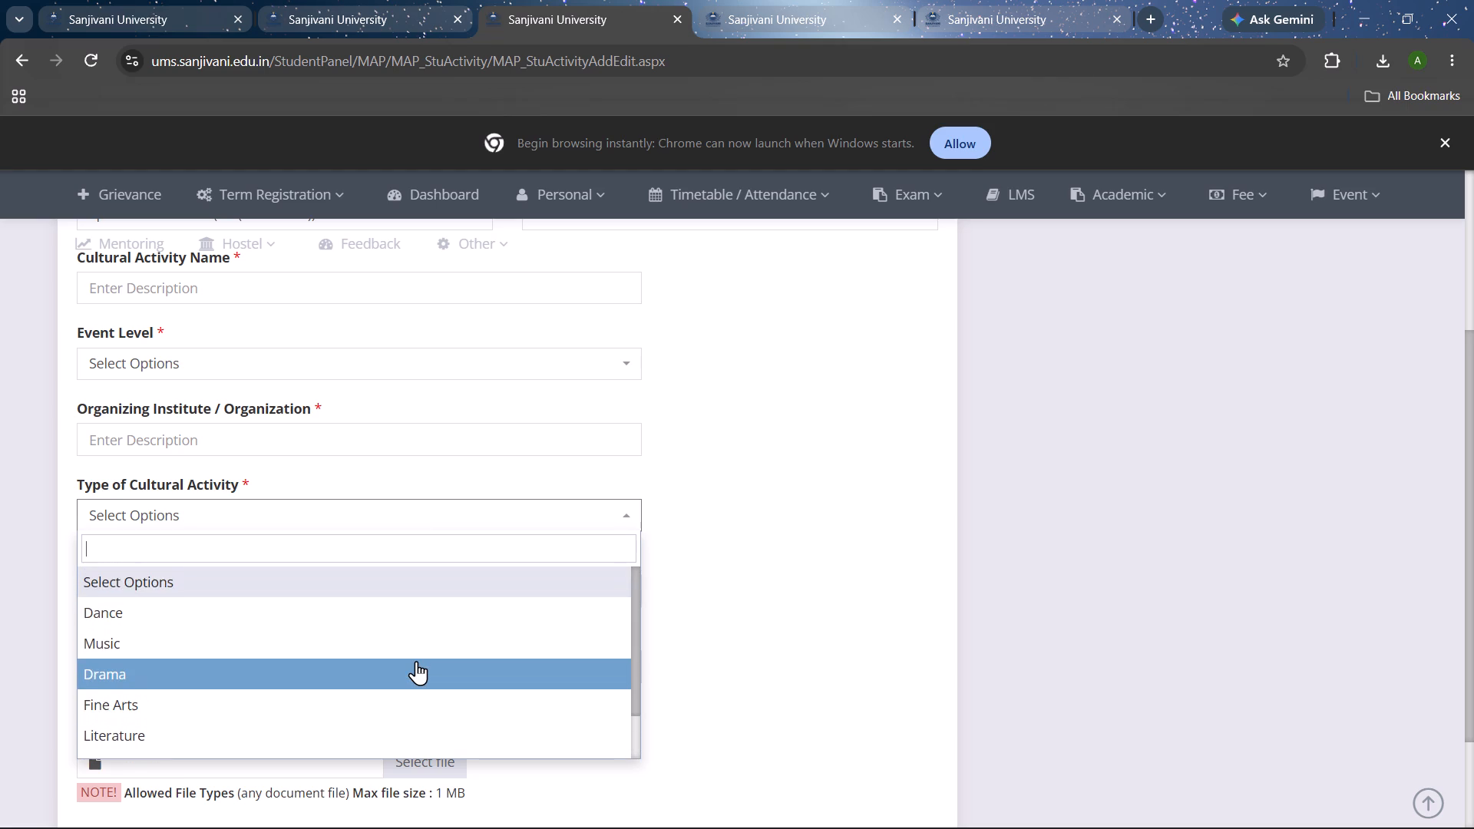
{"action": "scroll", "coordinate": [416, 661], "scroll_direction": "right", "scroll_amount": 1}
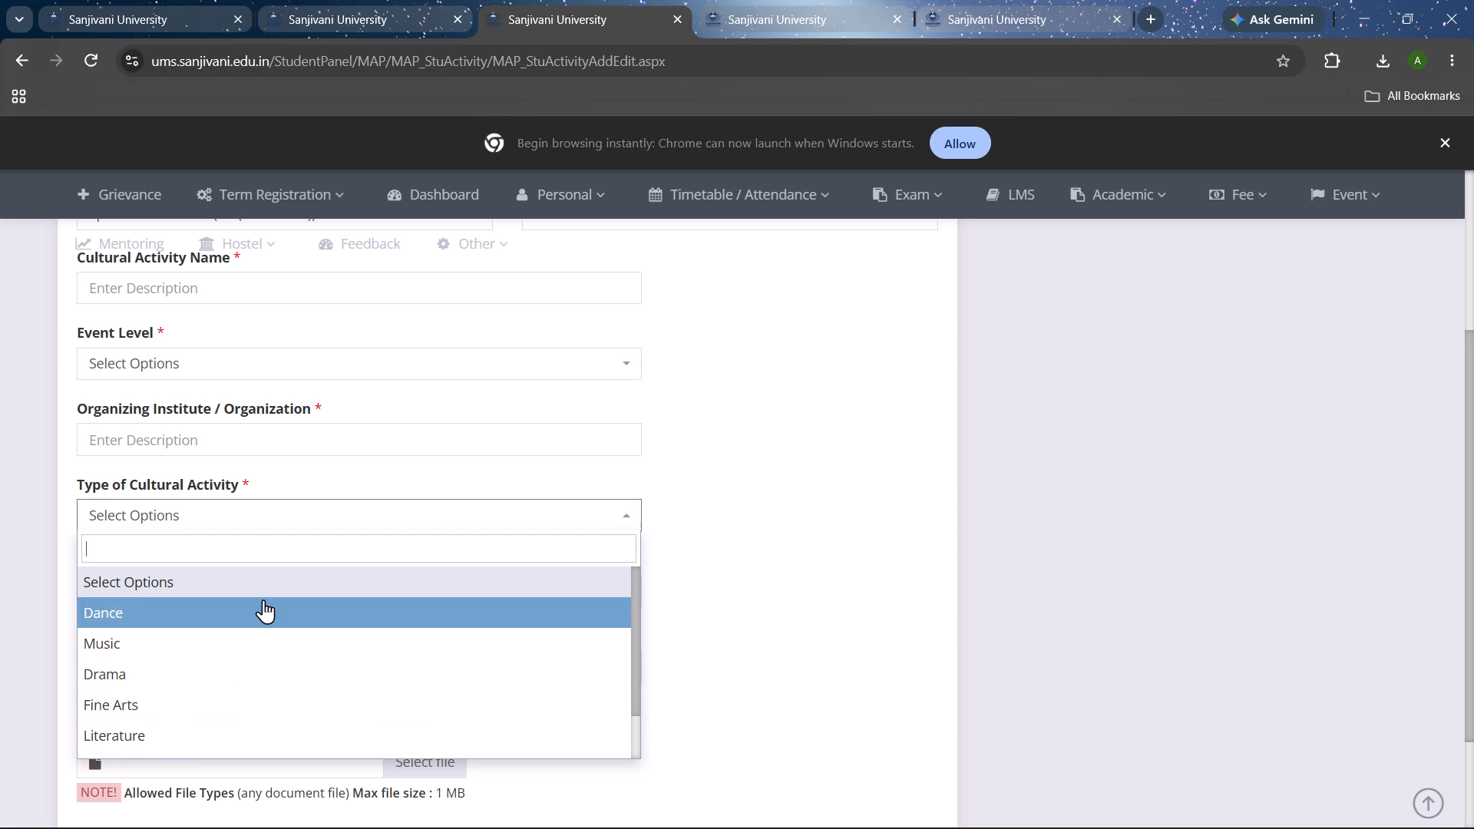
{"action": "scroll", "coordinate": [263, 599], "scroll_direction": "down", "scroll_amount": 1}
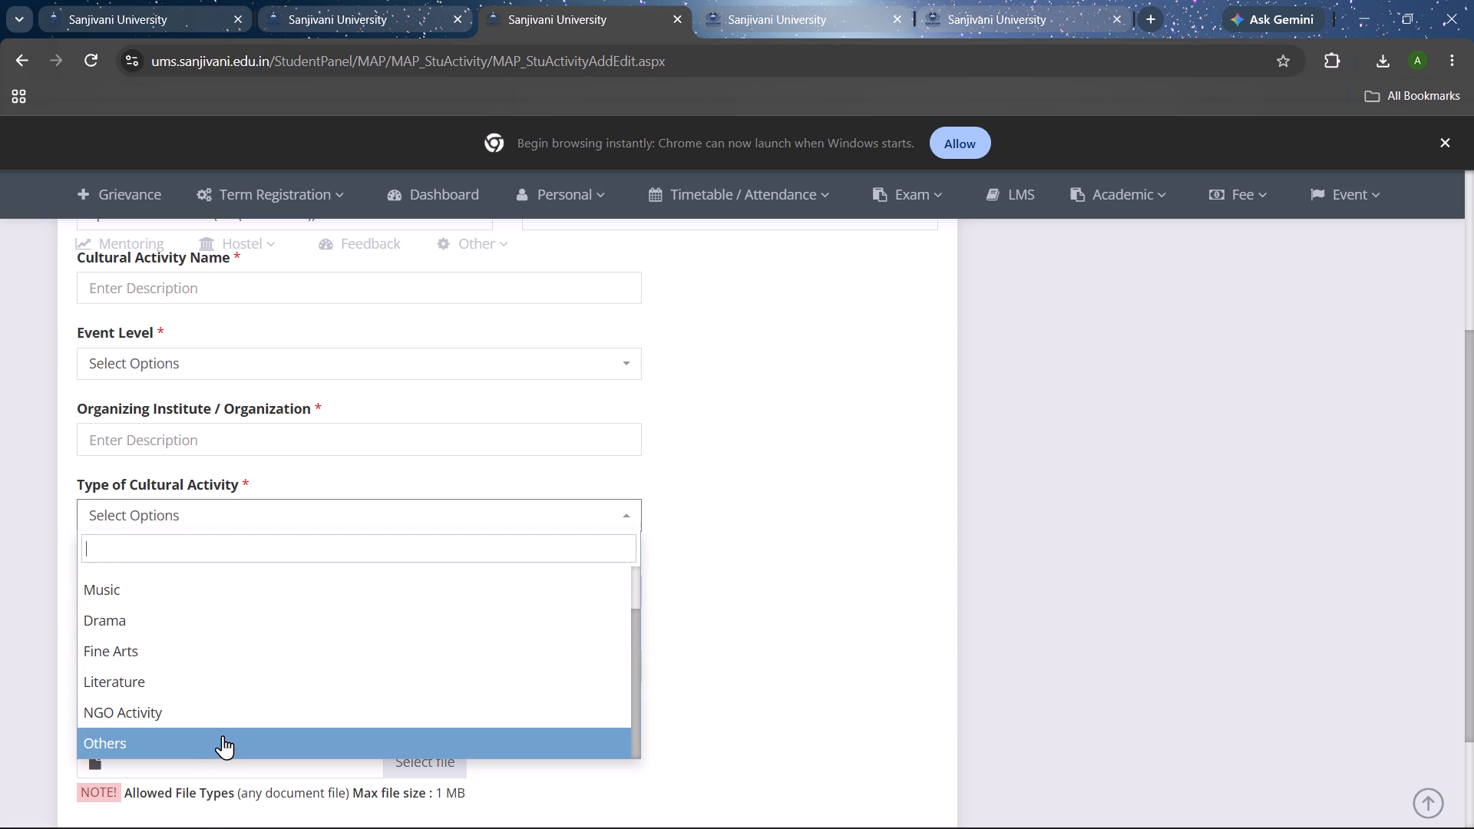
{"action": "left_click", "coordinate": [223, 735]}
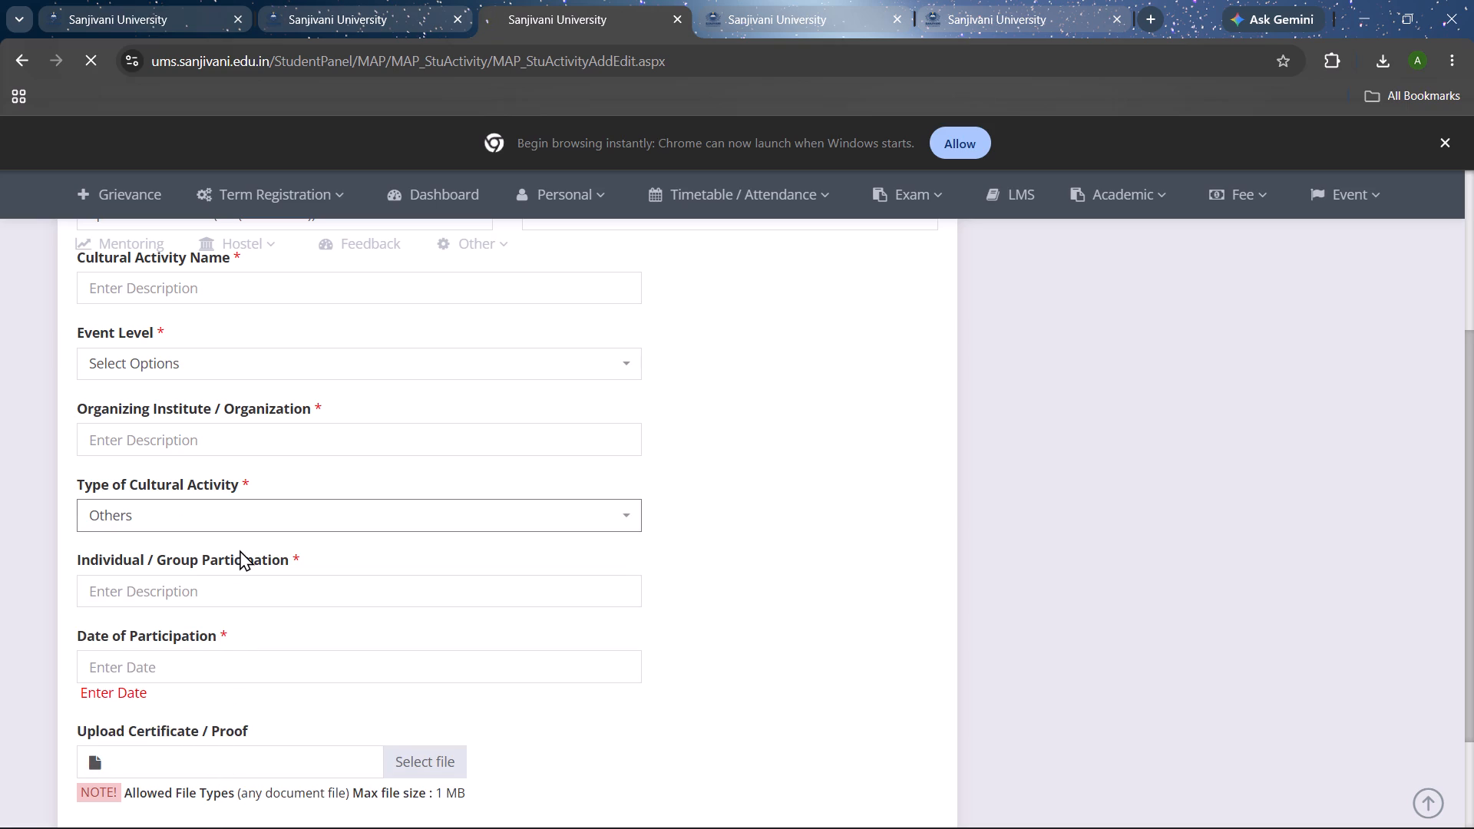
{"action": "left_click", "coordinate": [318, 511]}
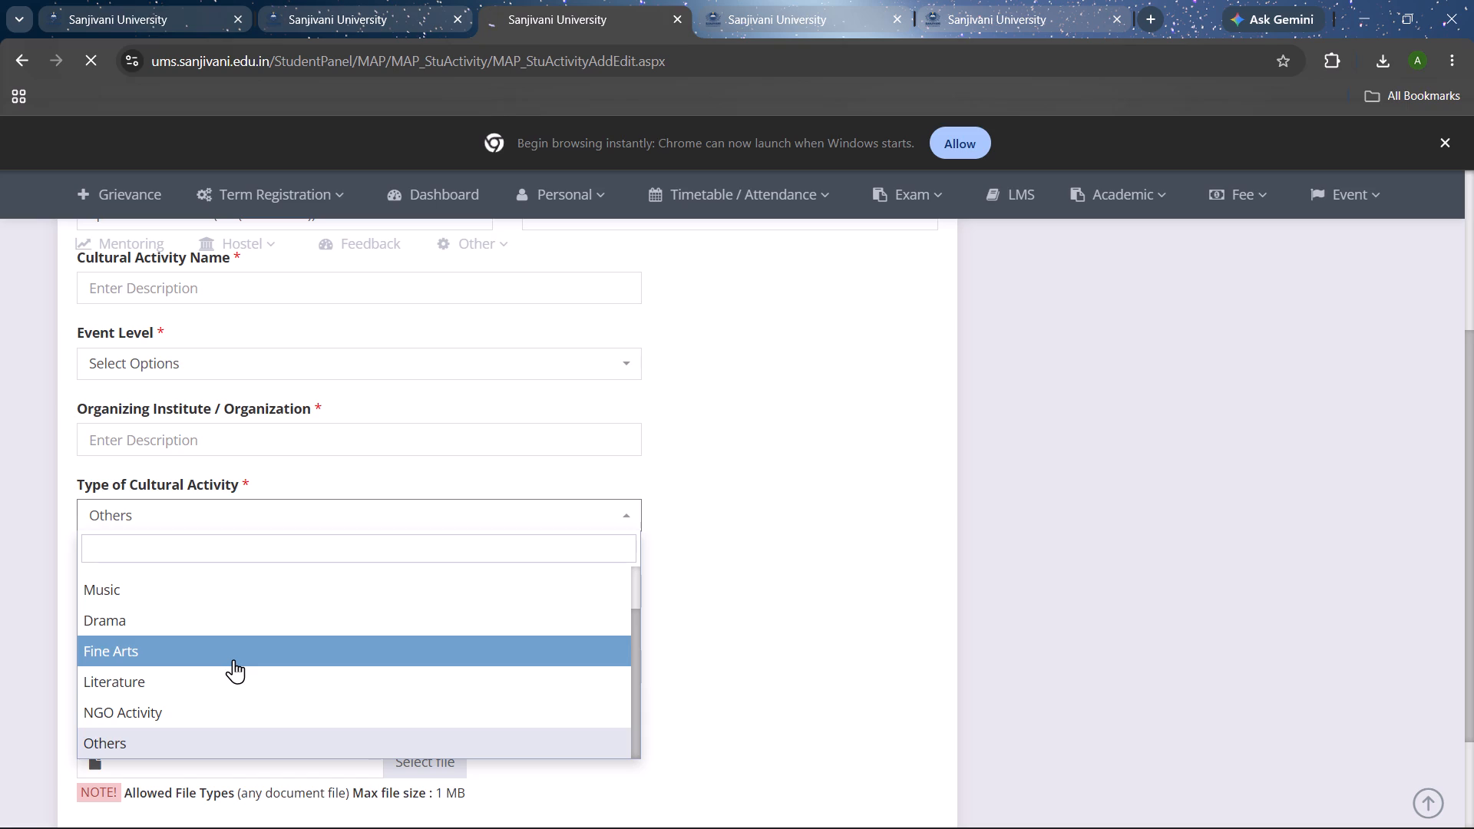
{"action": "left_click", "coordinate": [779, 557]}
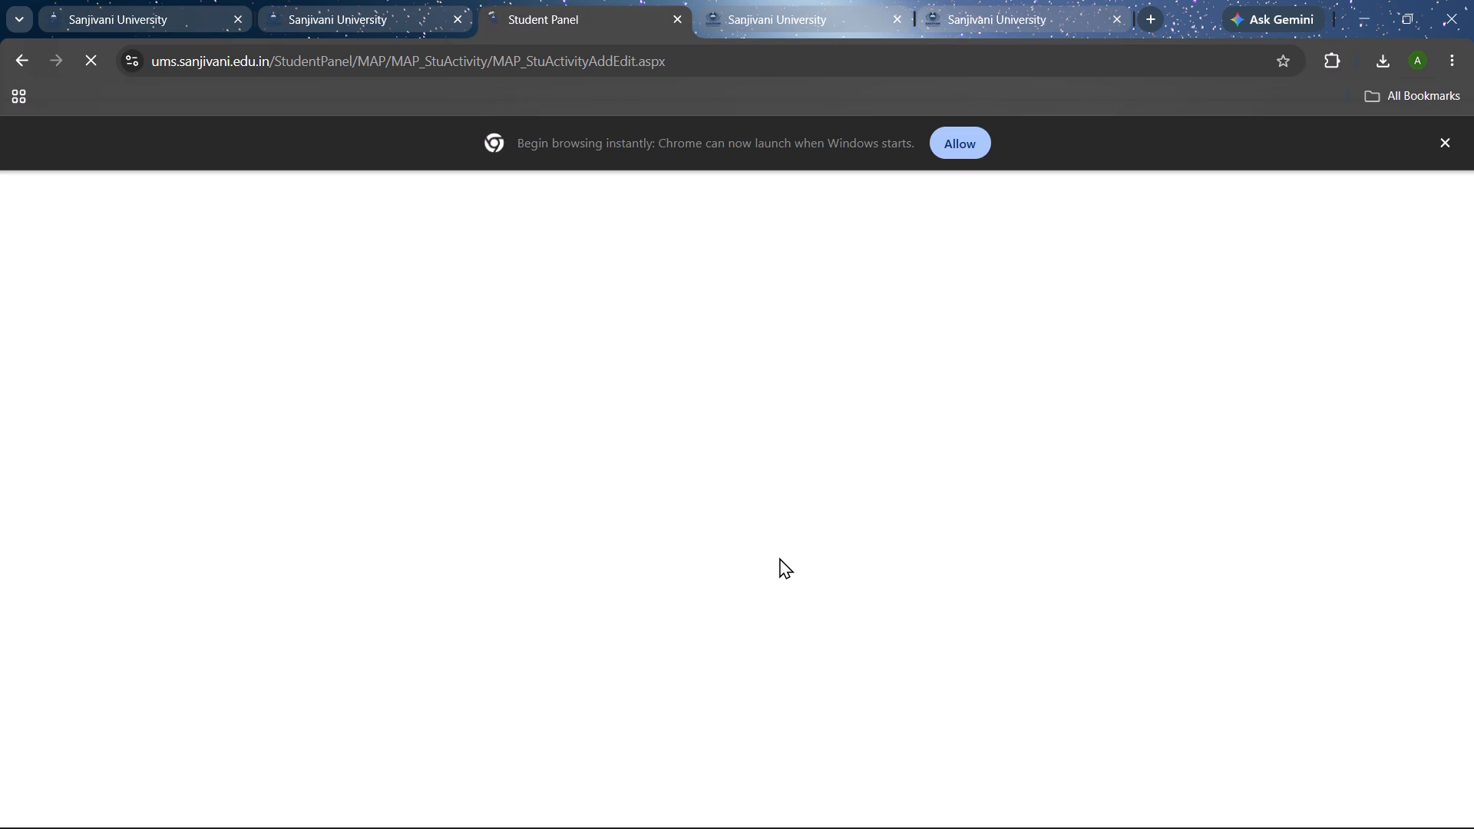
Return to the blank activity form and choose type Sports and Cultural (SU (2025-2026)) with sub type Cultural Activities.
{"action": "left_click", "coordinate": [15, 54]}
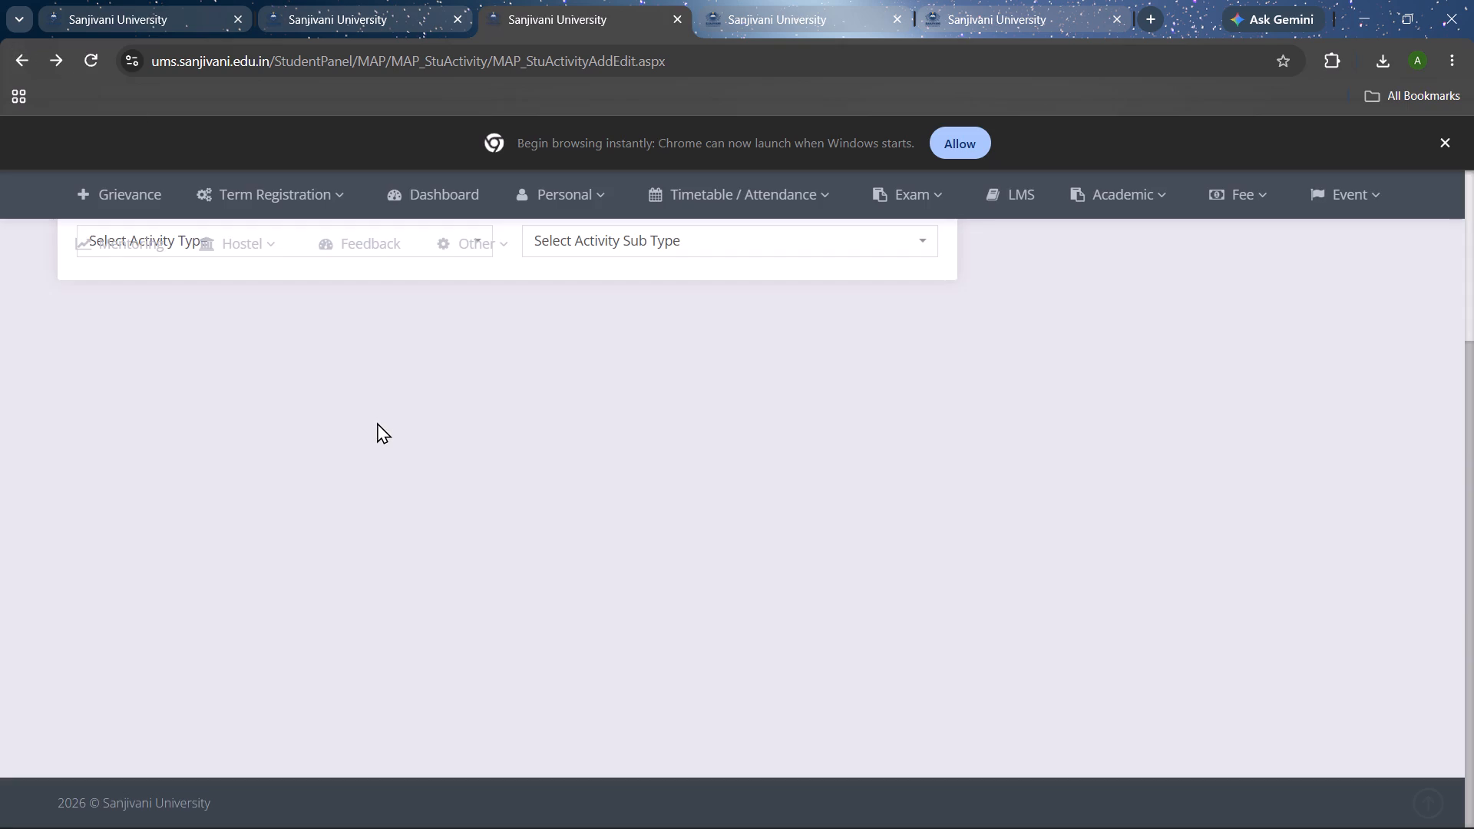
{"action": "scroll", "coordinate": [623, 375], "scroll_direction": "up", "scroll_amount": 4}
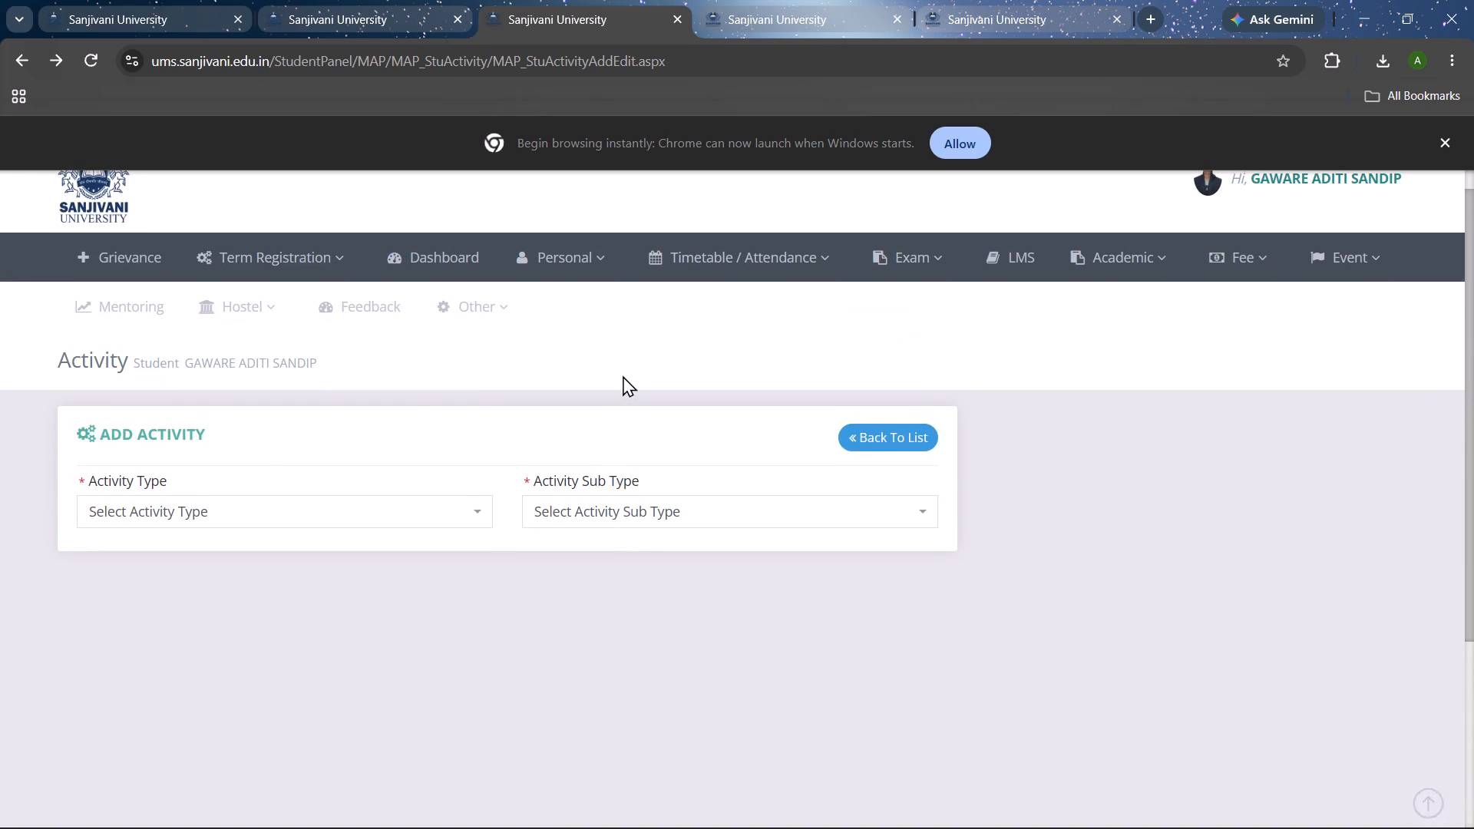
{"action": "left_click", "coordinate": [395, 521]}
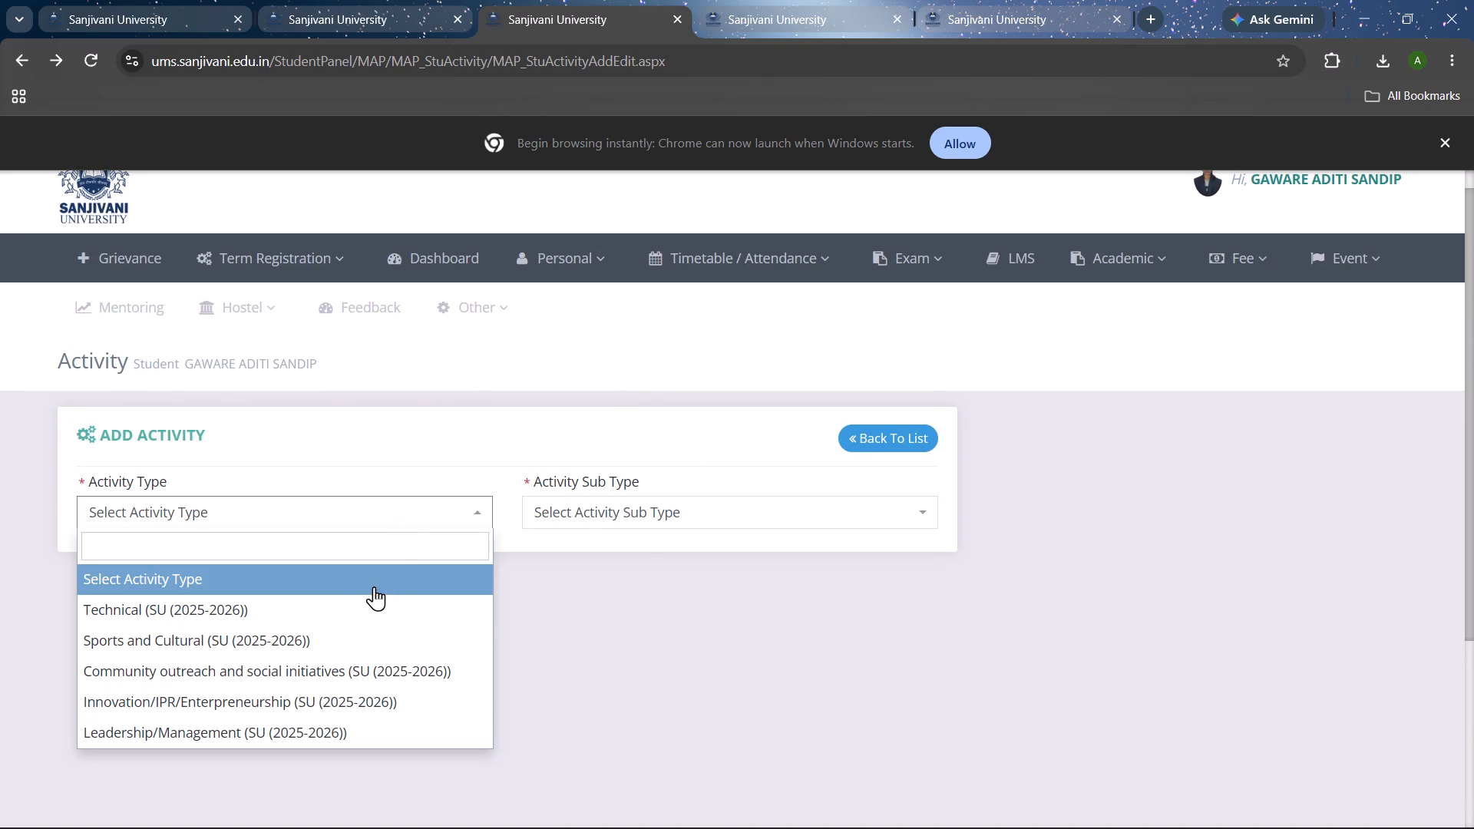
{"action": "left_click", "coordinate": [289, 636]}
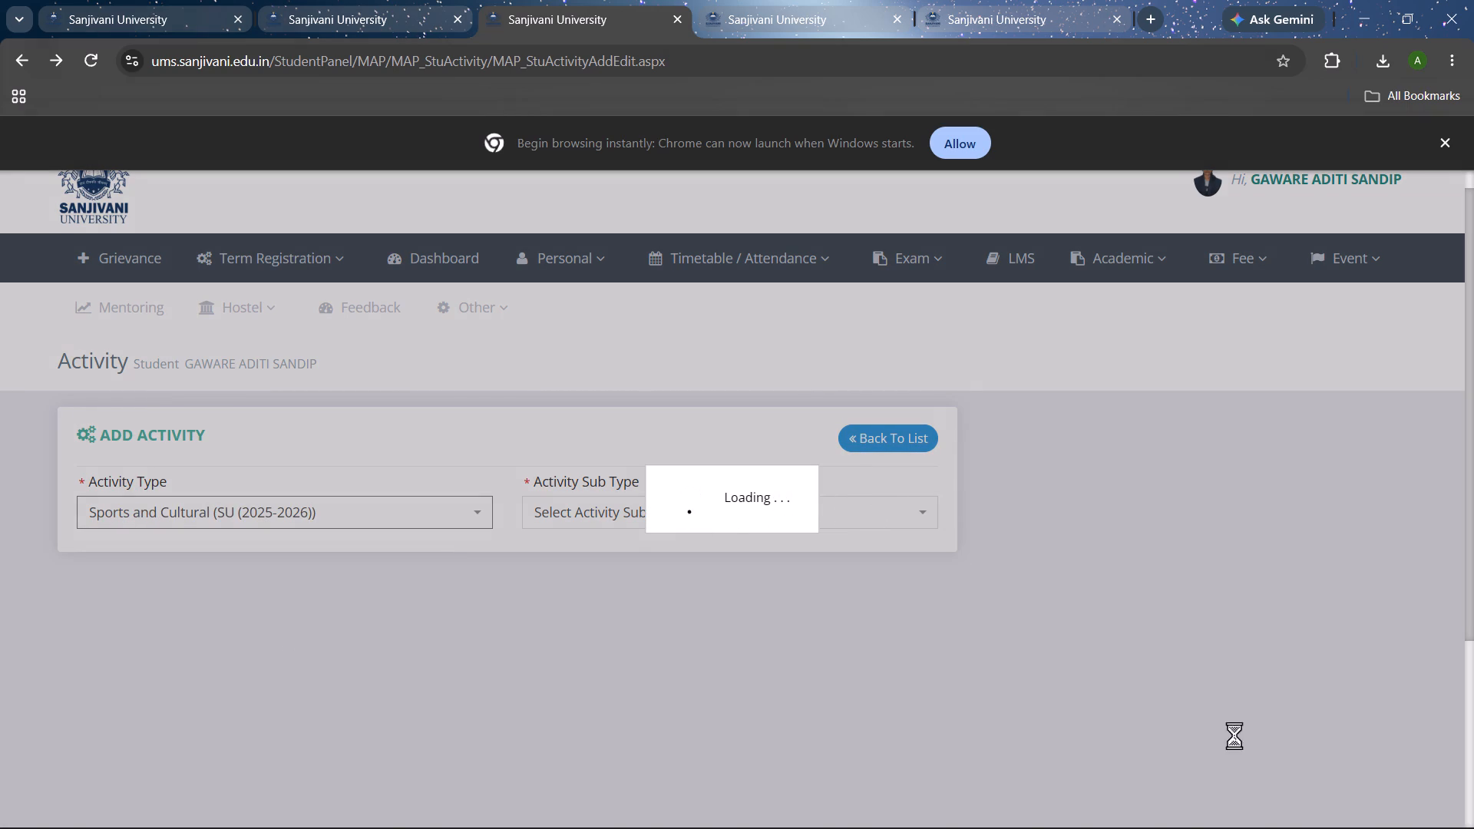
{"action": "left_click", "coordinate": [762, 505]}
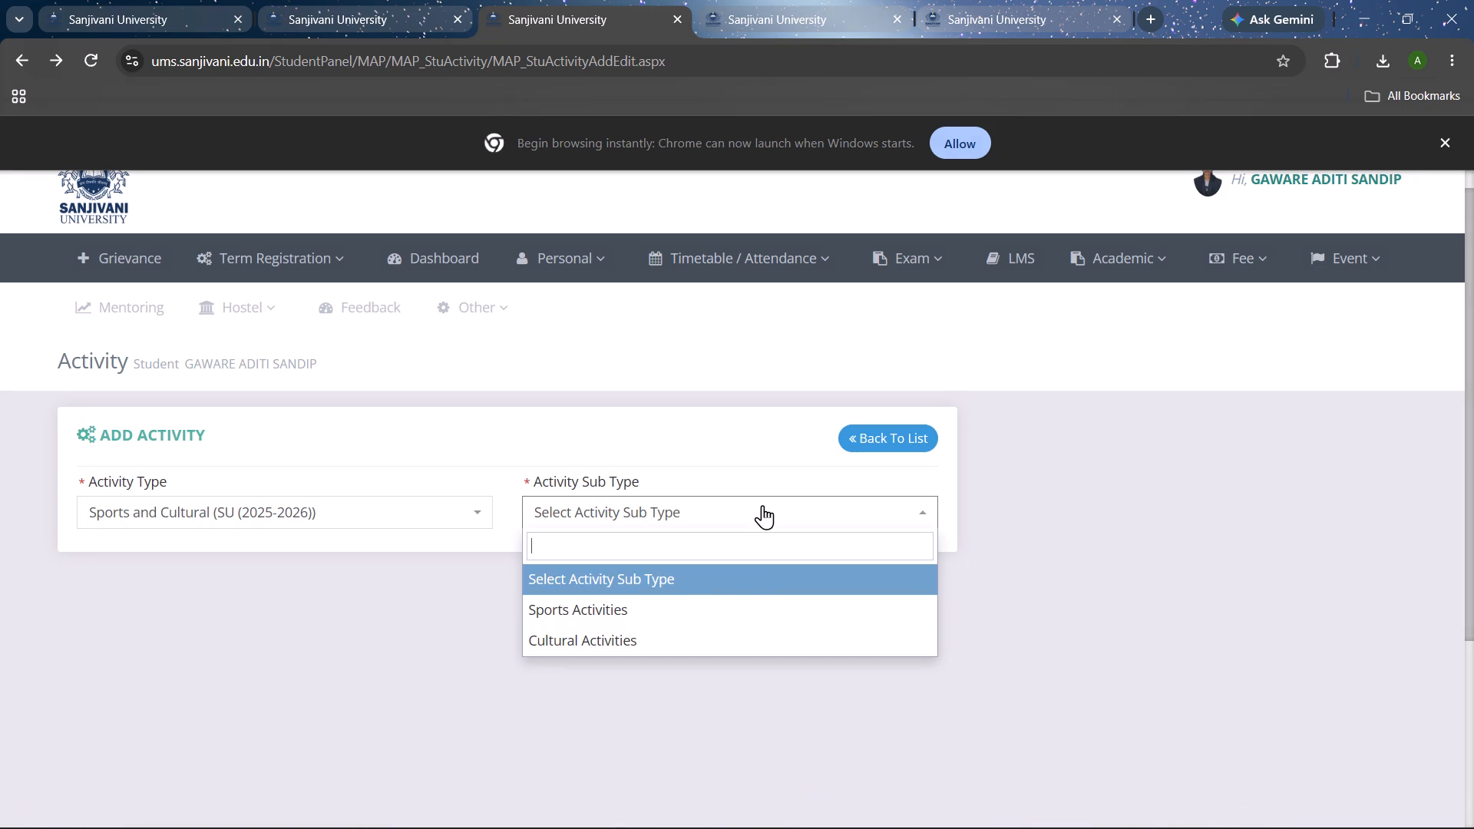
{"action": "left_click", "coordinate": [673, 640]}
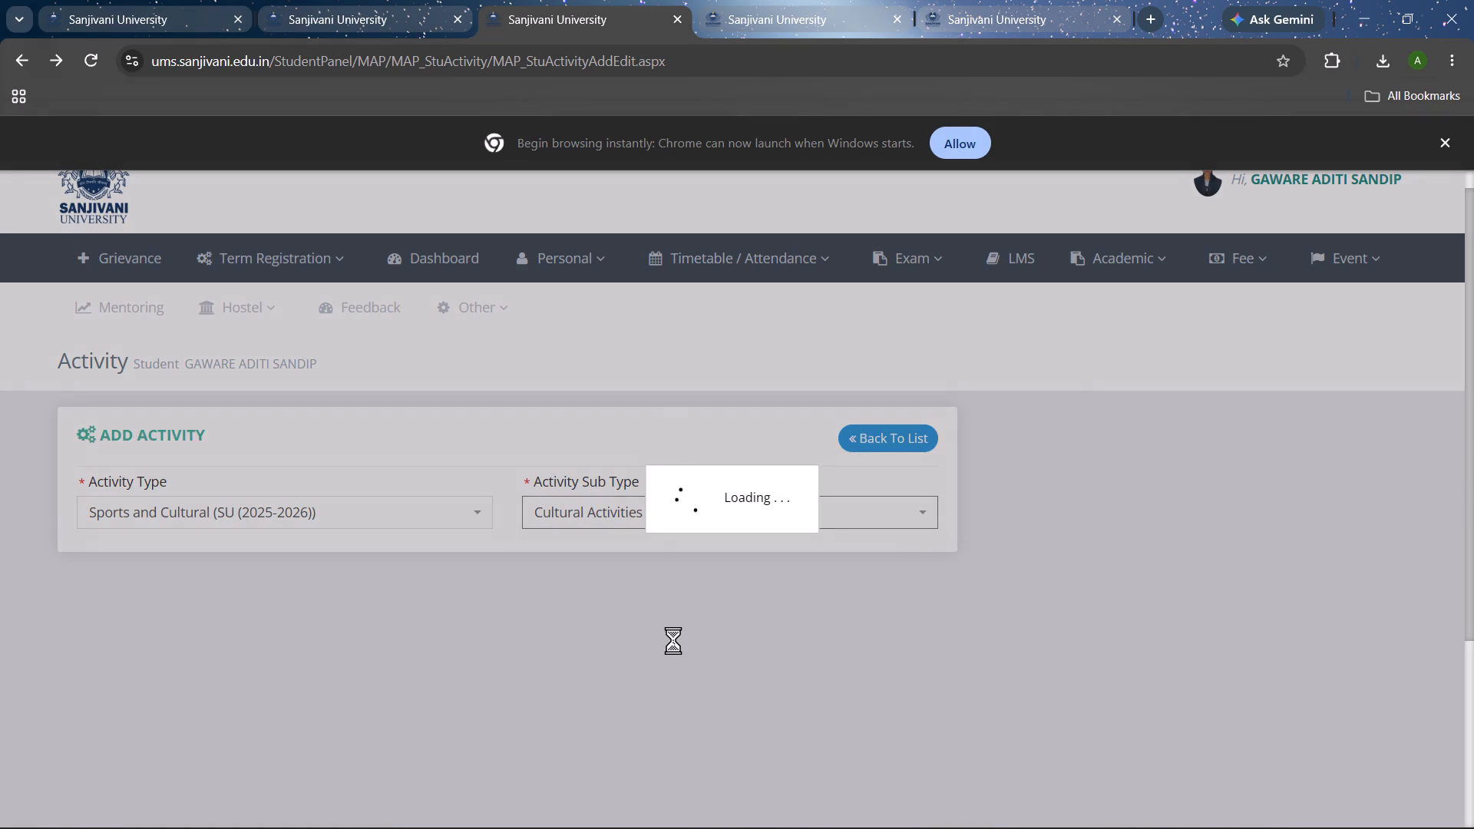
Switch to the existing Ganpati Idol Making record and review its cultural activity details.
{"action": "left_click", "coordinate": [773, 15]}
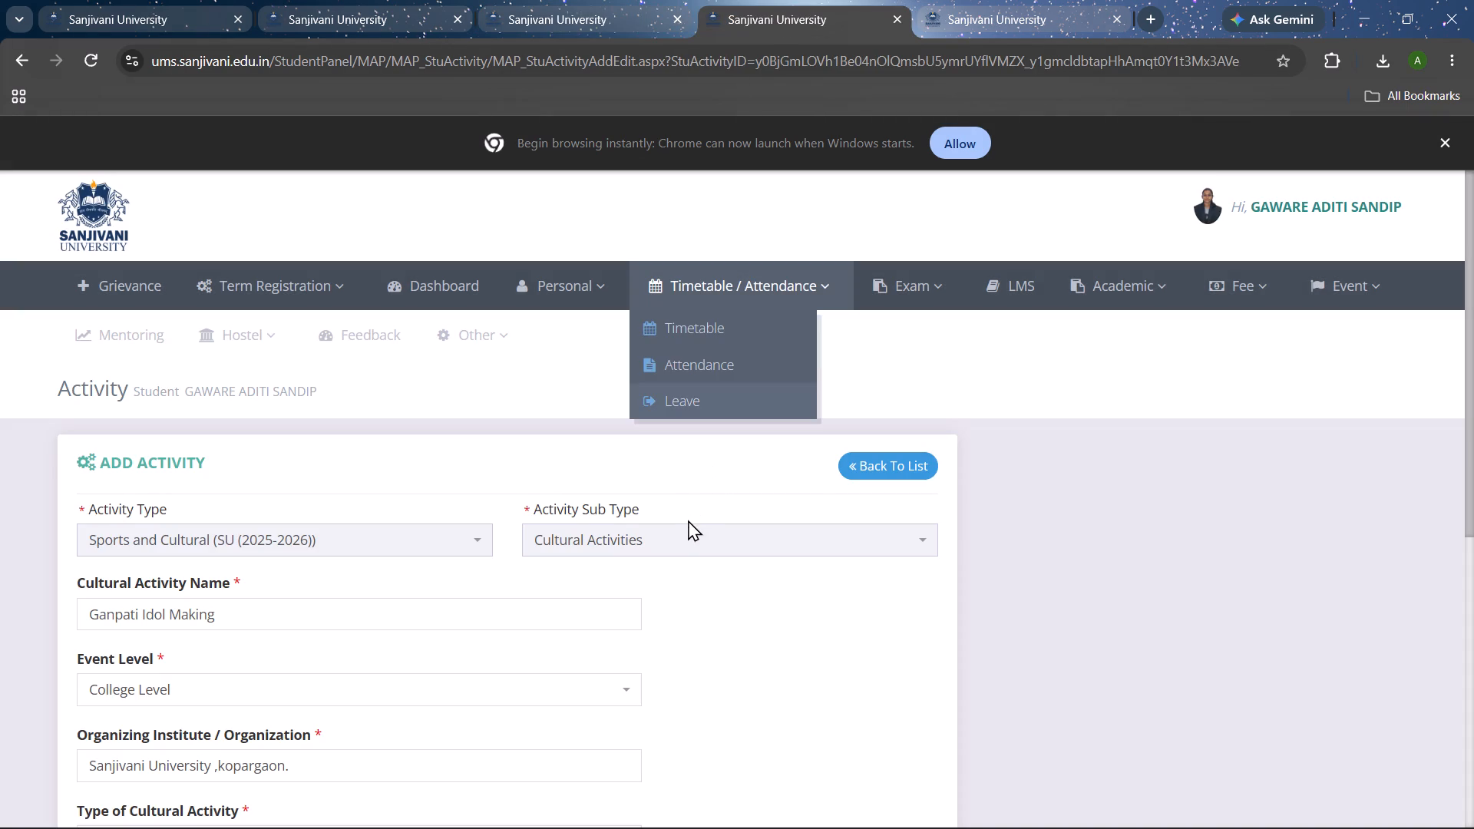
{"action": "scroll", "coordinate": [686, 520], "scroll_direction": "down", "scroll_amount": 1}
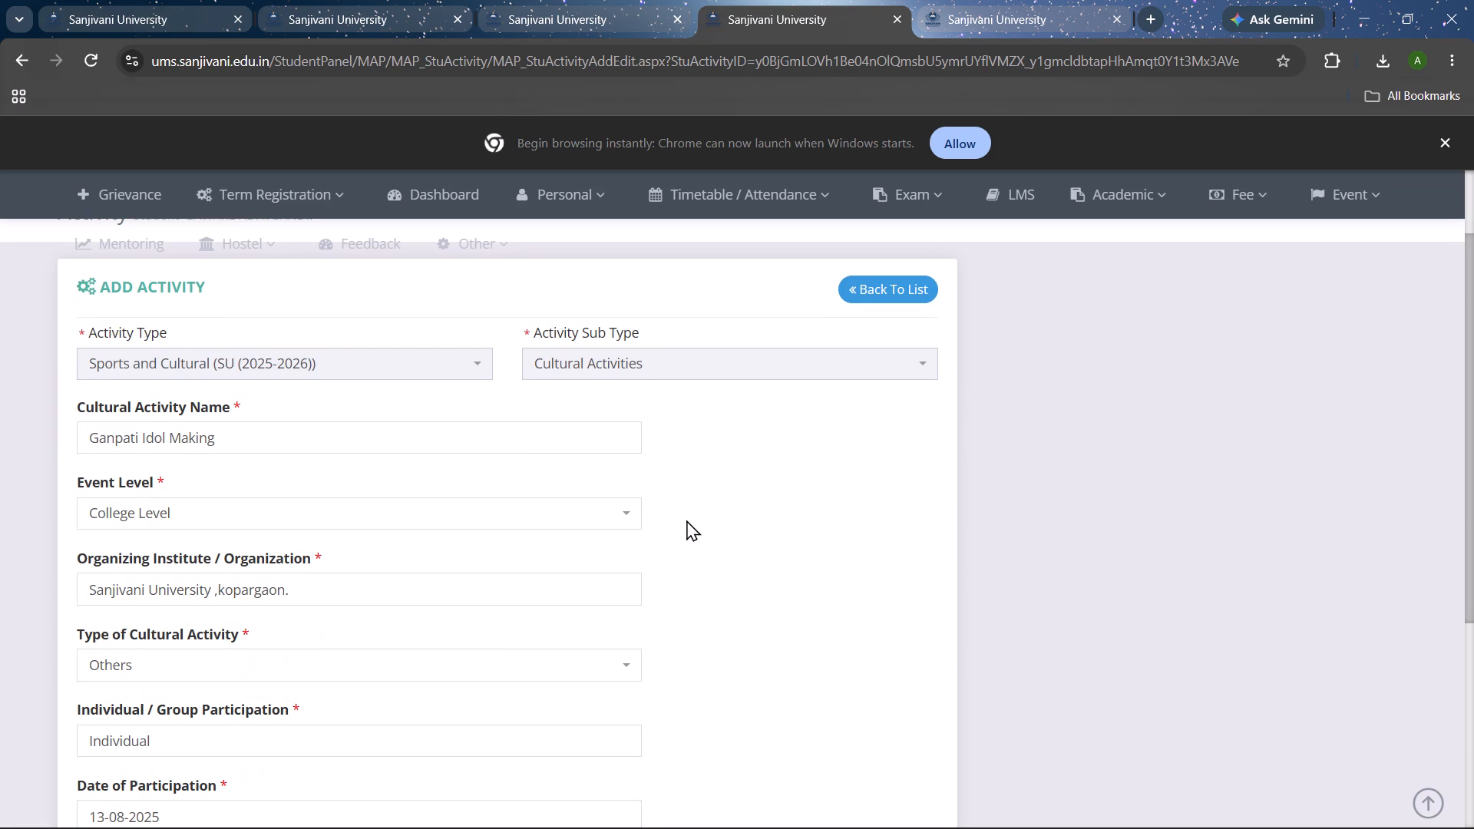
{"action": "scroll", "coordinate": [686, 520], "scroll_direction": "down", "scroll_amount": 1}
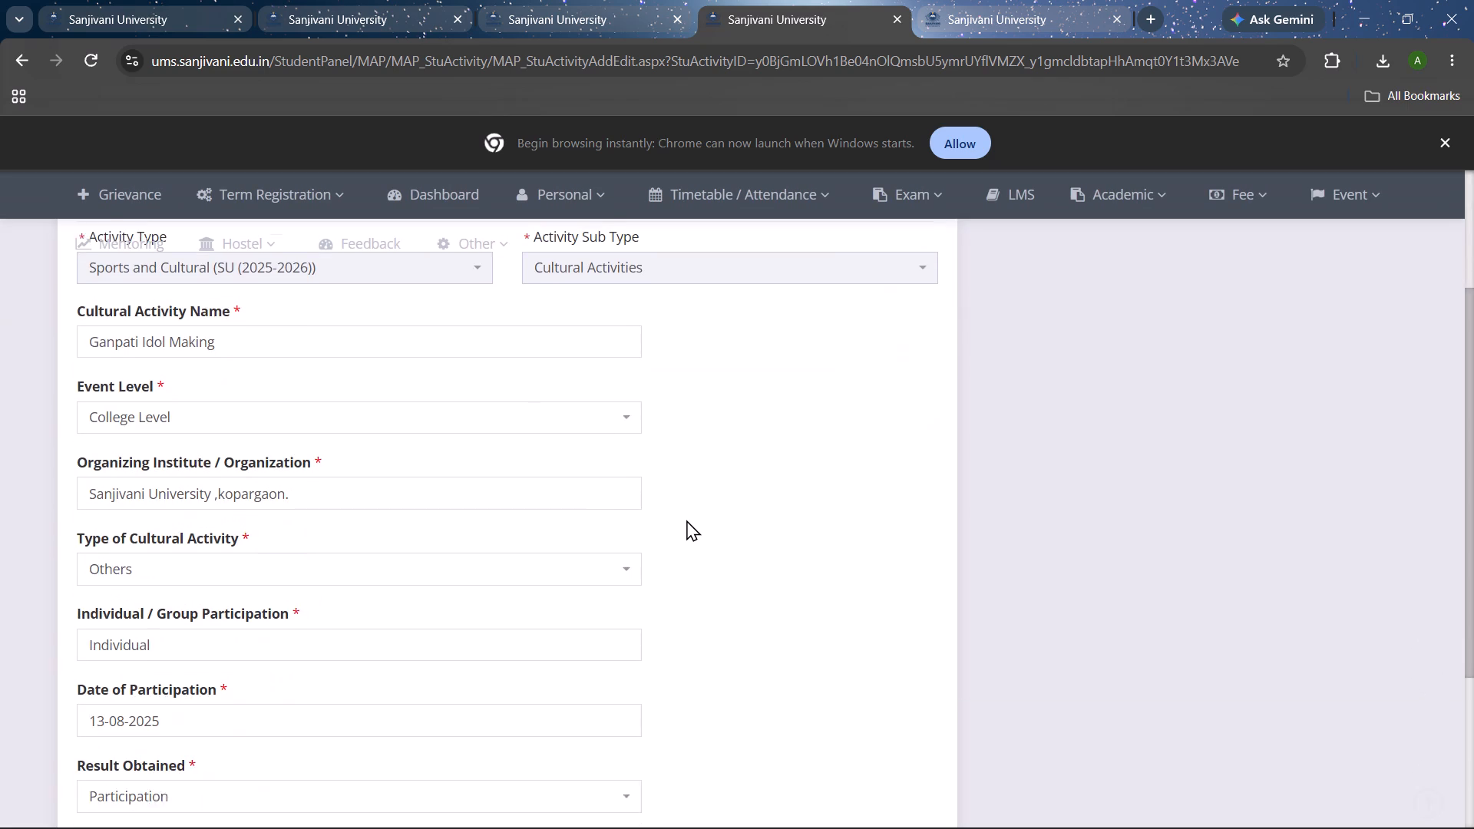
Review the remaining details of the Ganpati Idol Making record, including its options for type of cultural activity.
{"action": "scroll", "coordinate": [686, 520], "scroll_direction": "down", "scroll_amount": 1}
{"action": "scroll", "coordinate": [686, 520], "scroll_direction": "right", "scroll_amount": 1}
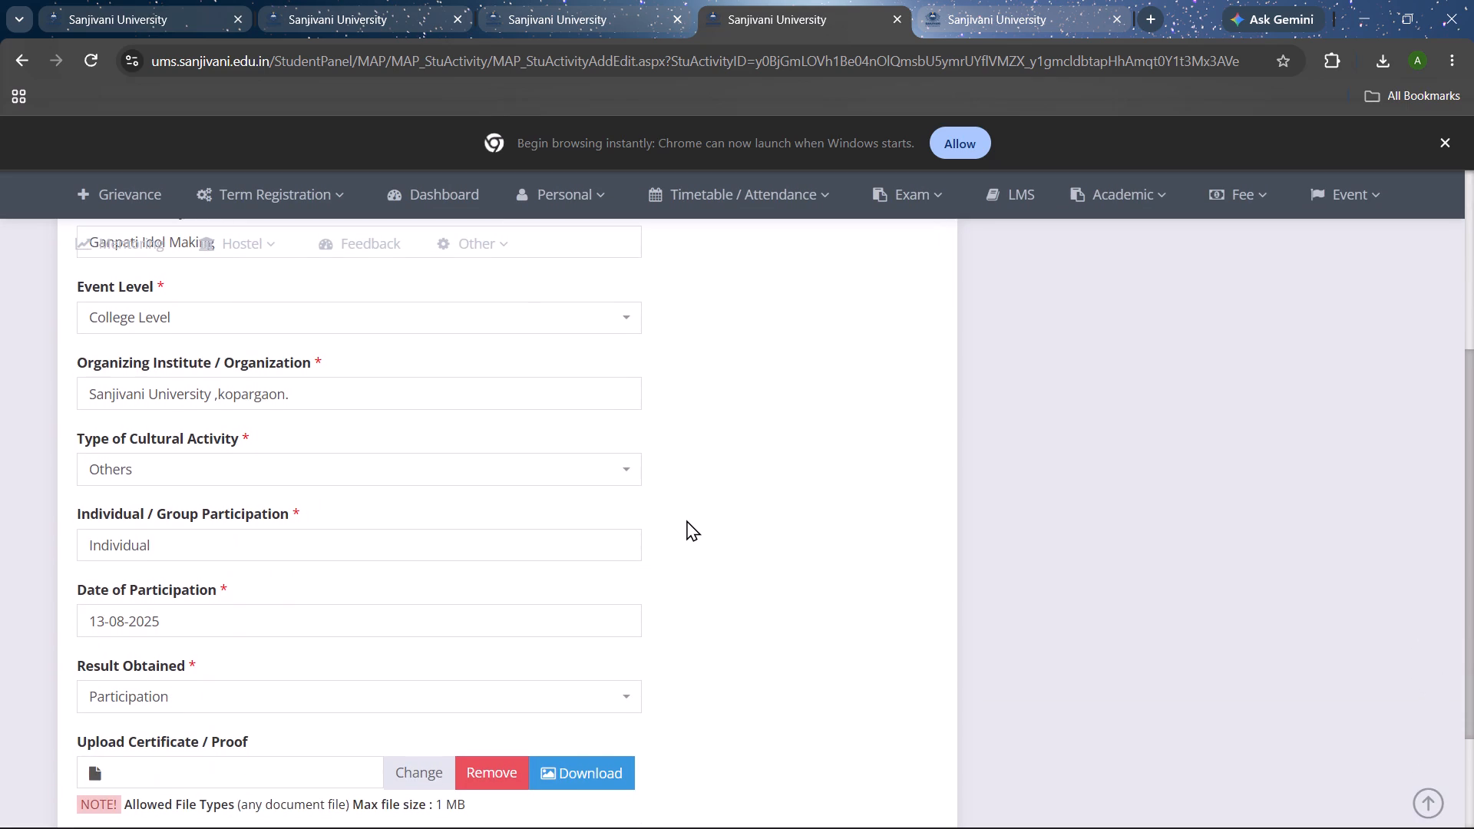
{"action": "scroll", "coordinate": [686, 520], "scroll_direction": "right", "scroll_amount": 1}
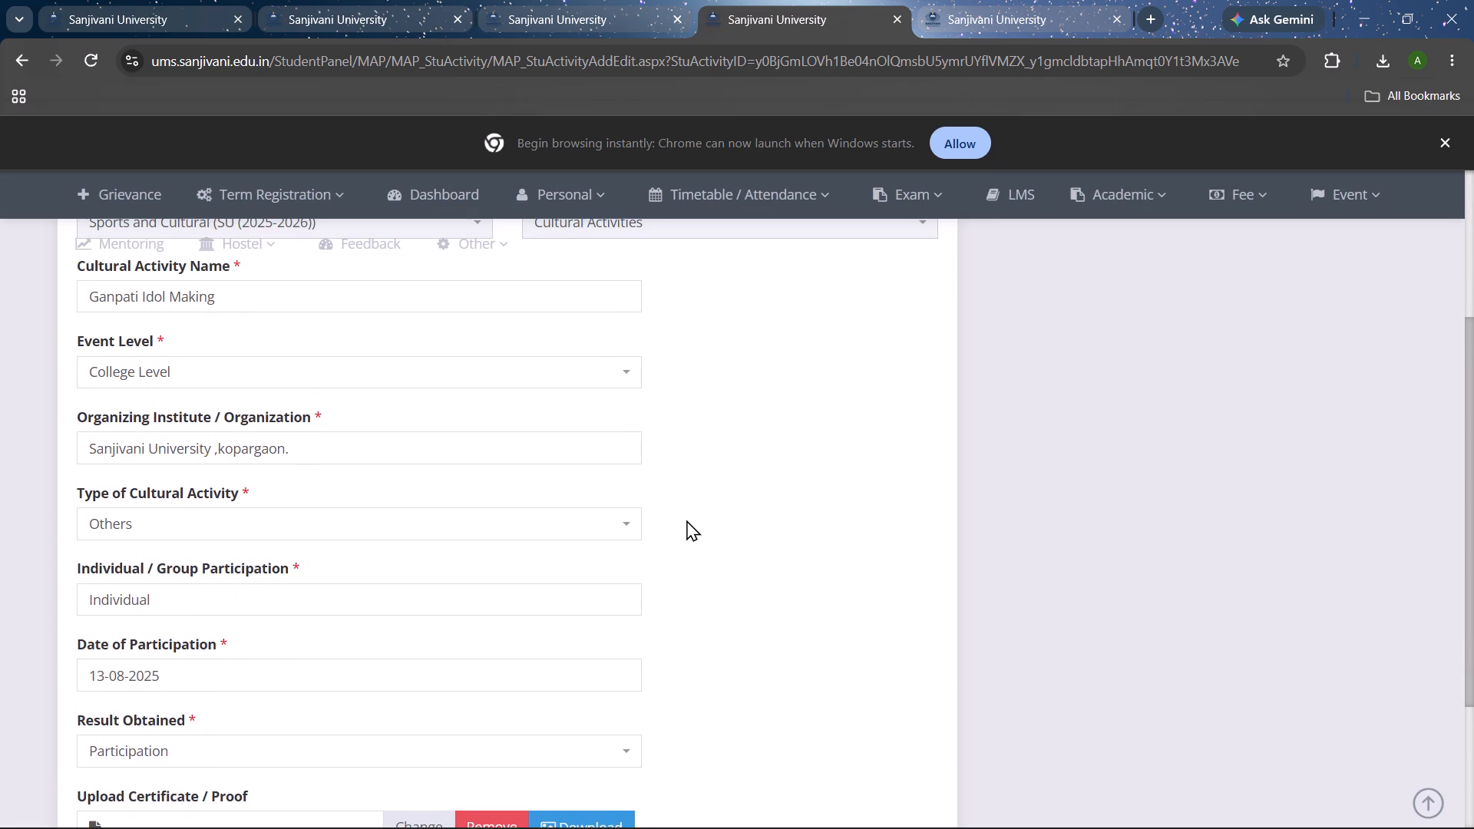
{"action": "left_click", "coordinate": [579, 522]}
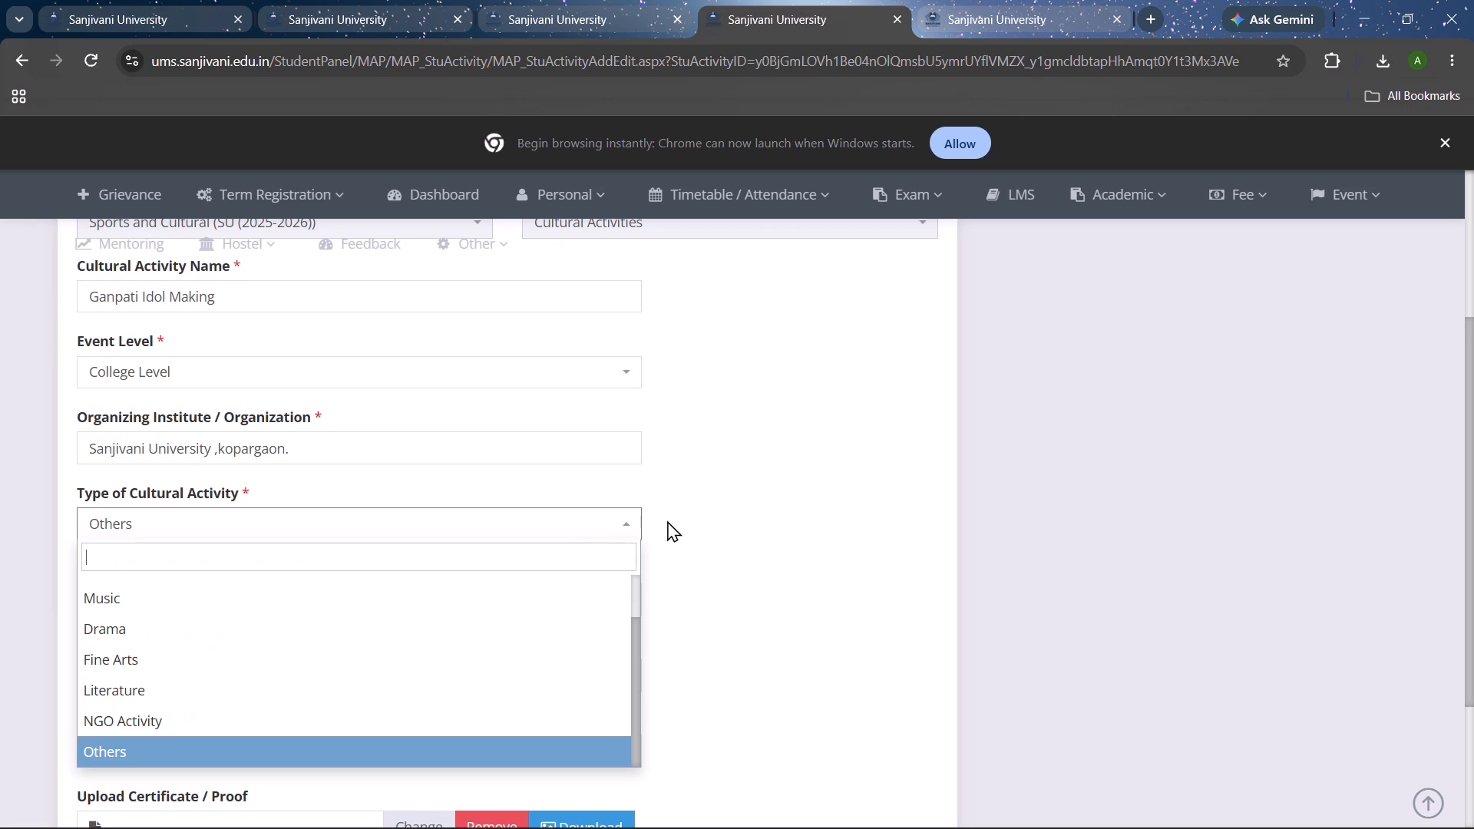
{"action": "left_click", "coordinate": [629, 522]}
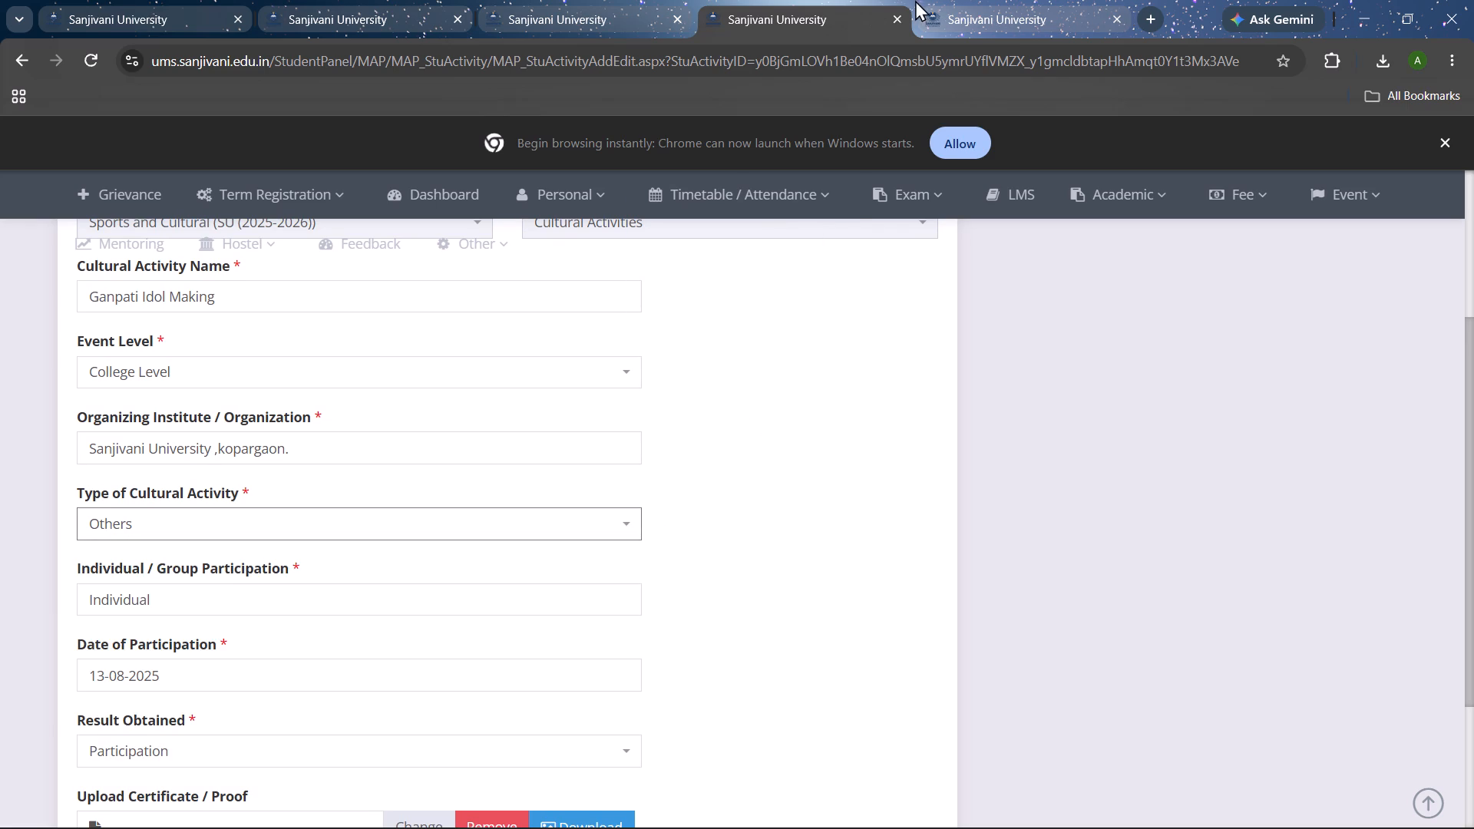
Close the Ganpati Idol Making record and the extra portal page beside it, returning to the blank activity form.
{"action": "left_click", "coordinate": [899, 19]}
{"action": "left_click", "coordinate": [899, 19]}
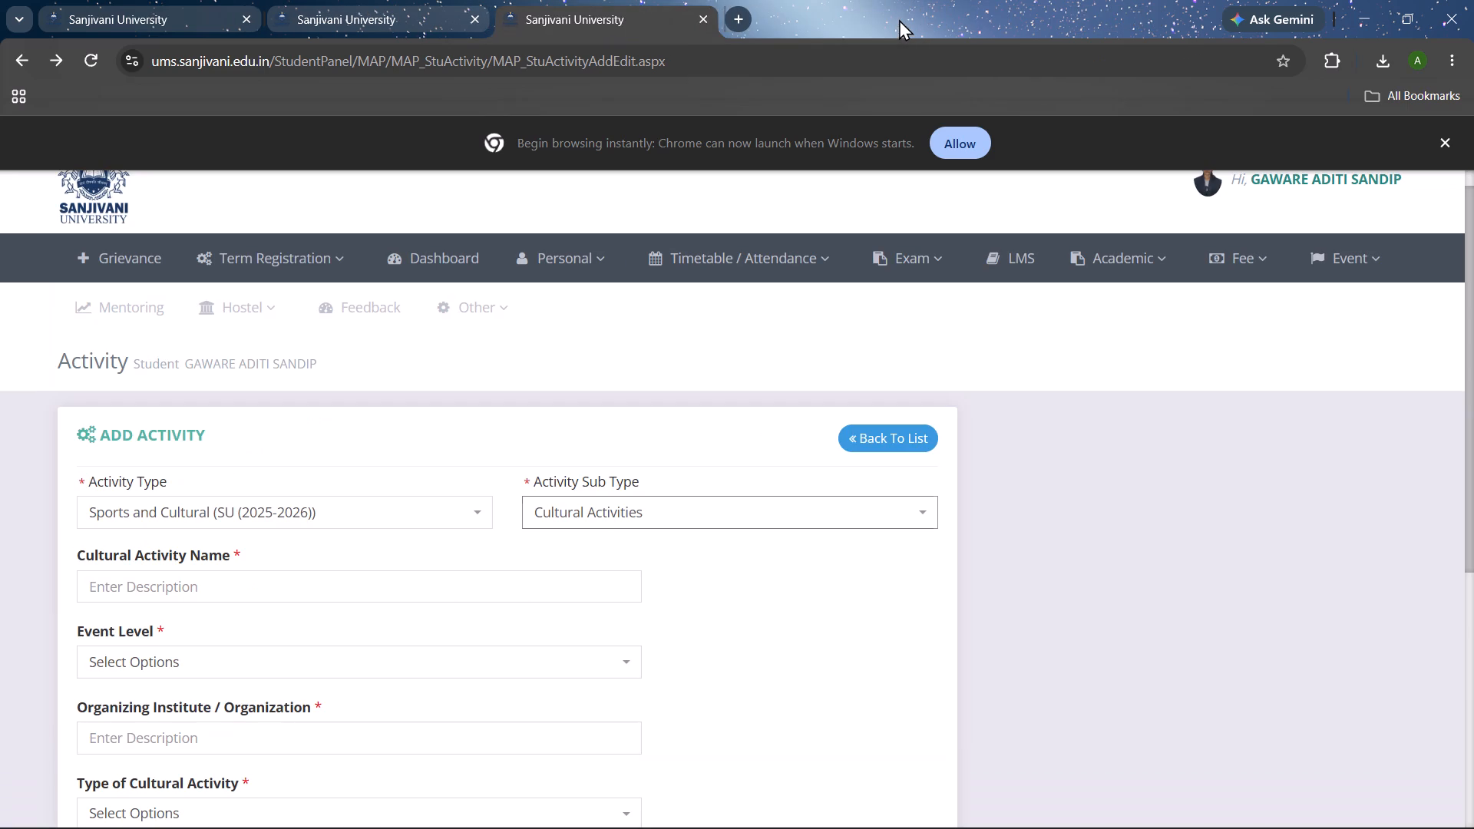
Look over the fields of the blank cultural activity form and start the Cultural Activity Name entry.
{"action": "scroll", "coordinate": [597, 559], "scroll_direction": "down", "scroll_amount": 2}
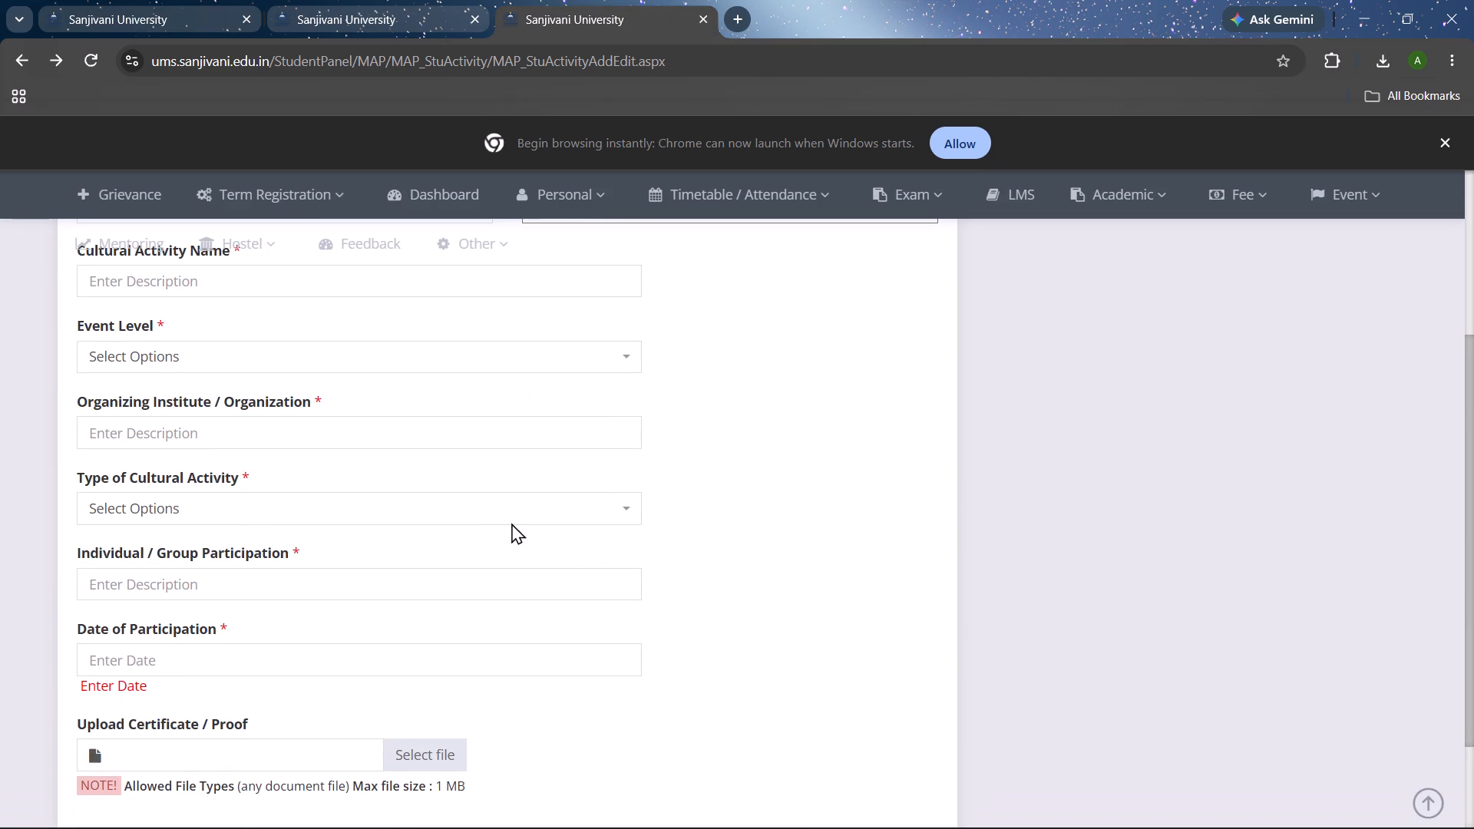
{"action": "scroll", "coordinate": [490, 465], "scroll_direction": "up", "scroll_amount": 2}
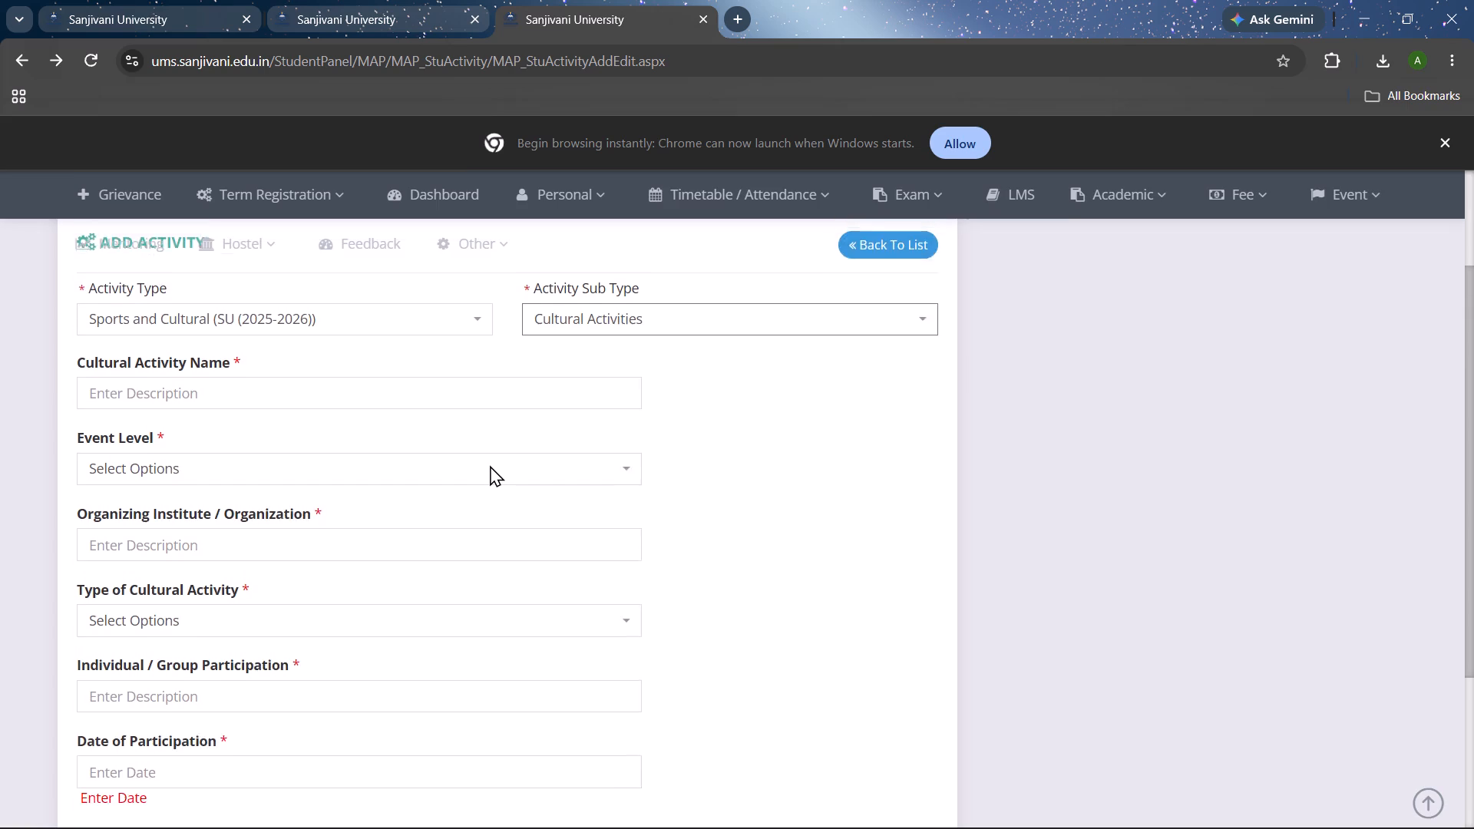
{"action": "scroll", "coordinate": [490, 465], "scroll_direction": "up", "scroll_amount": 1}
{"action": "left_click", "coordinate": [316, 574]}
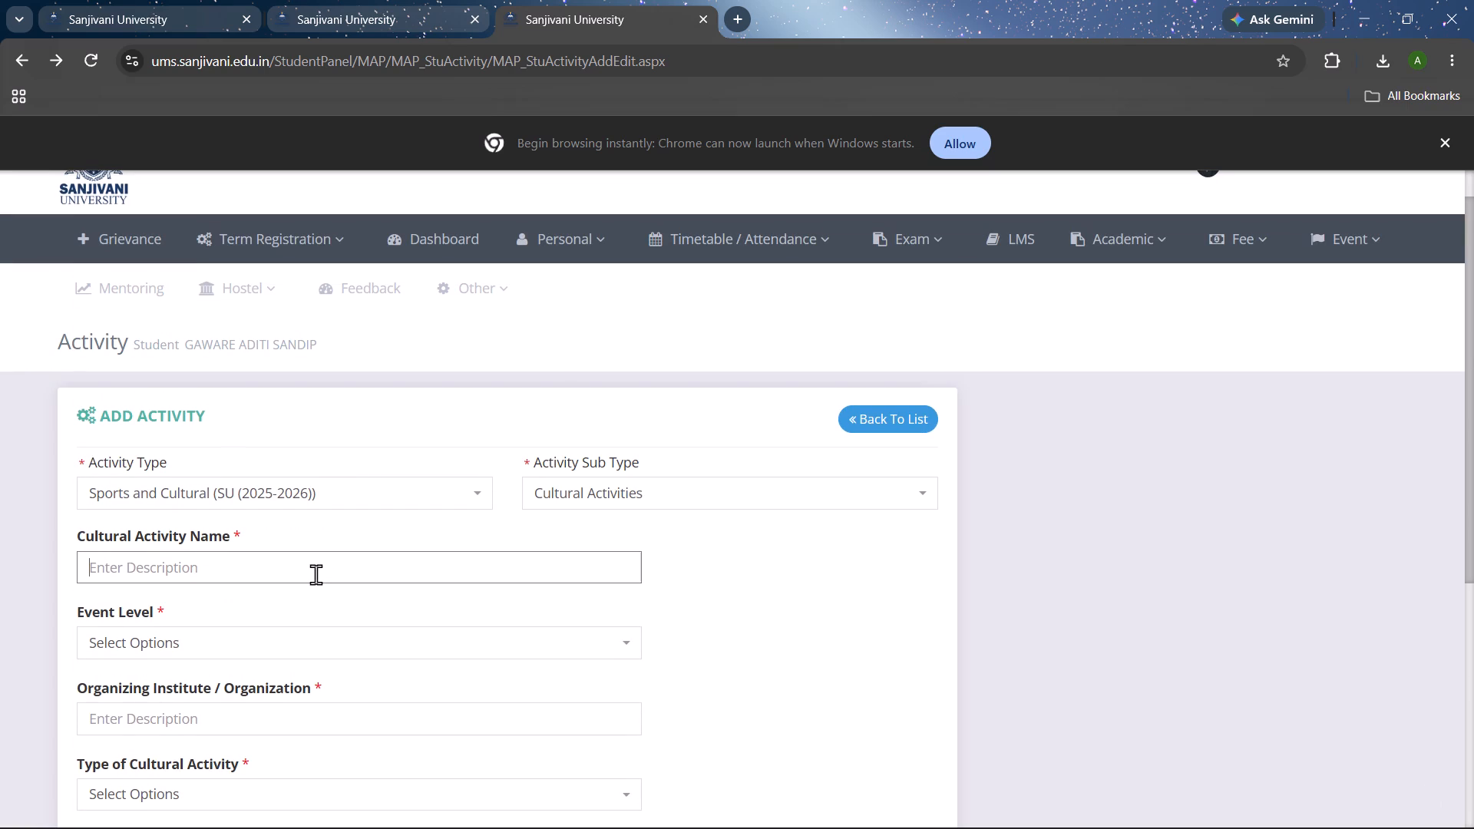
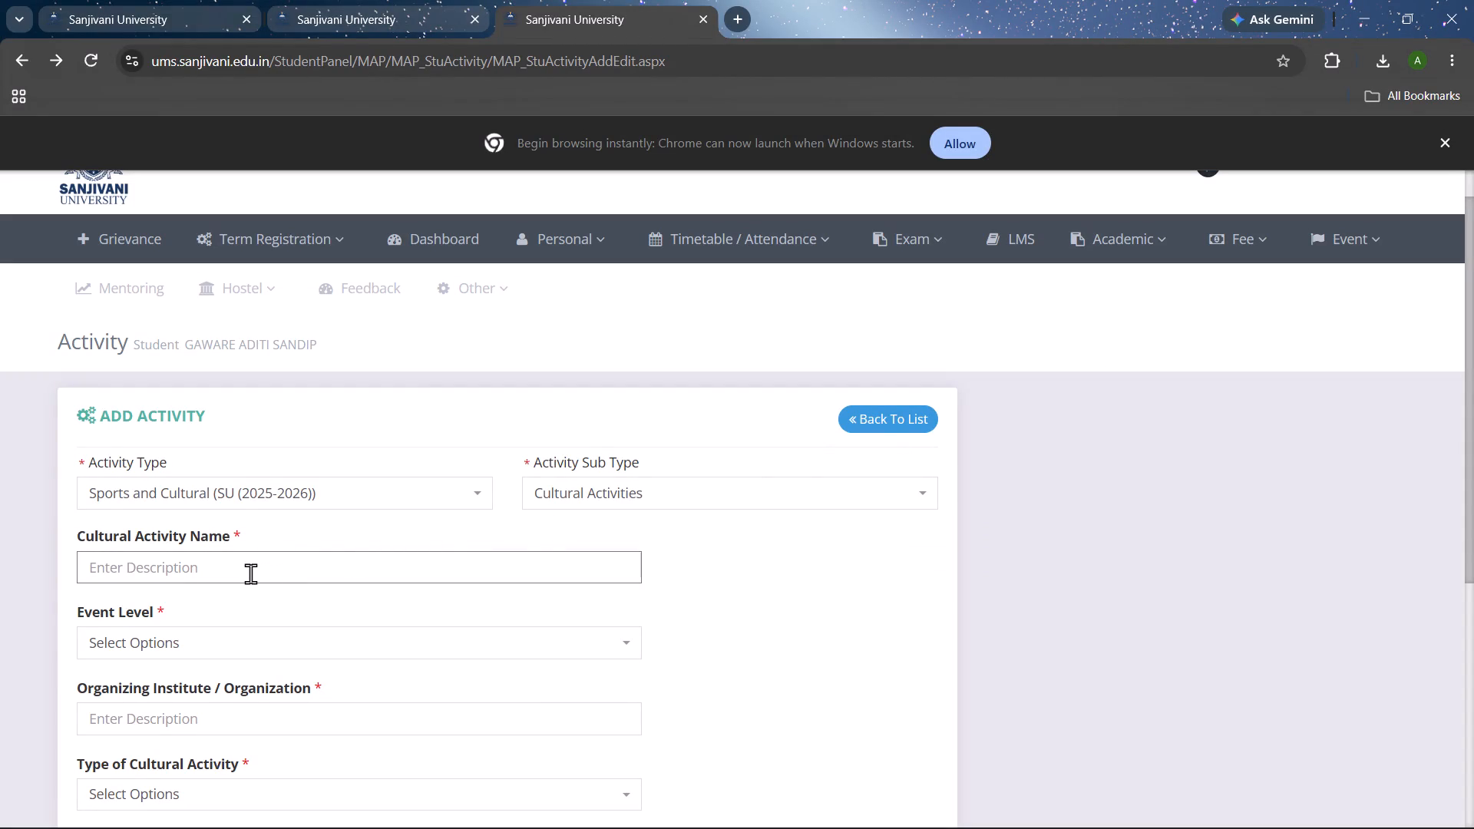
Enter SKETCH COMPITISTION as the cultural activity name in the new activity form.
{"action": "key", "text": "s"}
{"action": "key", "text": "BackSpace"}
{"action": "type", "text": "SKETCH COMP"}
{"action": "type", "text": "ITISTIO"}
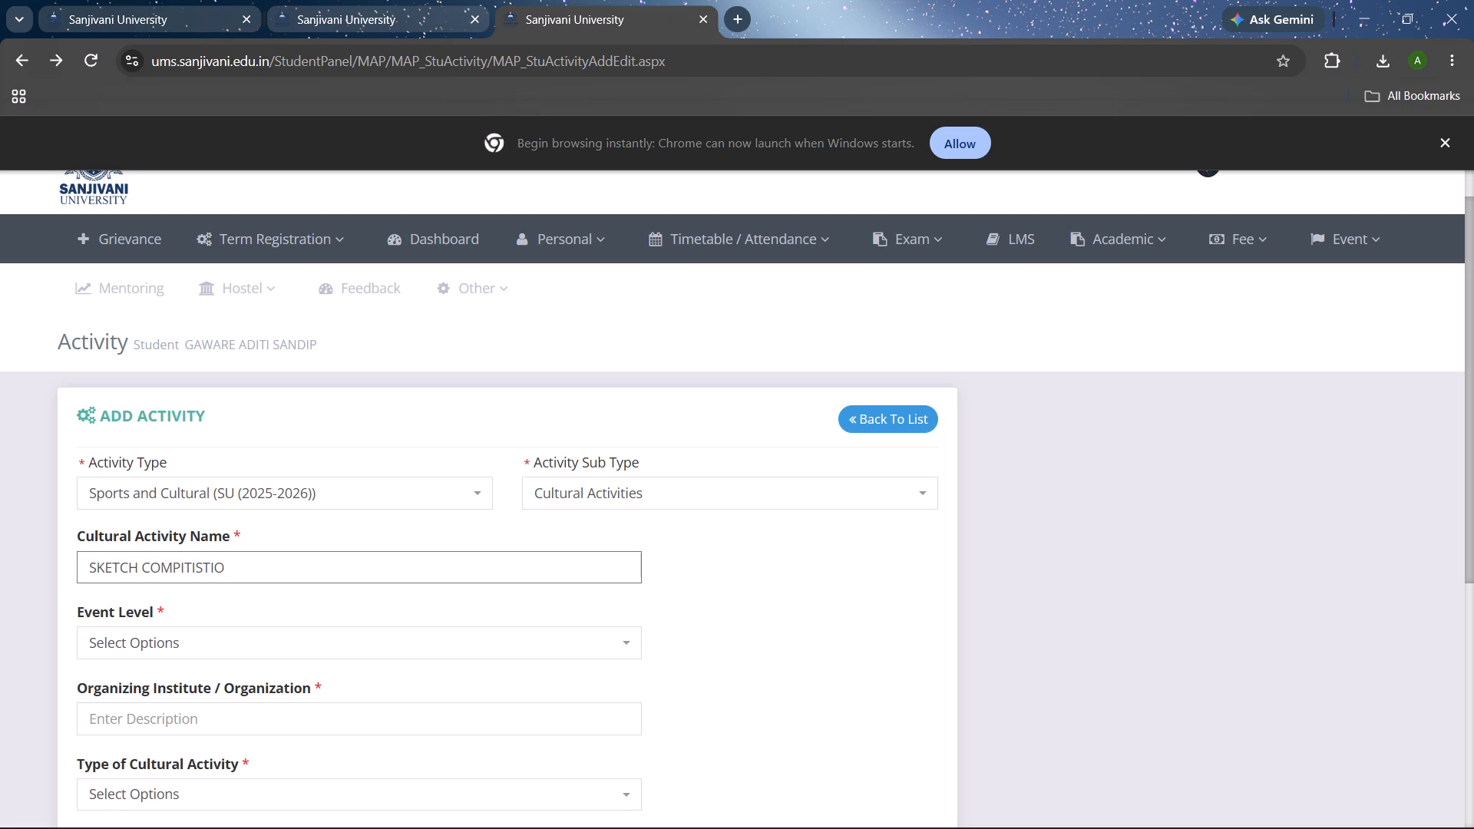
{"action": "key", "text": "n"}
Open the event level options for the new cultural activity.
{"action": "left_click", "coordinate": [158, 637]}
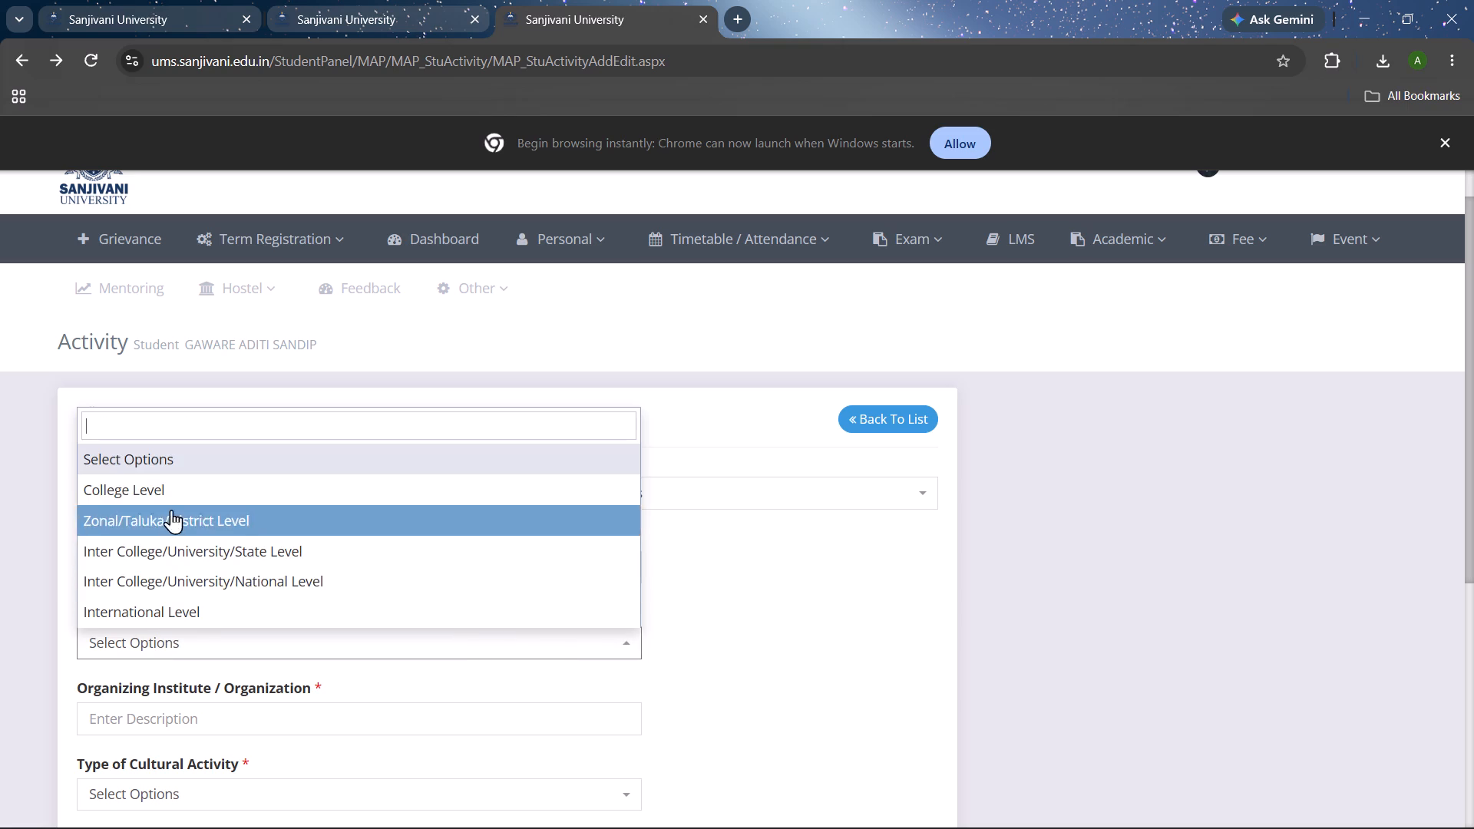
Set the event level of the new SKETCH COMPITISTION cultural activity to College Level.
{"action": "left_click", "coordinate": [175, 492]}
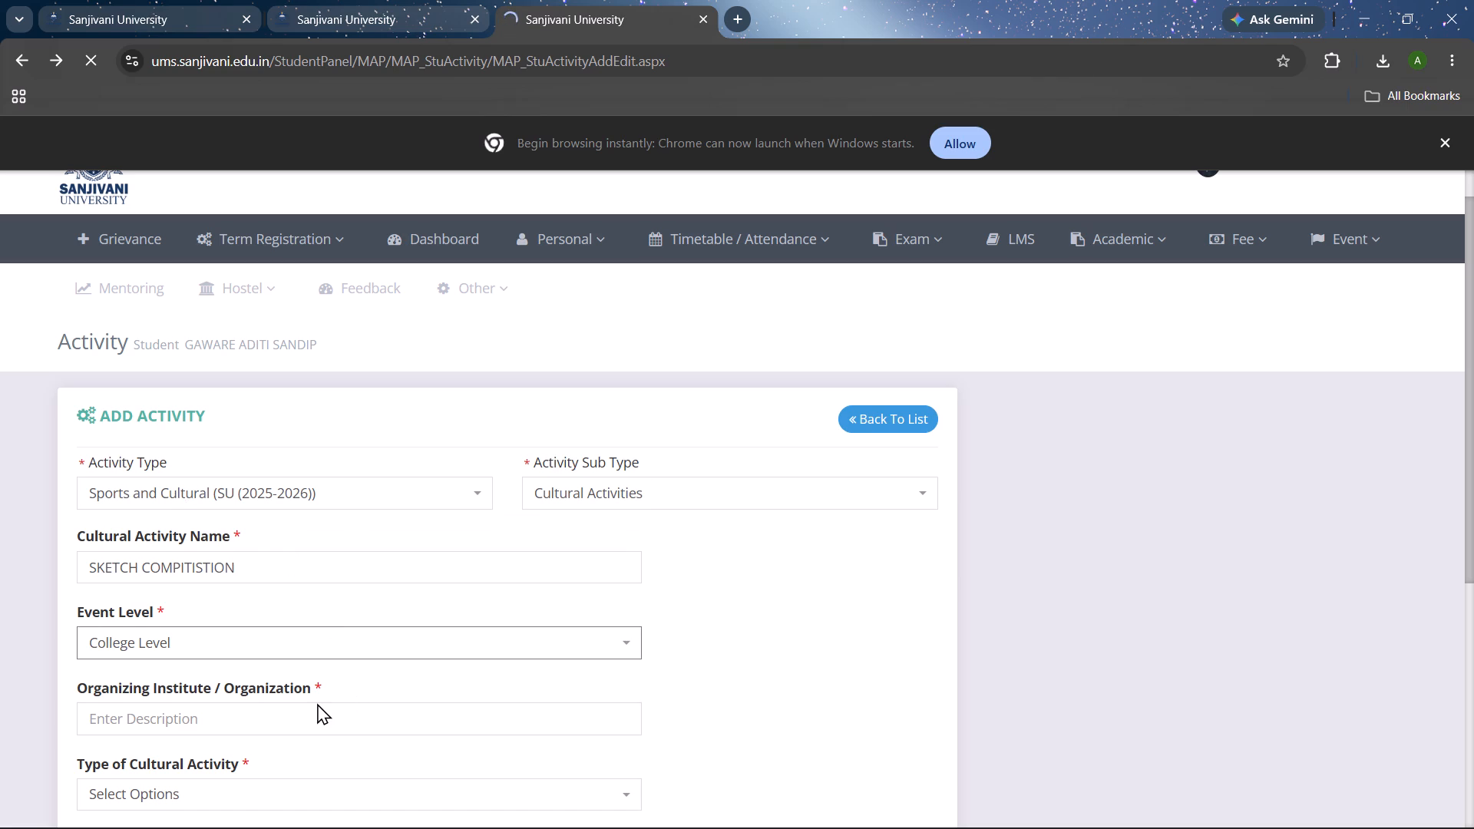
Open the Organizing Institute / Organization field of the new cultural activity for entry.
{"action": "scroll", "coordinate": [317, 703], "scroll_direction": "down", "scroll_amount": 1}
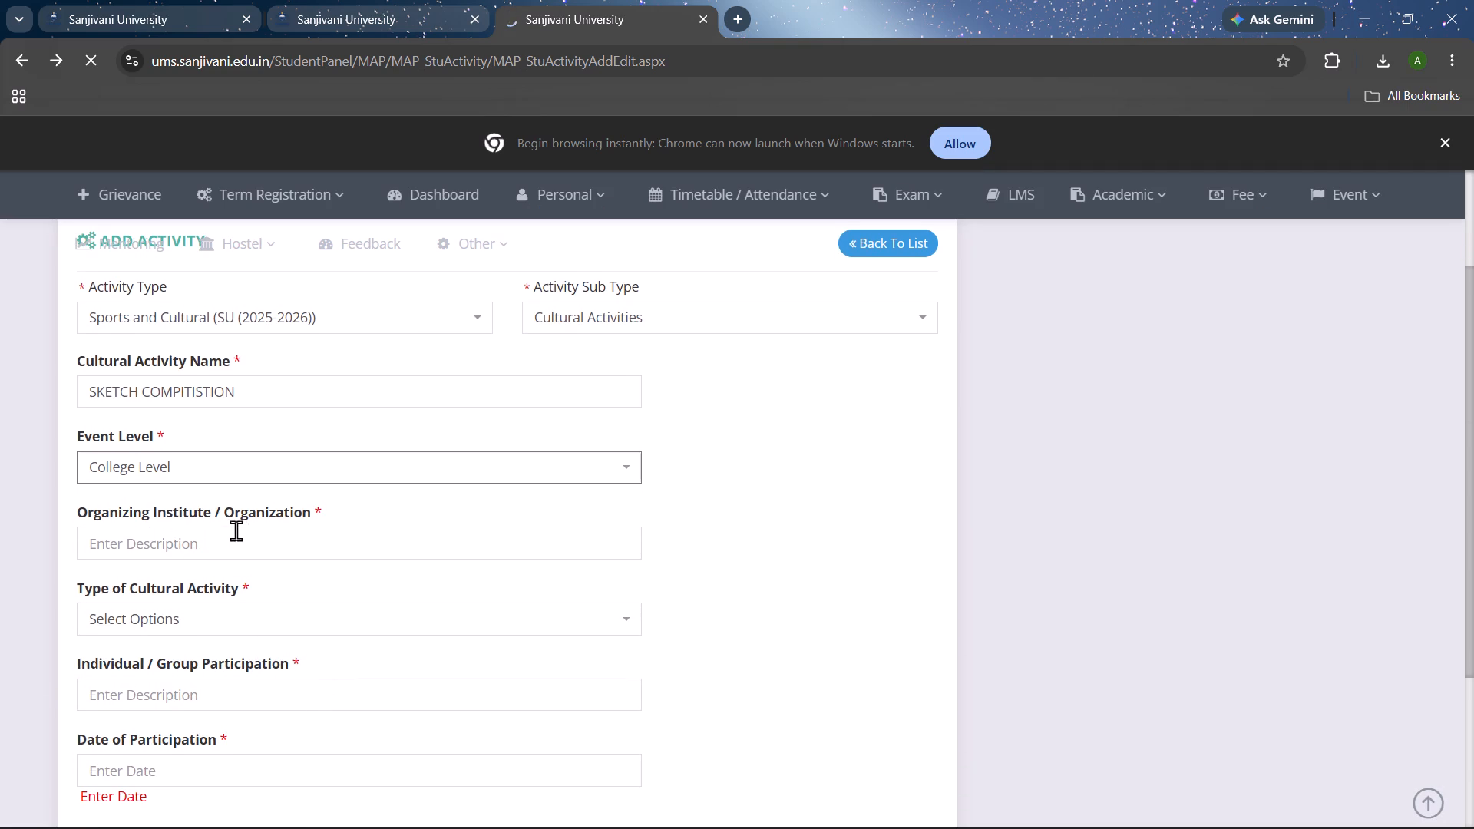
{"action": "left_click", "coordinate": [252, 541]}
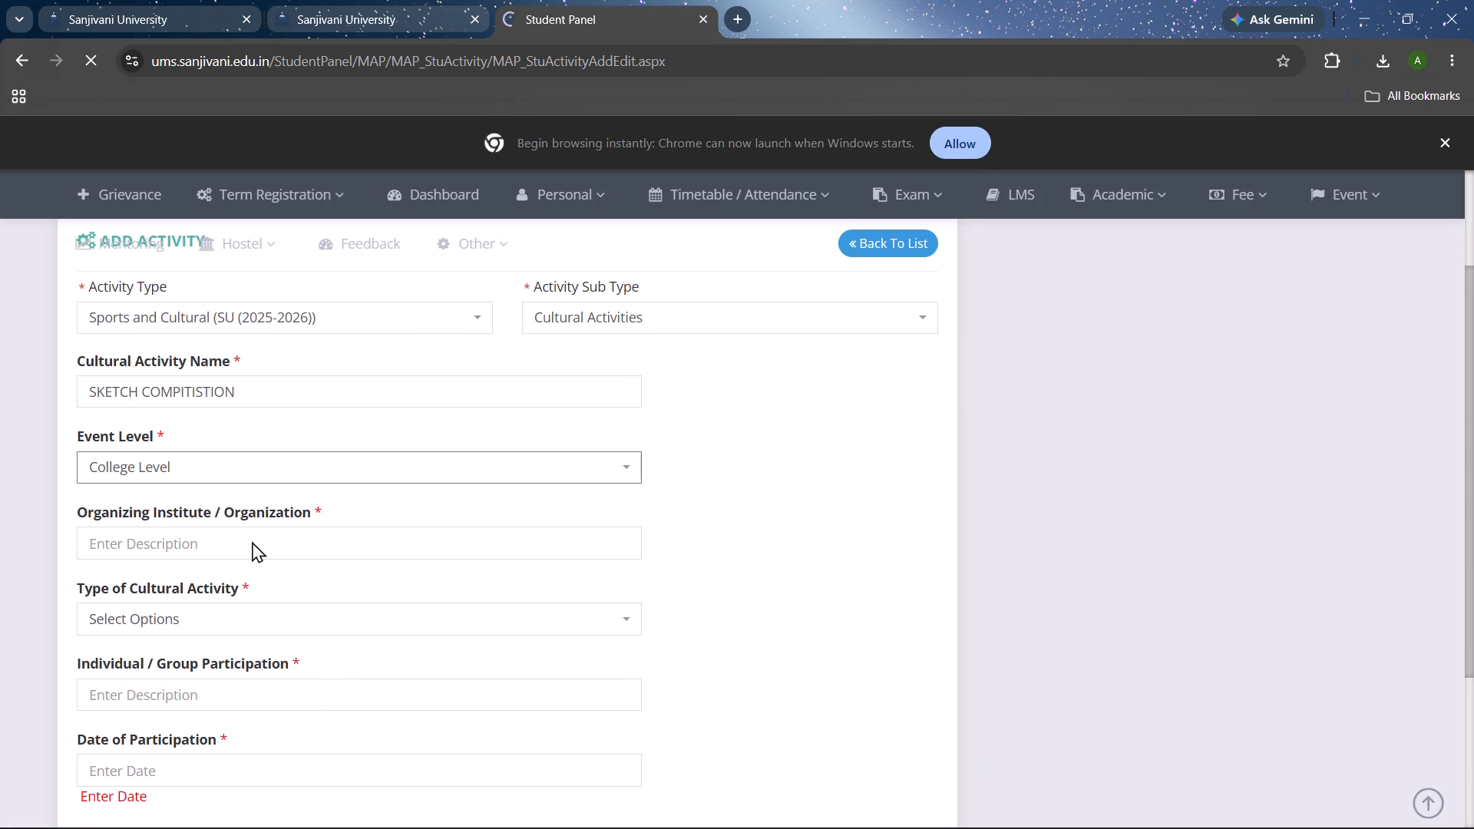
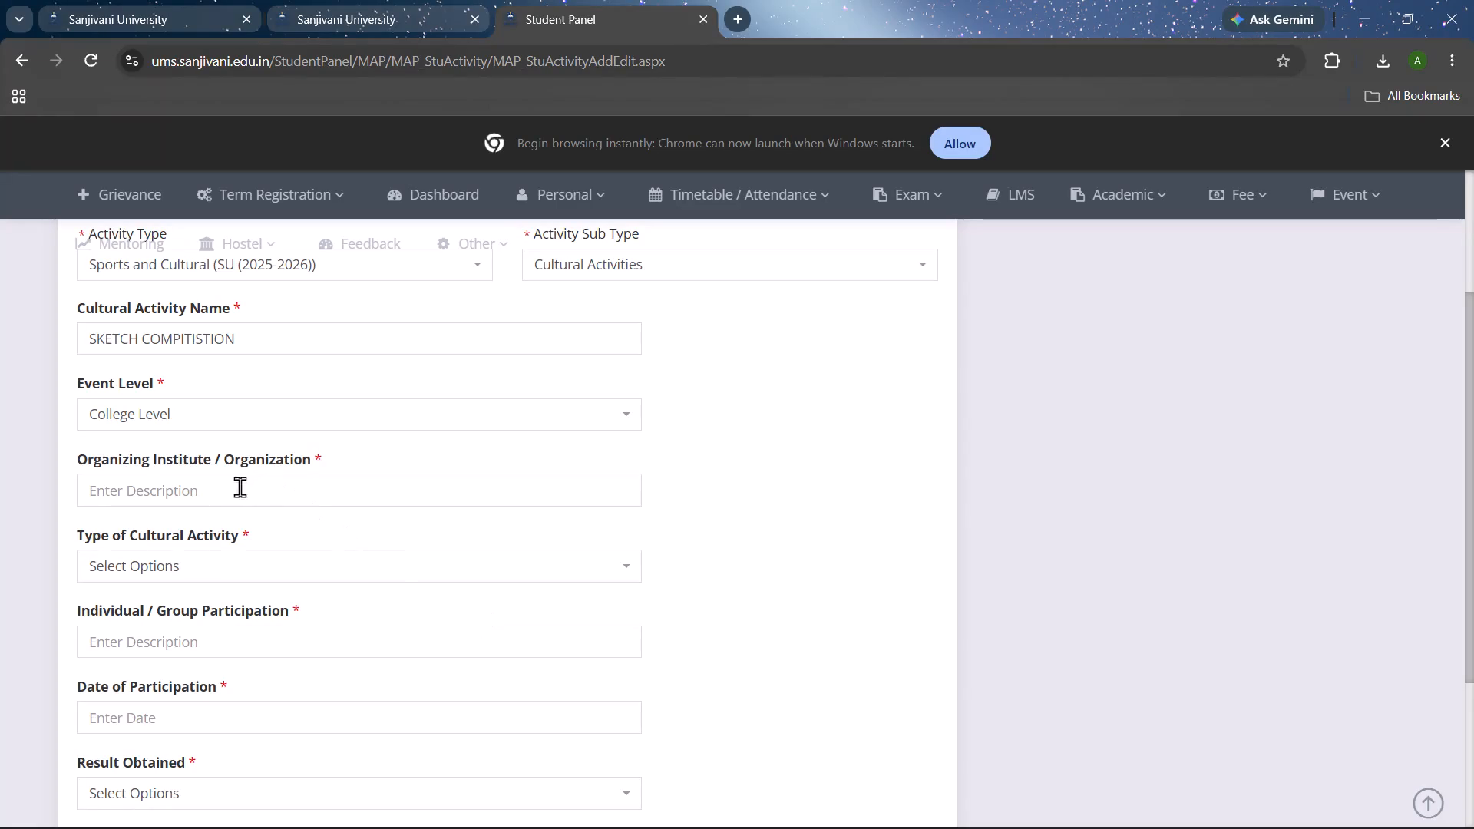
Enter DEPARTMENT OF ORGANIC CHEMISTRY as the organizing institute / organization of the cultural activity.
{"action": "left_click", "coordinate": [216, 503]}
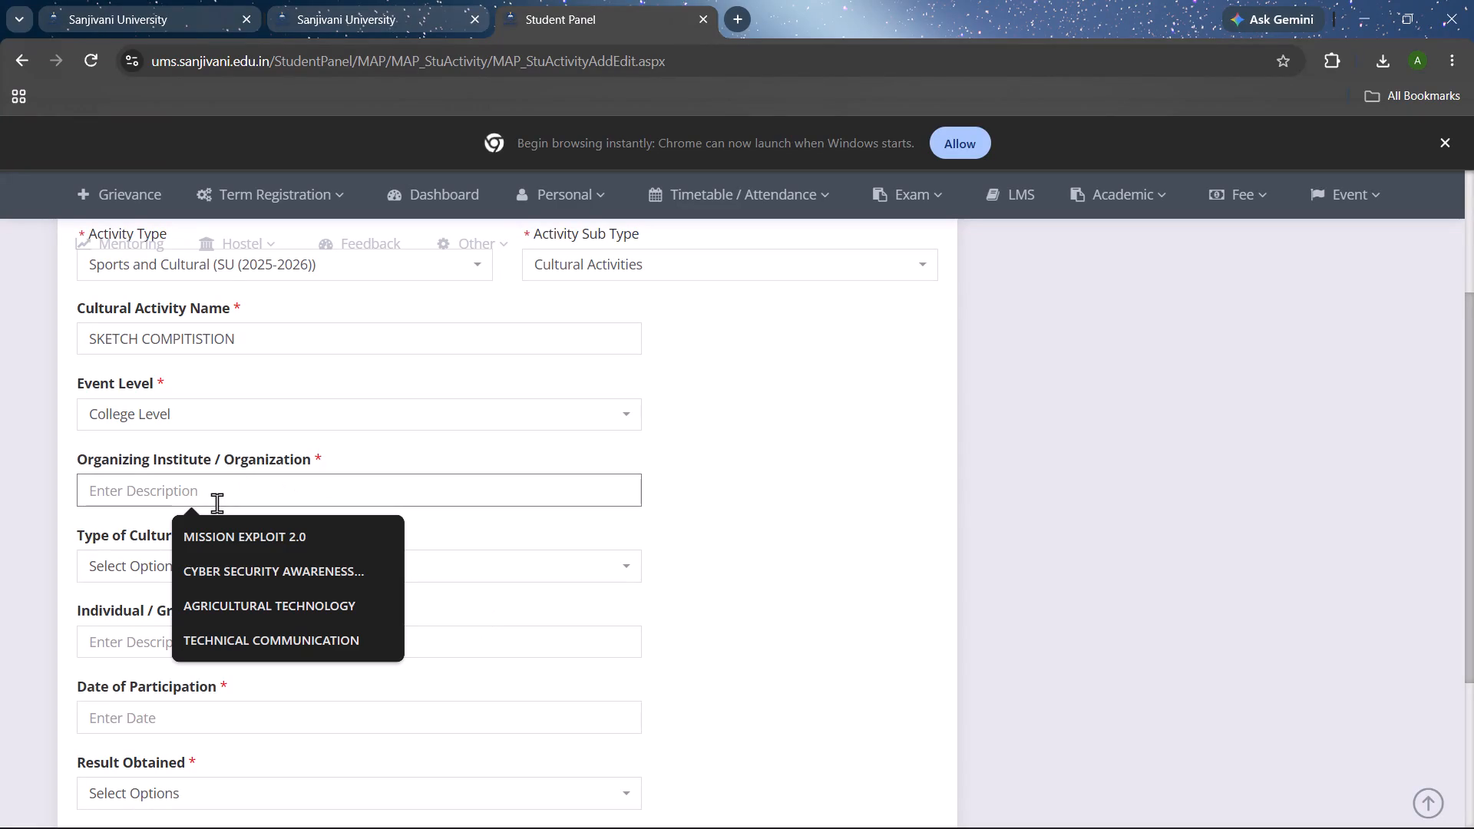
{"action": "type", "text": "DE"}
{"action": "type", "text": "PARTMN"}
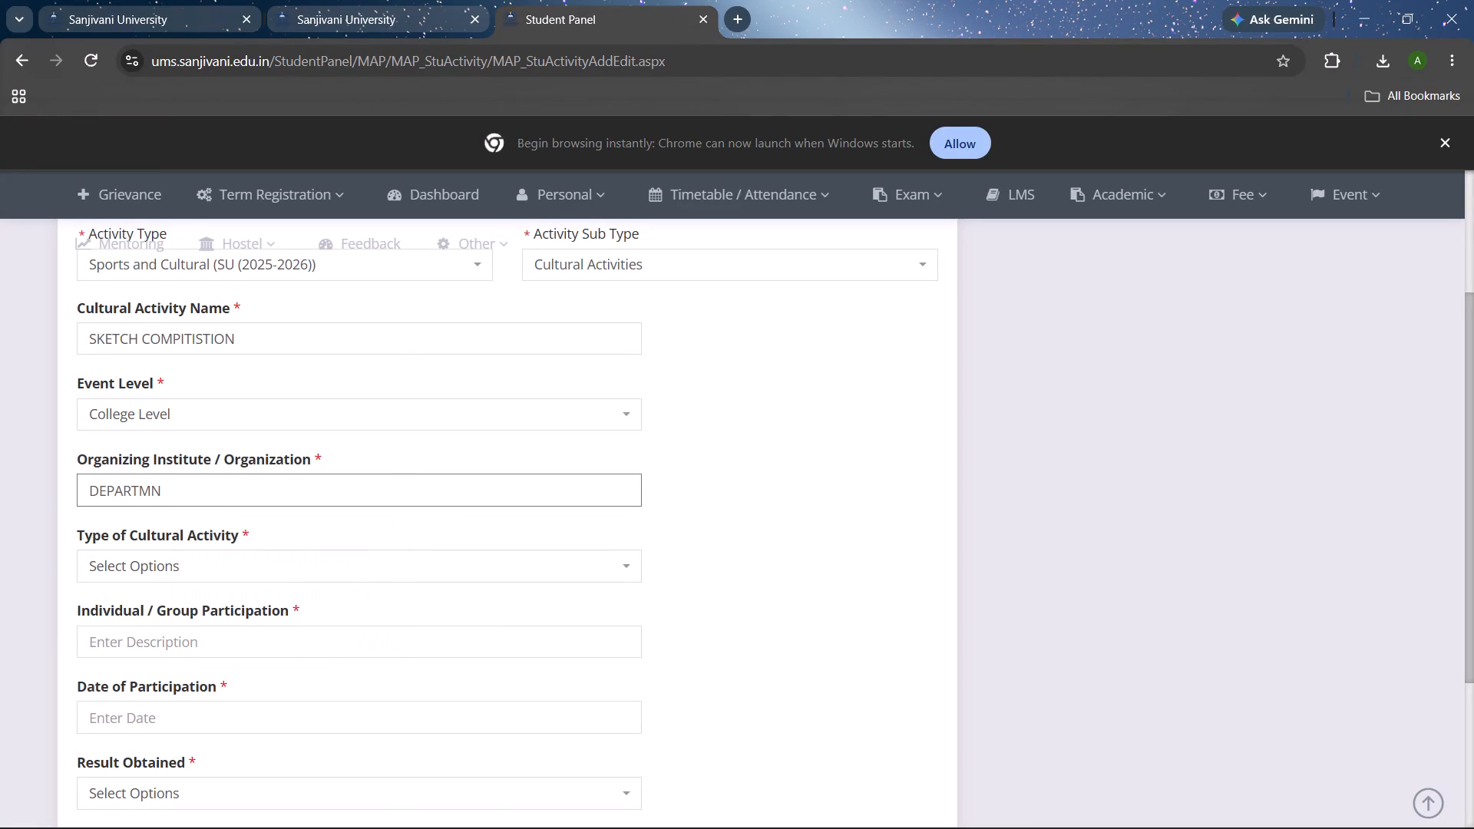
{"action": "key", "text": "BackSpace"}
{"action": "type", "text": "ENT OF"}
{"action": "key", "text": "space"}
{"action": "type", "text": "ORGANIC"}
{"action": "key", "text": "space"}
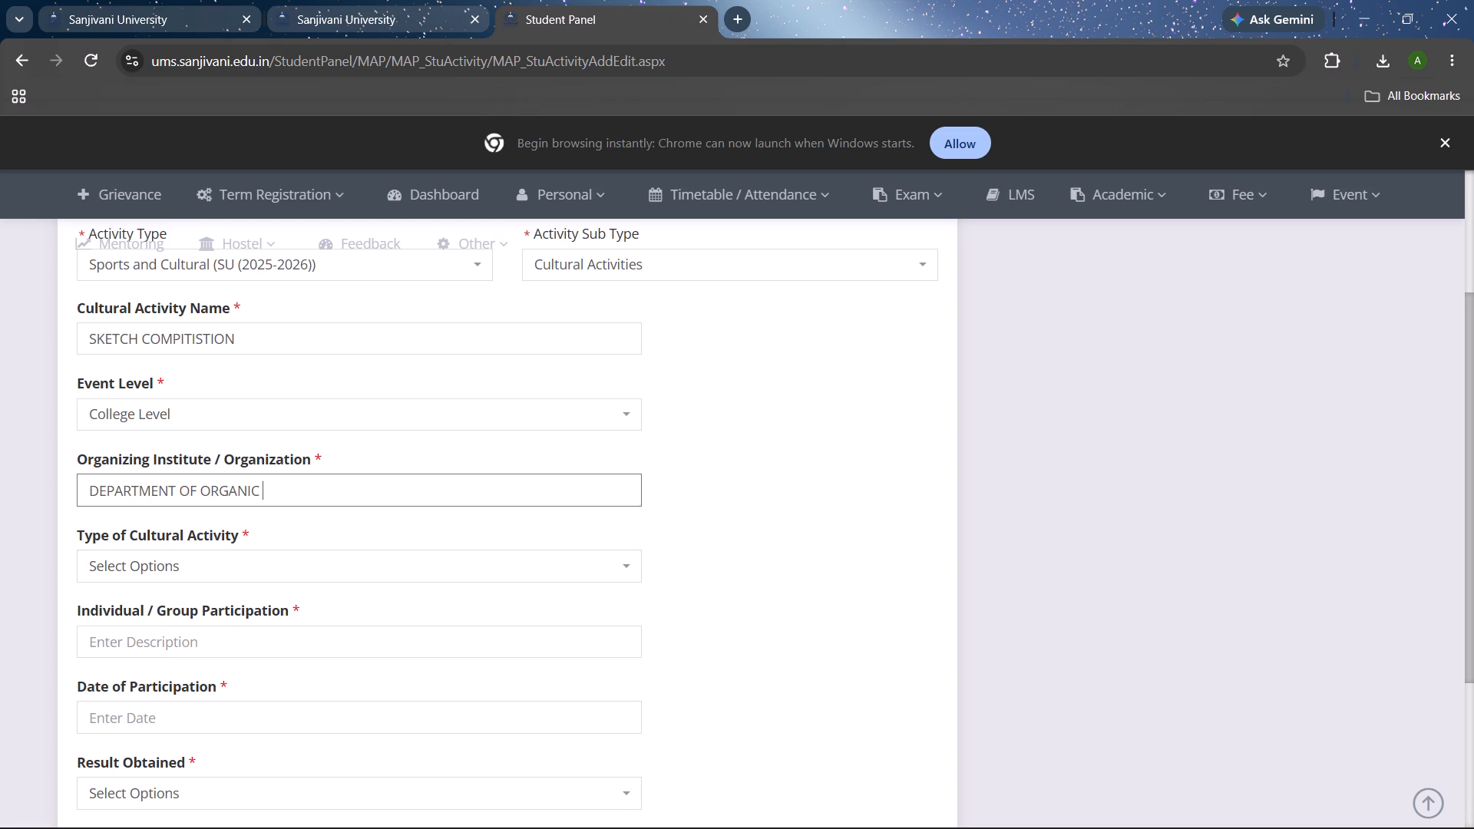
{"action": "type", "text": "CHEM"}
{"action": "type", "text": "ISTRY"}
Set the type of cultural activity to Others.
{"action": "left_click", "coordinate": [176, 563]}
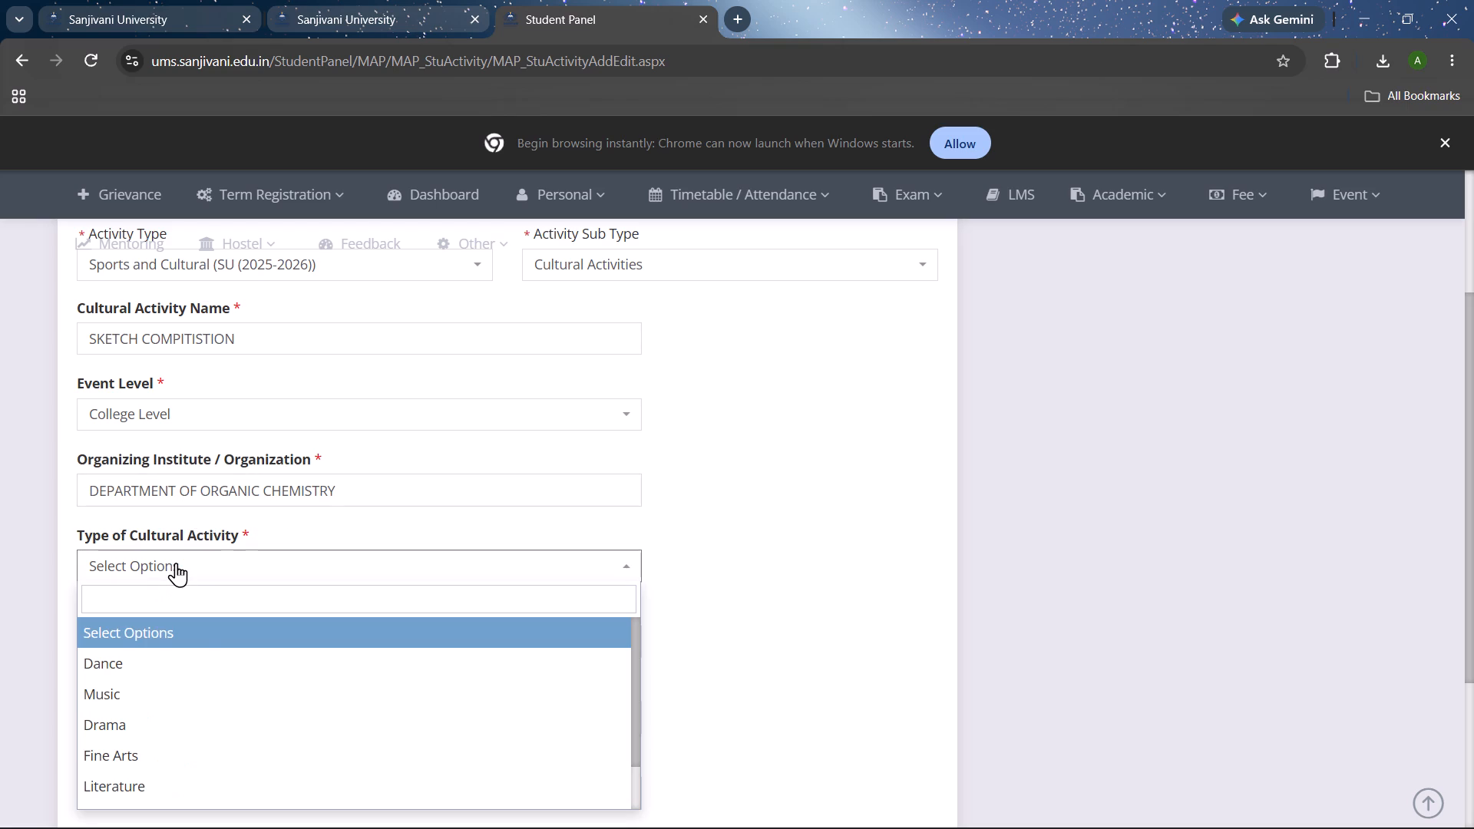
{"action": "scroll", "coordinate": [177, 703], "scroll_direction": "down", "scroll_amount": 1}
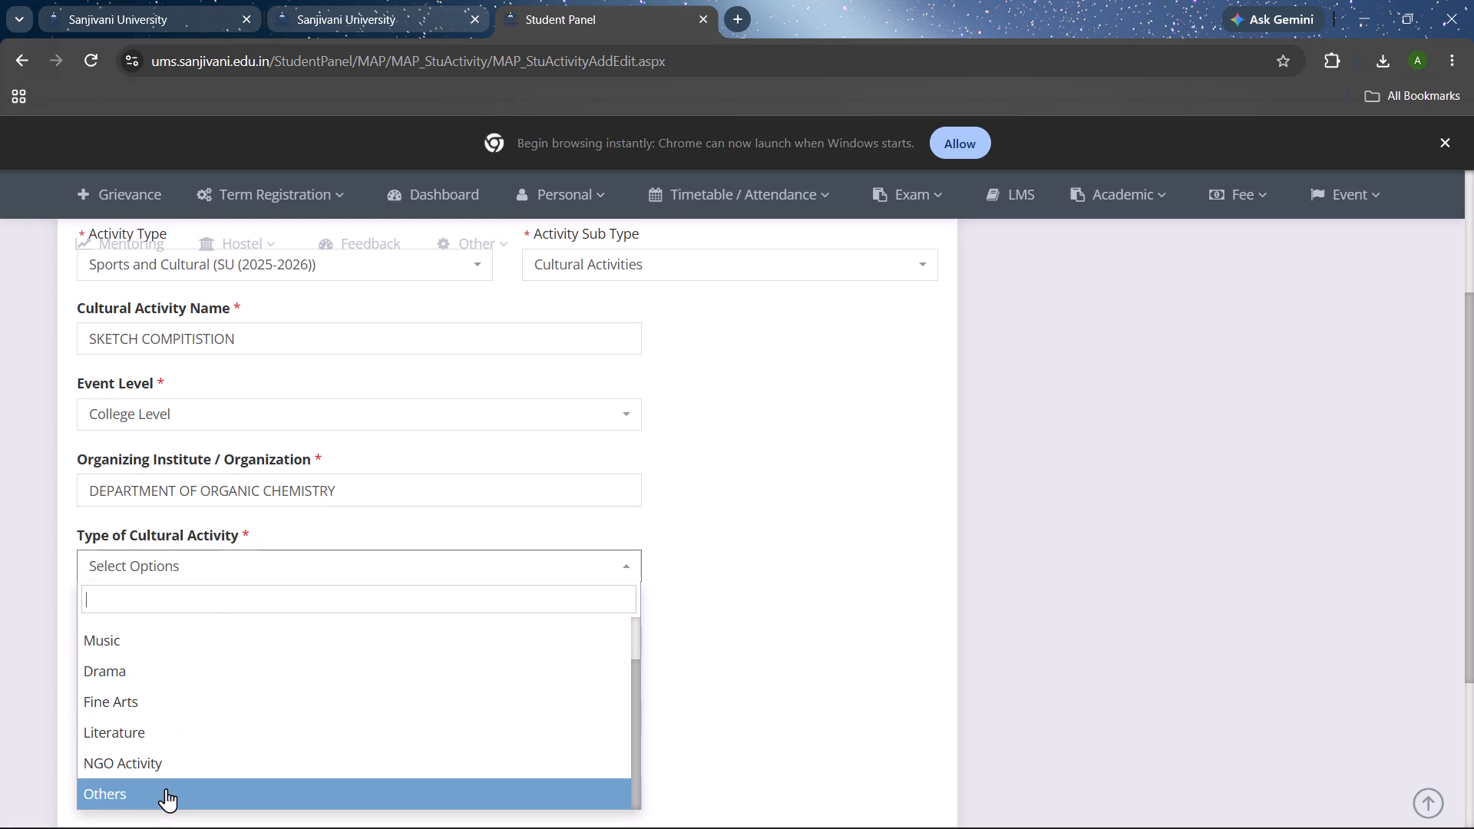
{"action": "left_click", "coordinate": [166, 788]}
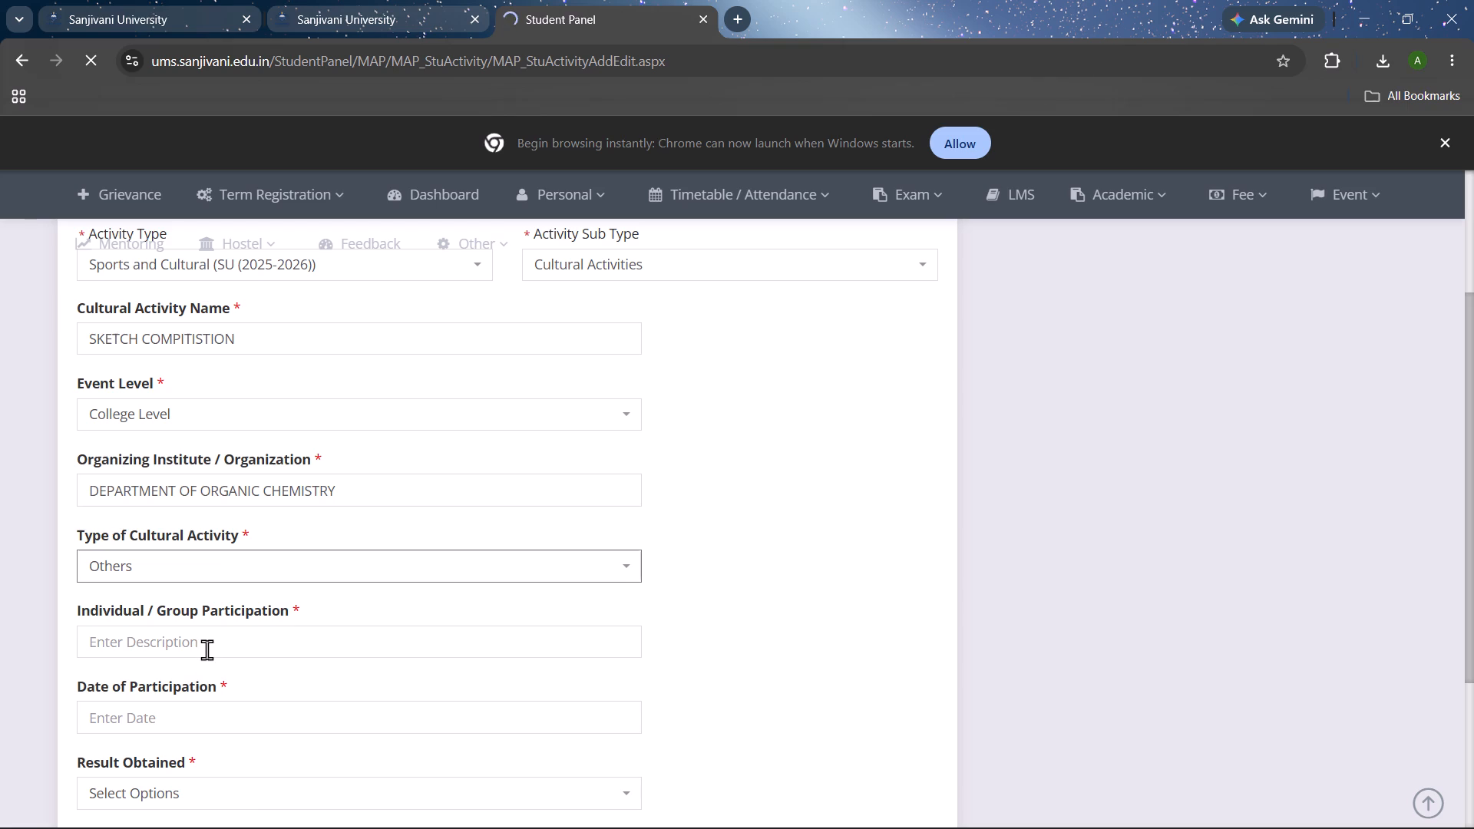
Enter INDIVIDUAL as the Individual / Group Participation of the cultural activity.
{"action": "left_click", "coordinate": [207, 649]}
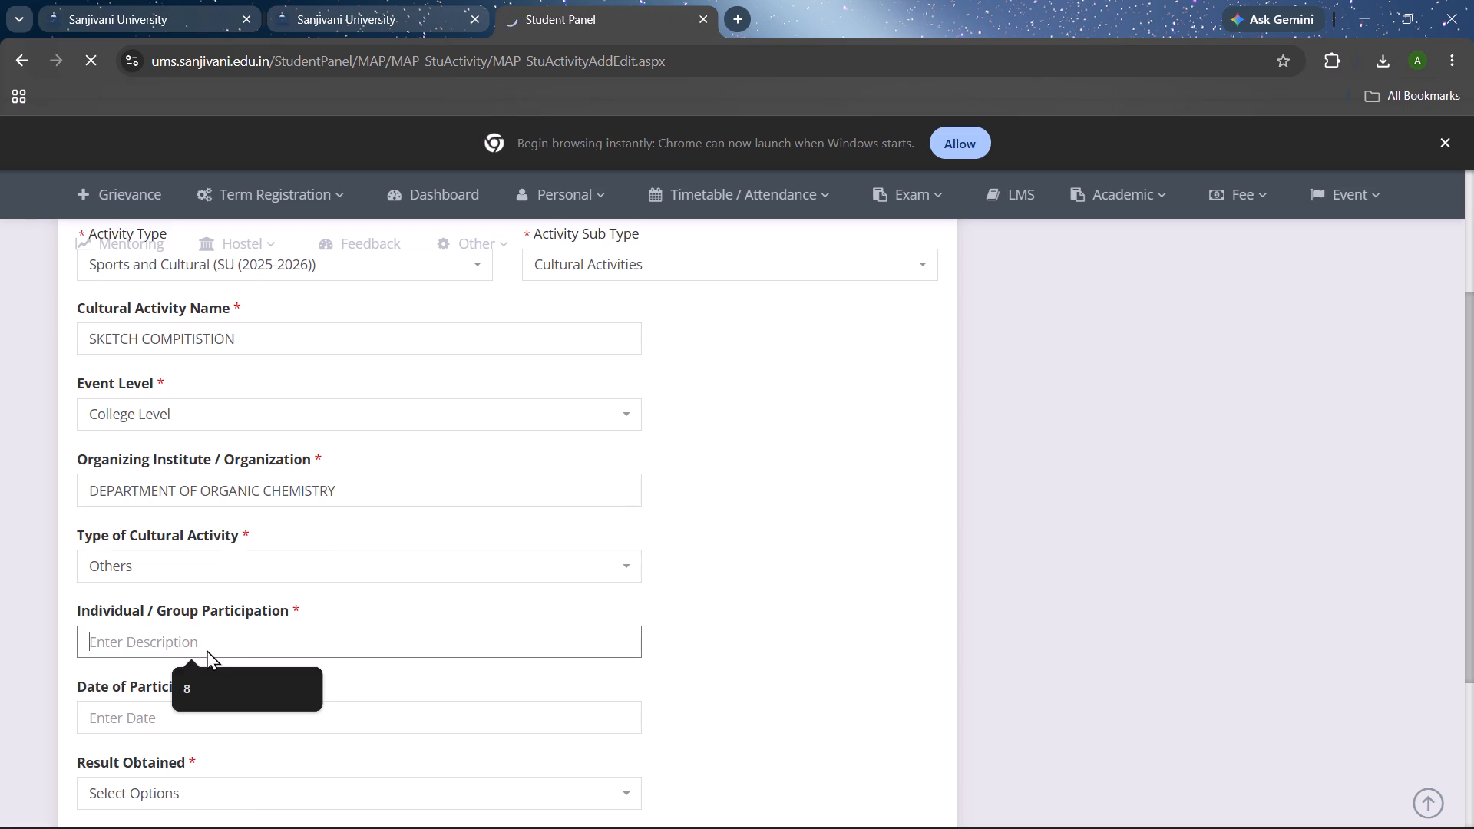
{"action": "scroll", "coordinate": [228, 642], "scroll_direction": "down", "scroll_amount": 3}
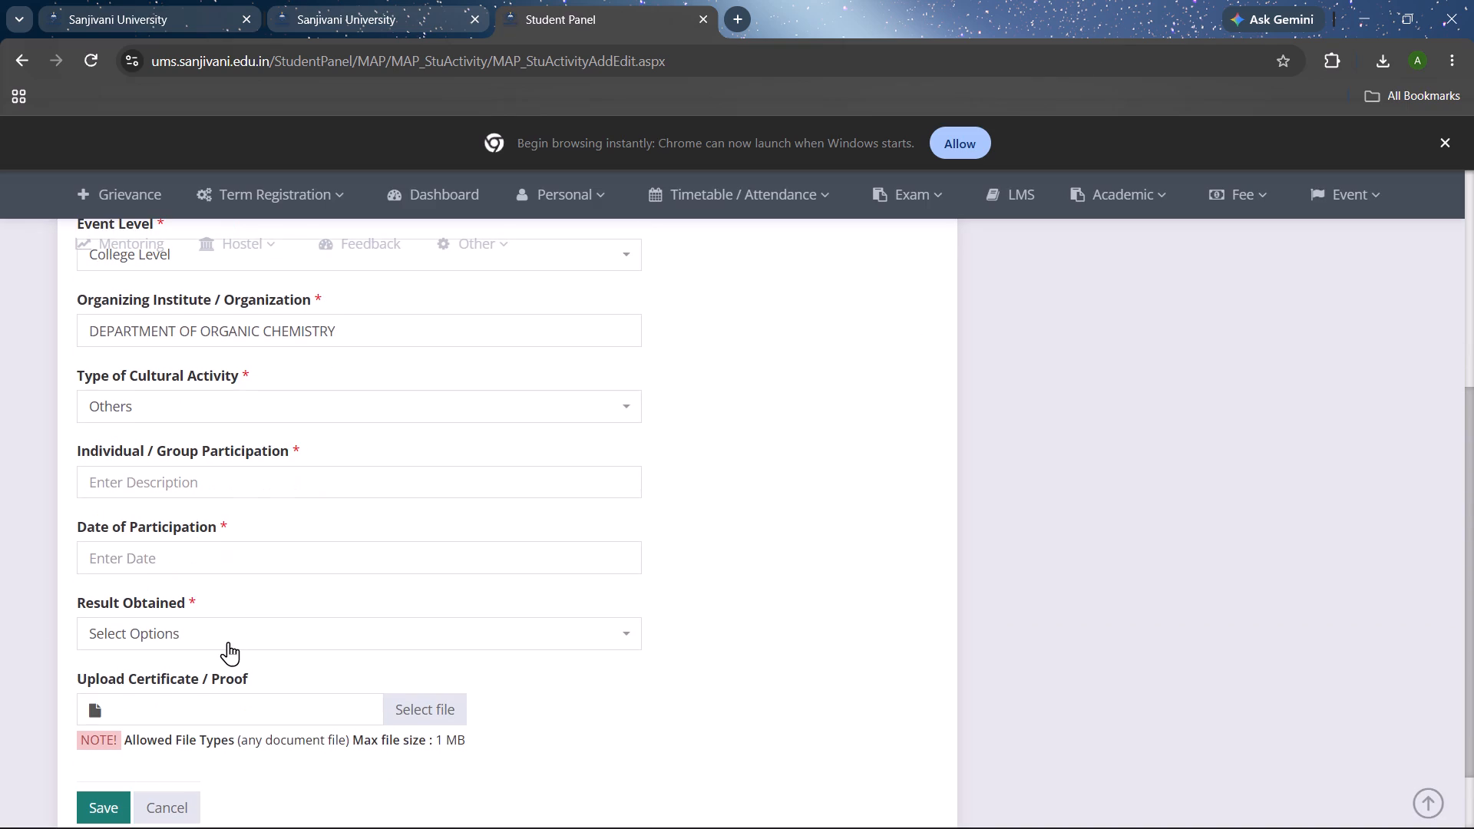
{"action": "left_click", "coordinate": [203, 482]}
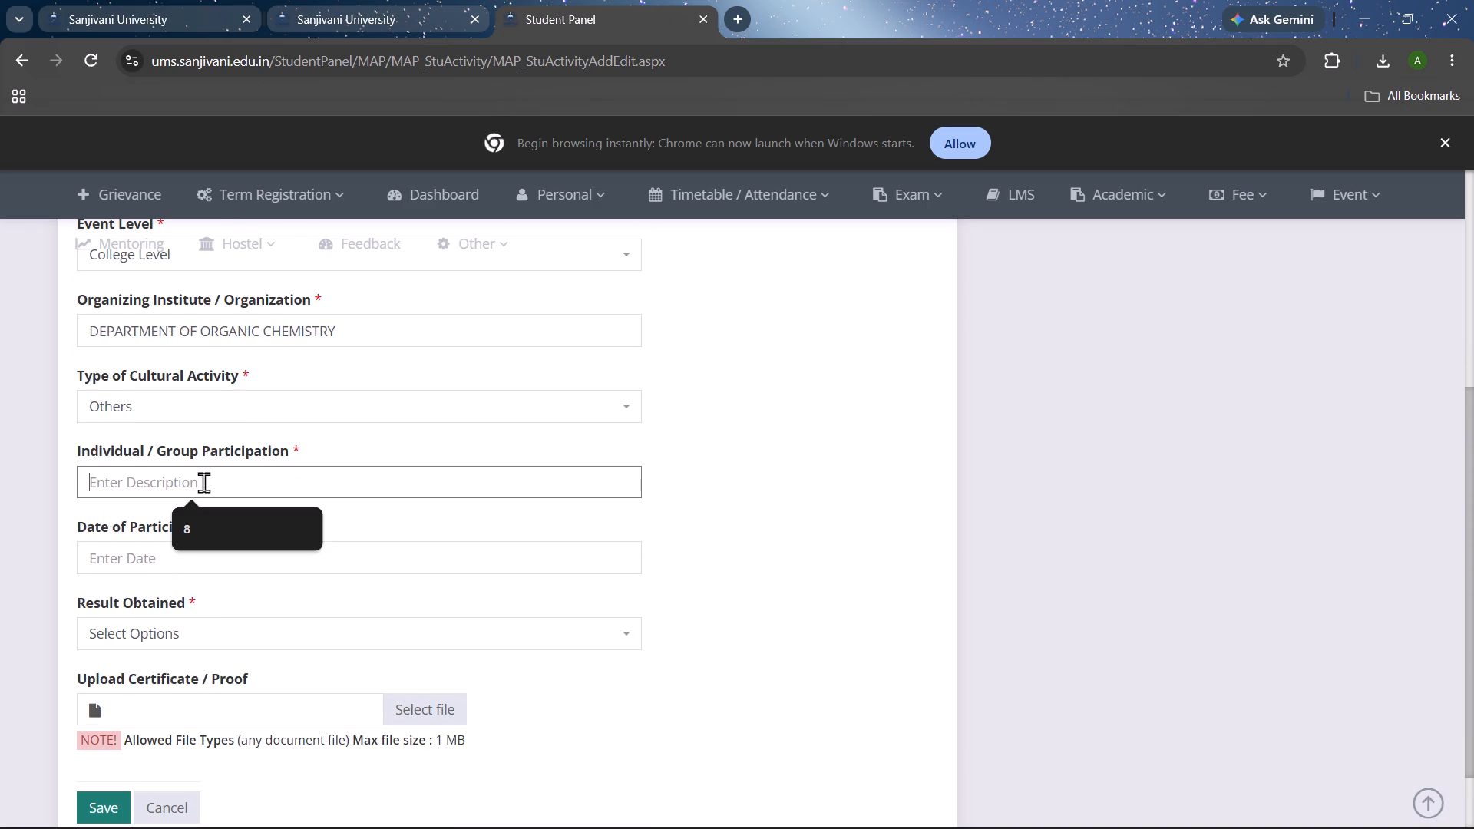
{"action": "key", "text": "i"}
{"action": "type", "text": "NDI"}
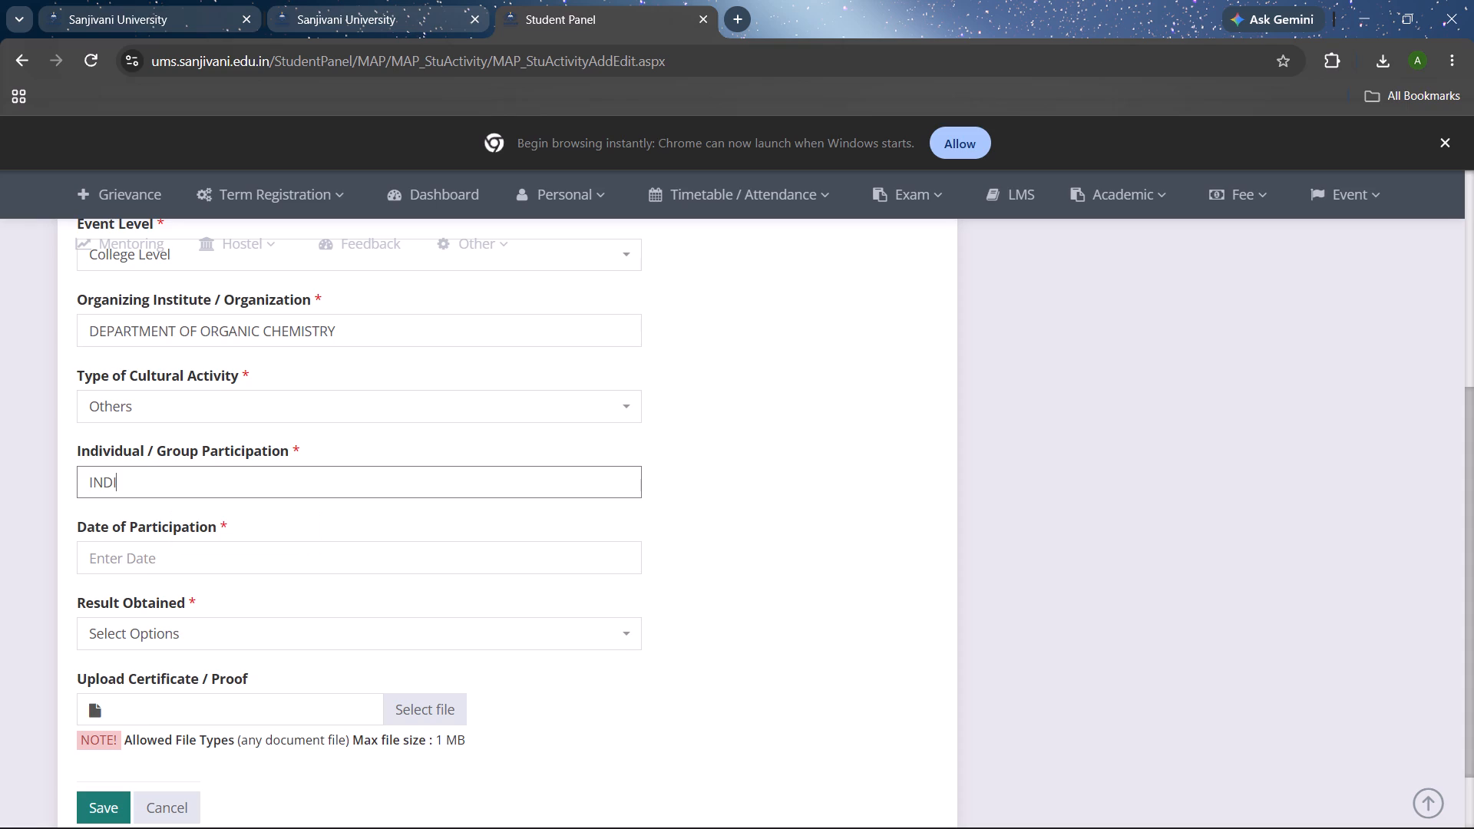
{"action": "type", "text": "VID"}
{"action": "type", "text": "UAL"}
Open the Date of Participation field of the cultural activity for entry.
{"action": "left_click", "coordinate": [174, 551]}
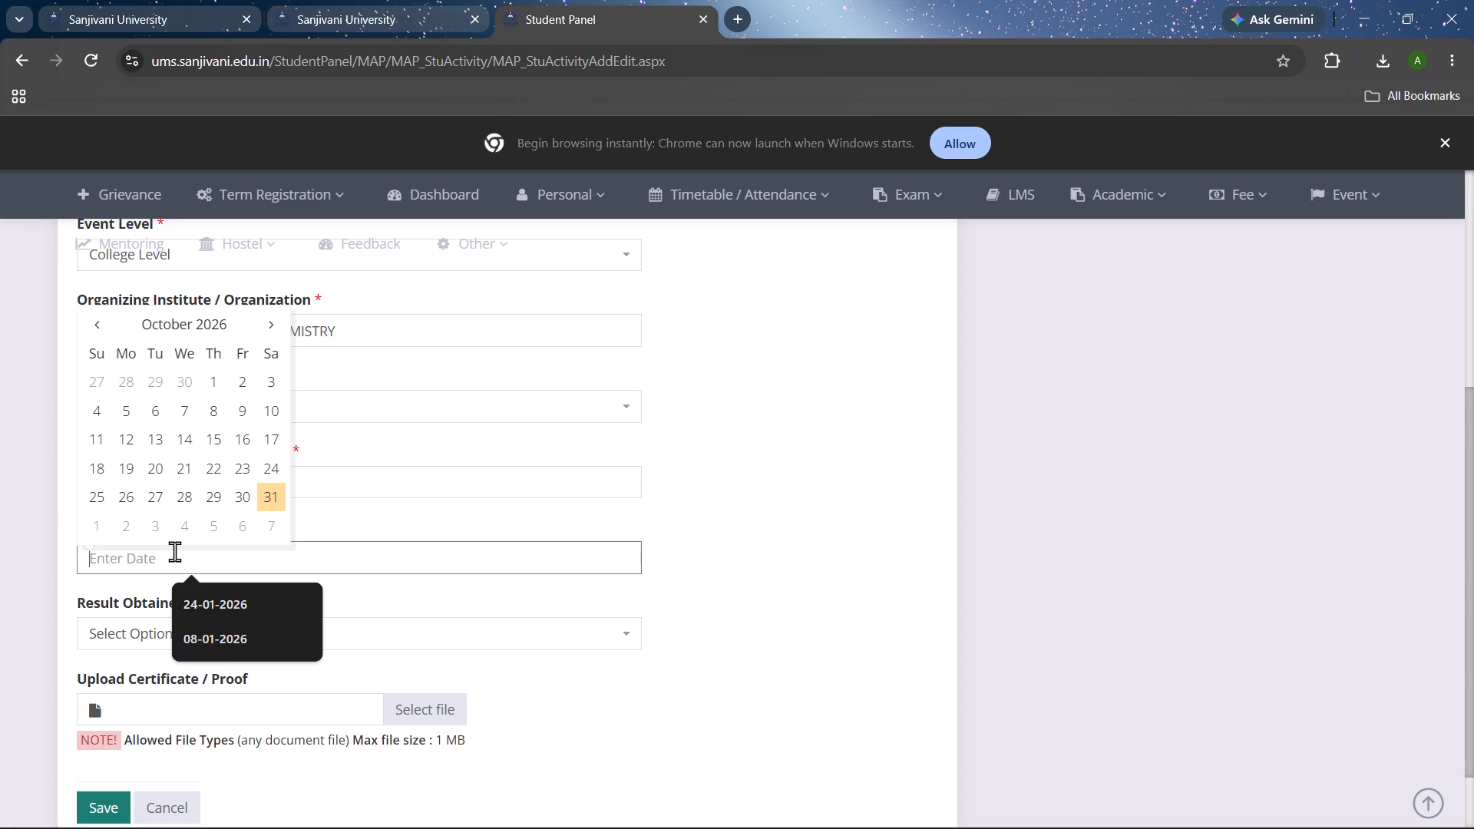
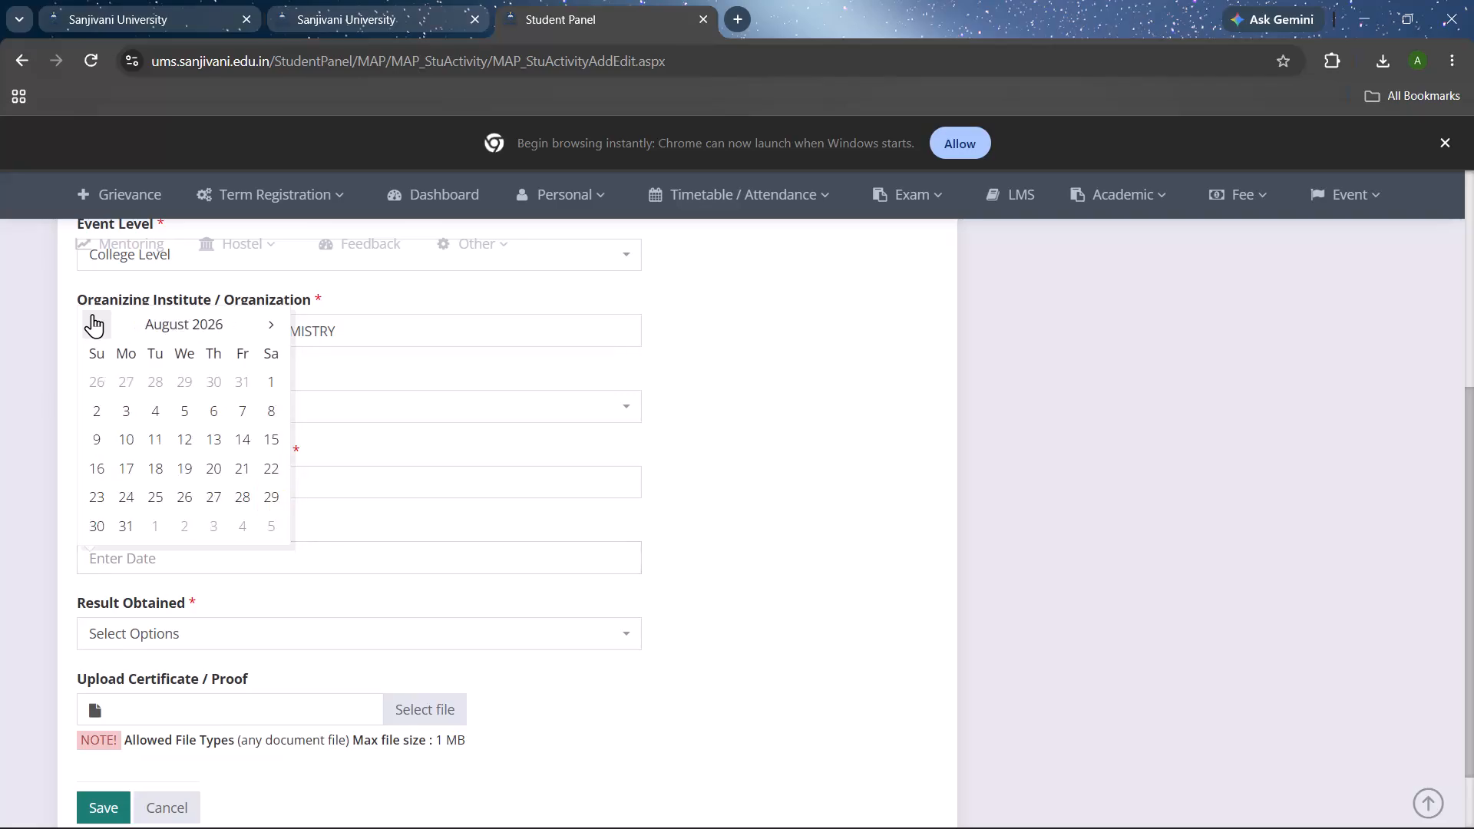
Set the Date of Participation of the cultural activity to 27-09-2025.
{"action": "triple_click", "coordinate": [92, 314]}
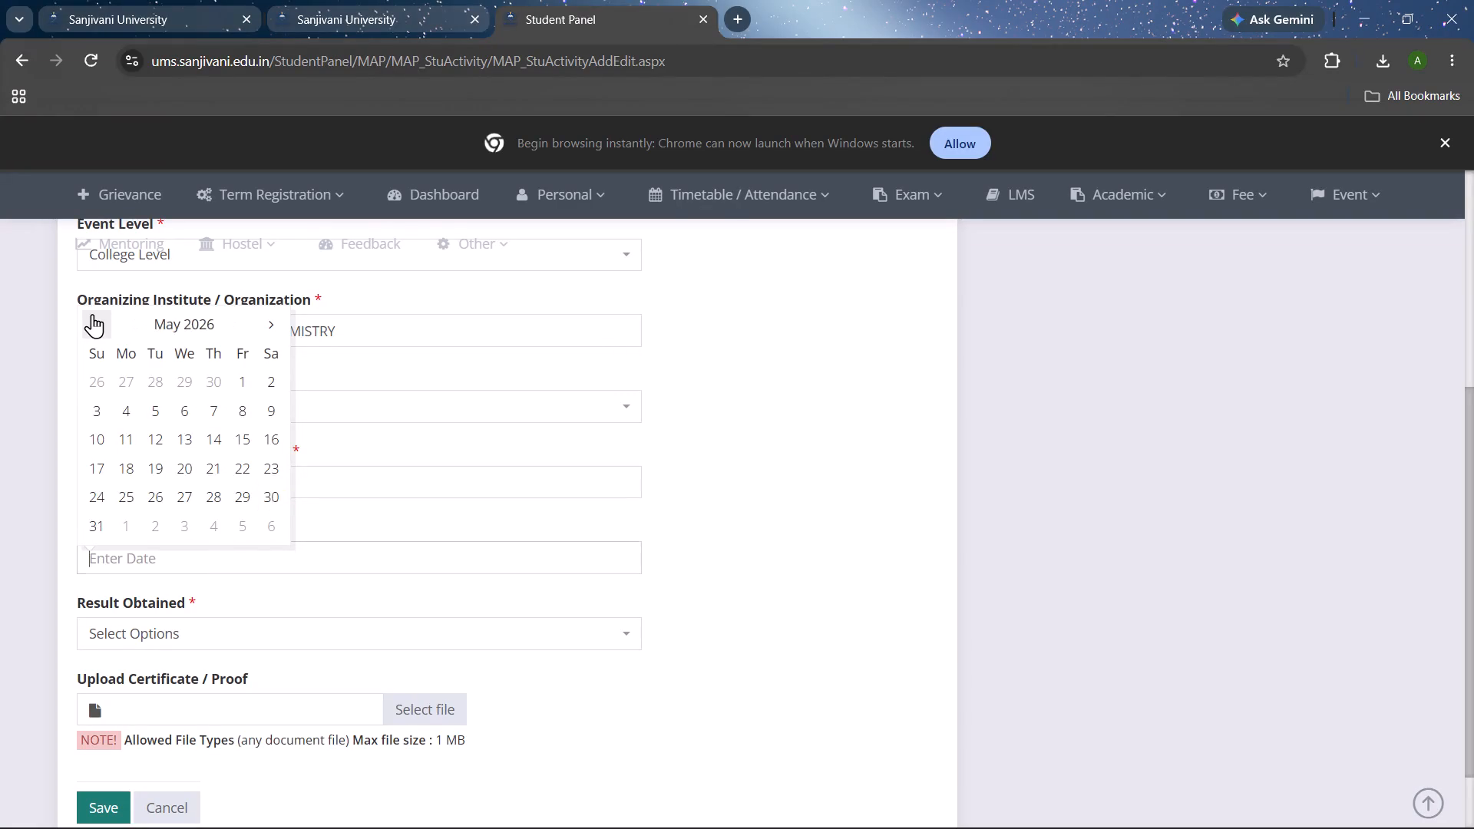
{"action": "triple_click", "coordinate": [92, 314]}
{"action": "triple_click", "coordinate": [92, 314]}
{"action": "left_click", "coordinate": [92, 314]}
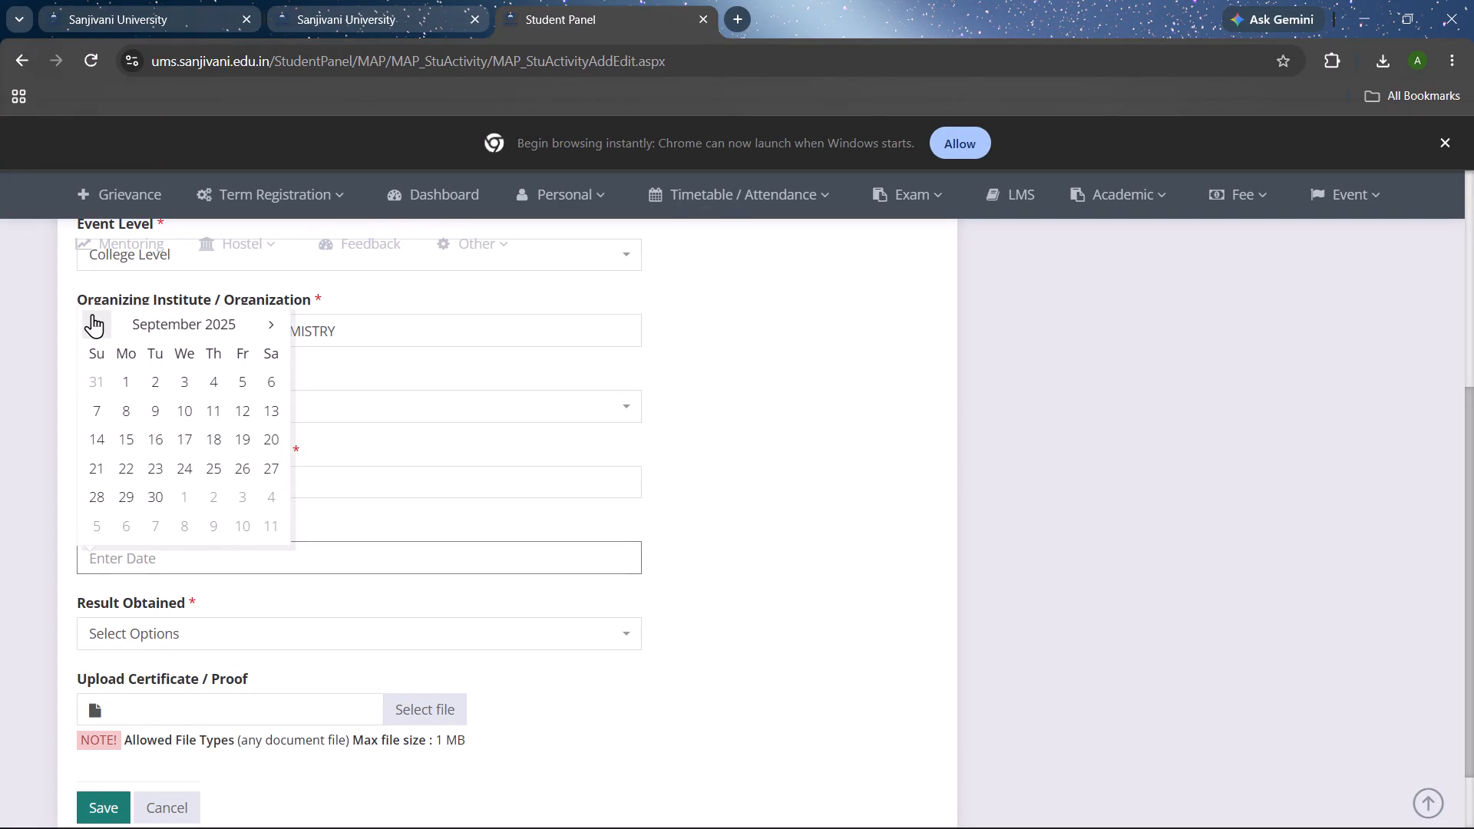
{"action": "left_click", "coordinate": [266, 466]}
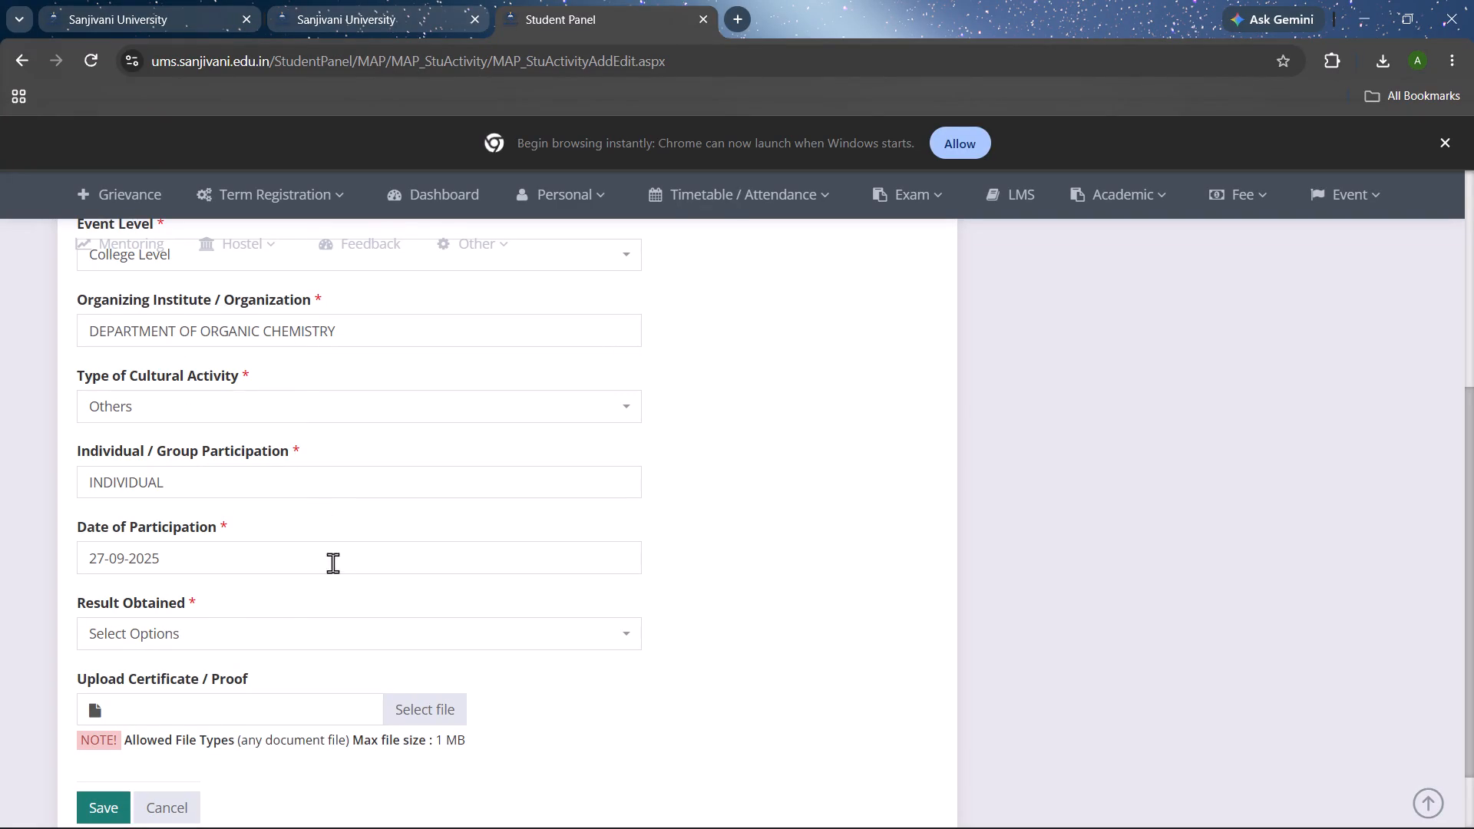
Open the Result Obtained options of the cultural activity.
{"action": "left_click", "coordinate": [203, 626]}
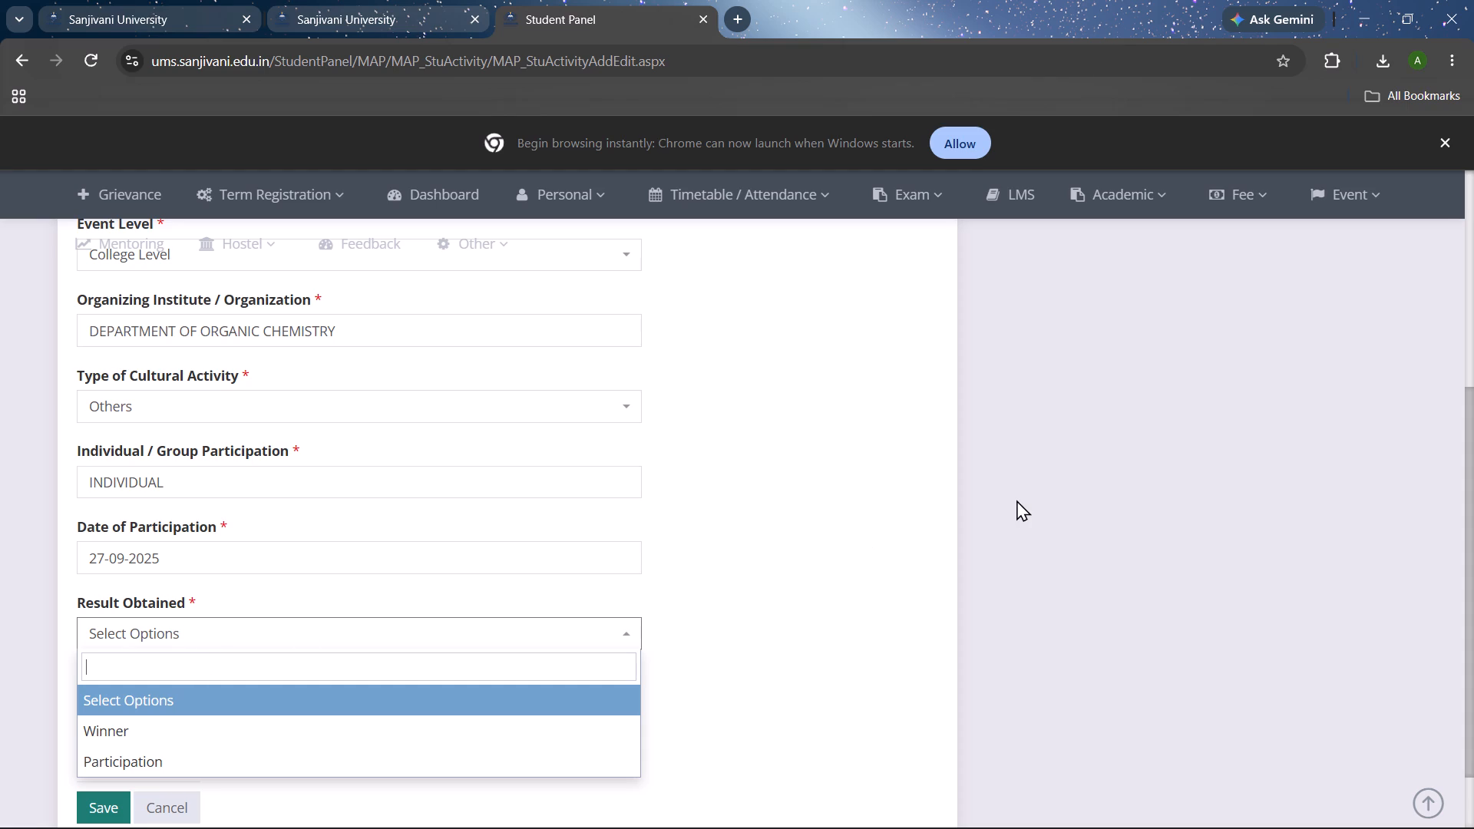
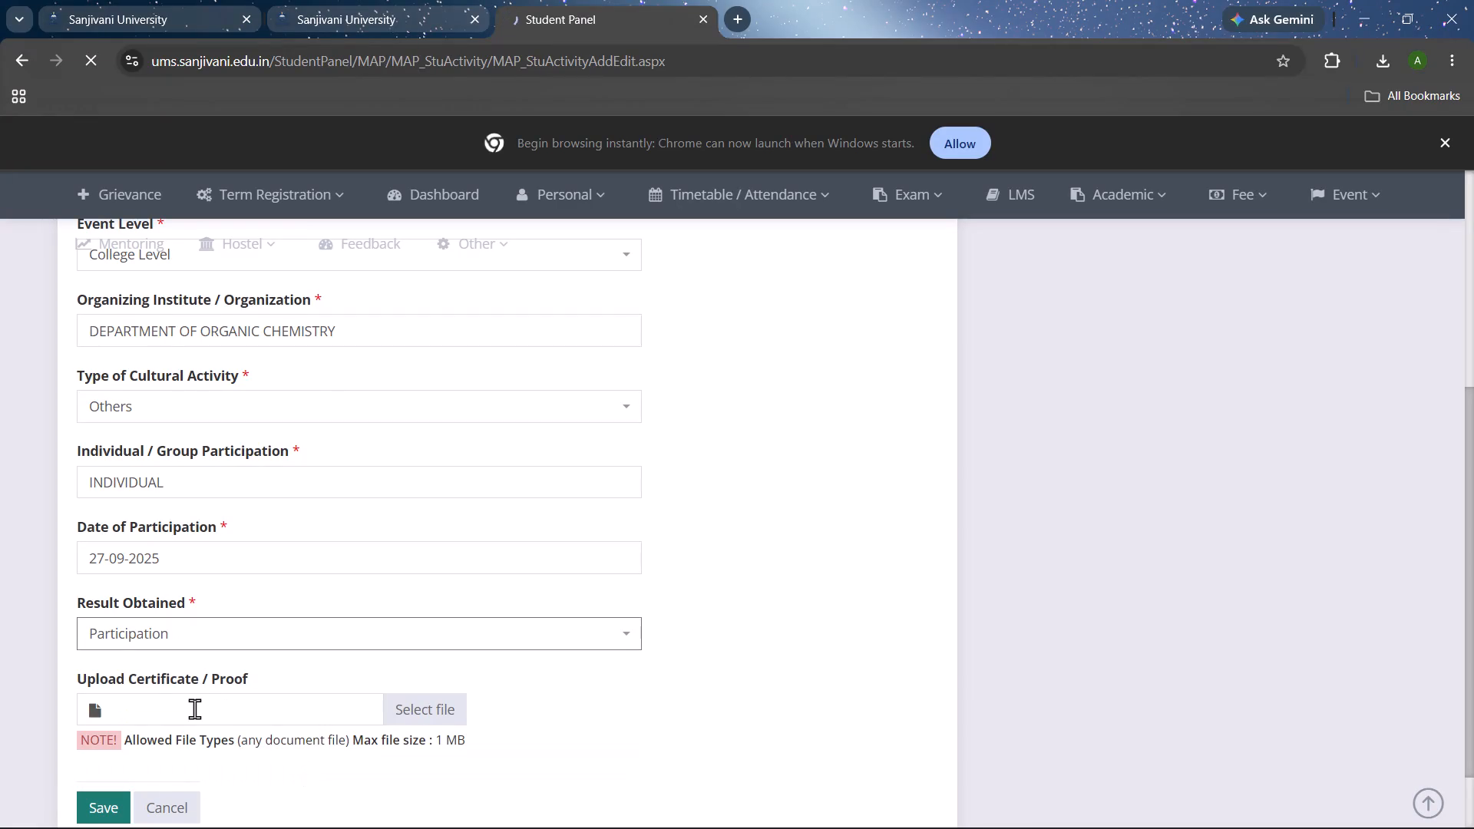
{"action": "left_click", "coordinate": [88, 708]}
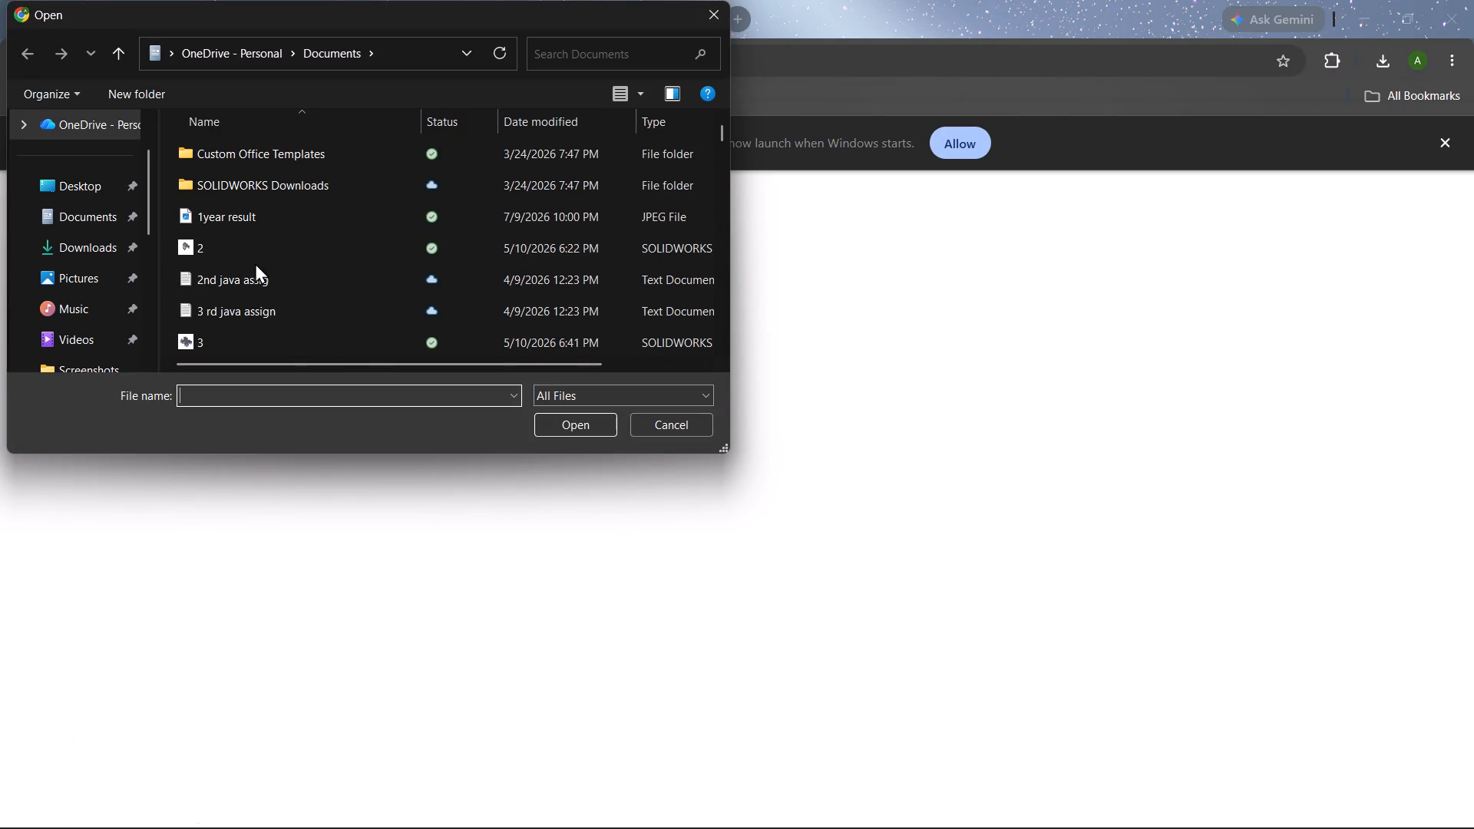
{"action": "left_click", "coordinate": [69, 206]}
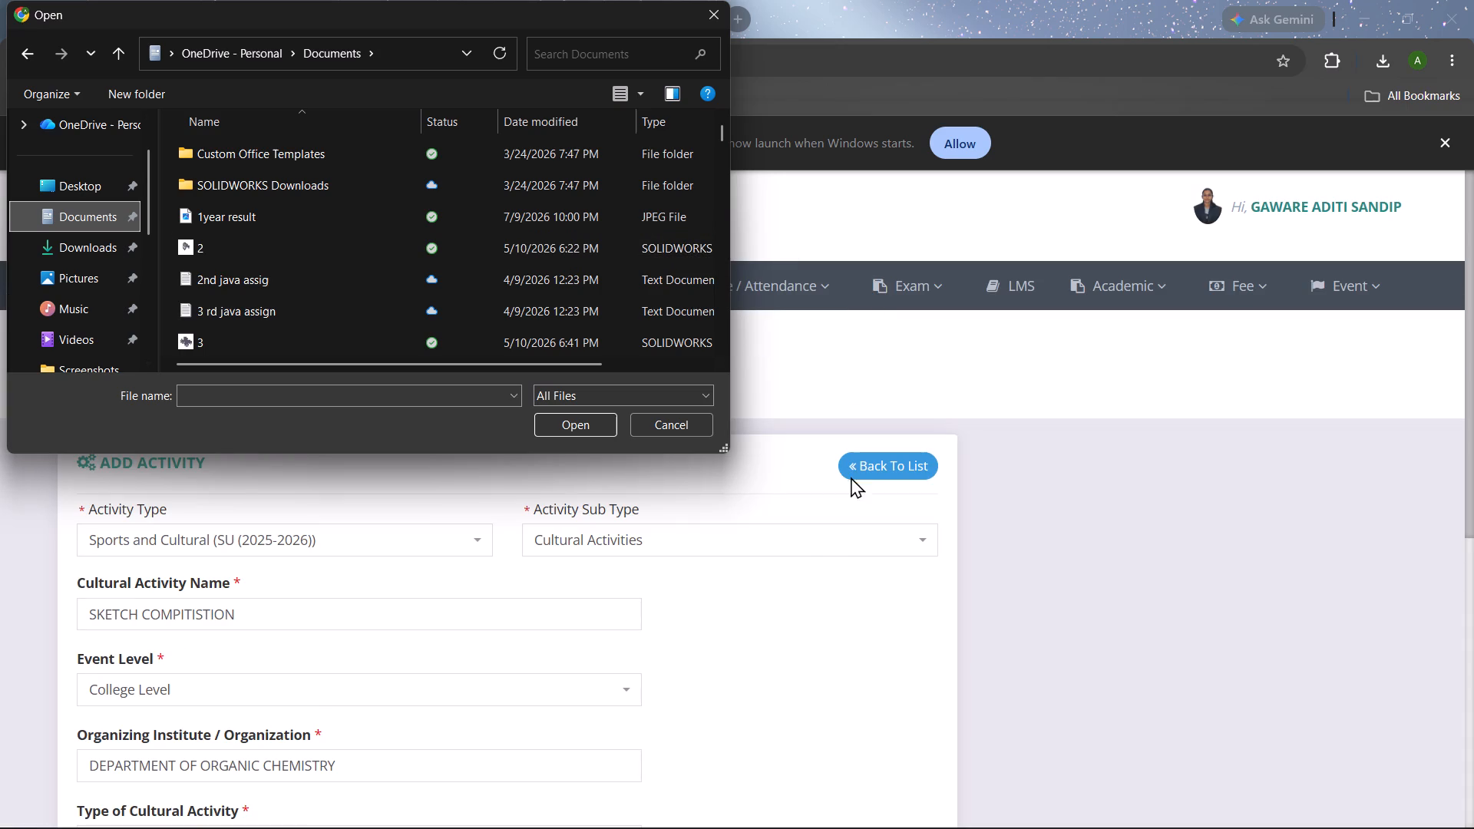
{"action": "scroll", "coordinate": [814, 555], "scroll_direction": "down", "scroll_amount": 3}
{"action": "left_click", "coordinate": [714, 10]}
Attach the file sketch.aditi.jpeg from the Documents folder as the activity's Certificate / Proof.
{"action": "scroll", "coordinate": [788, 617], "scroll_direction": "down", "scroll_amount": 5}
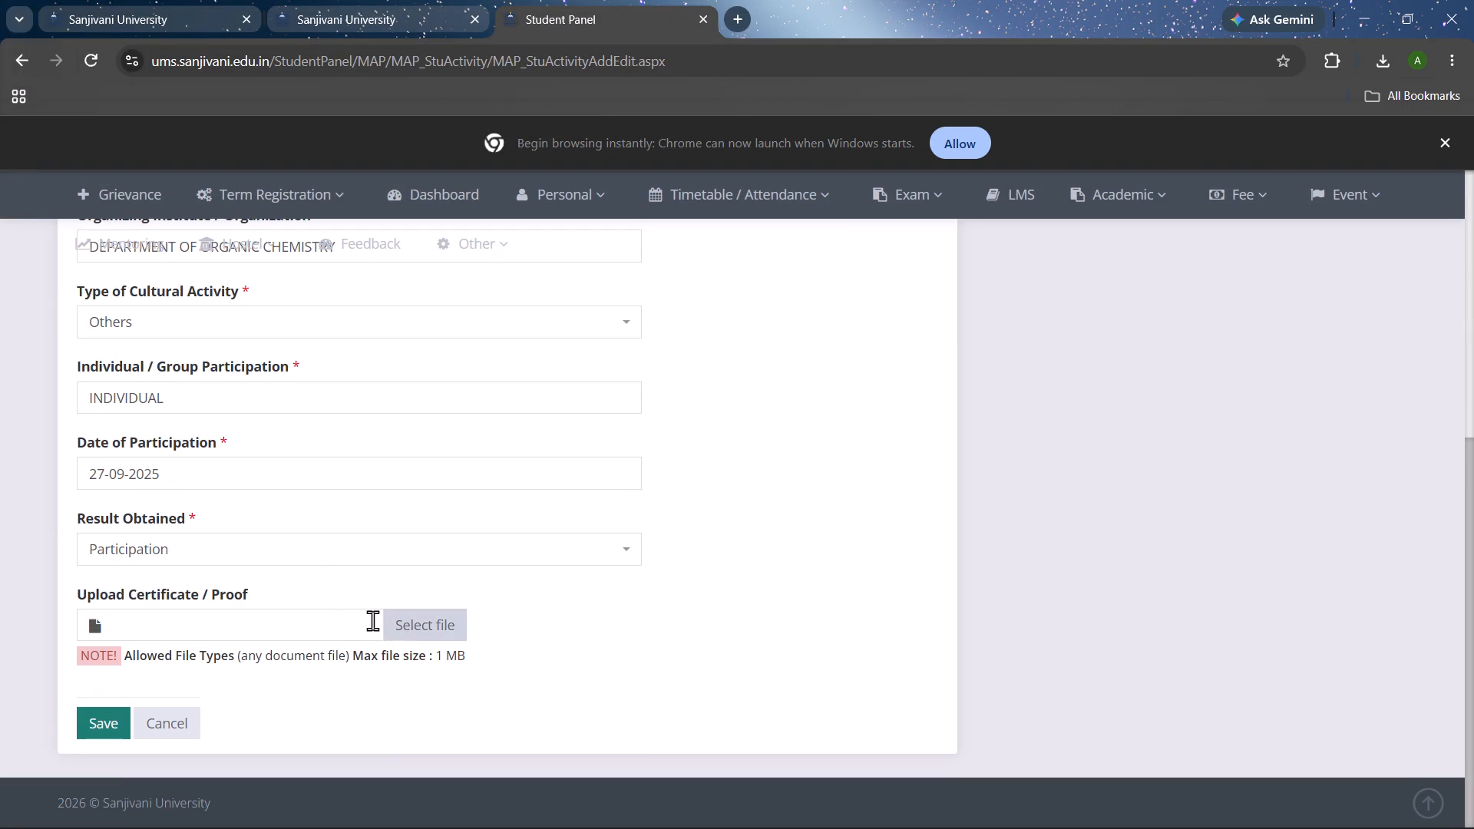
{"action": "left_click", "coordinate": [415, 629]}
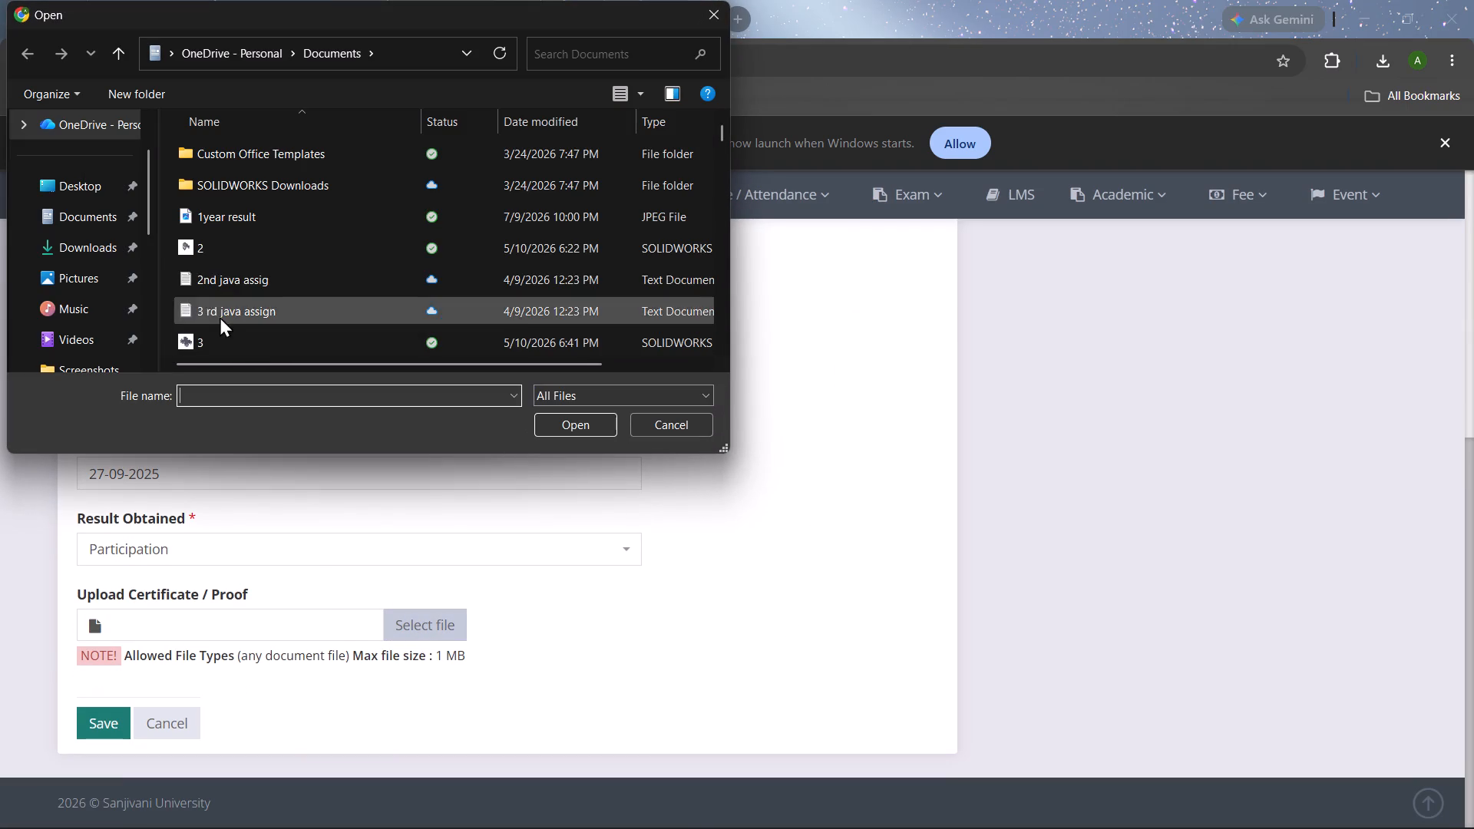
{"action": "left_click", "coordinate": [83, 216]}
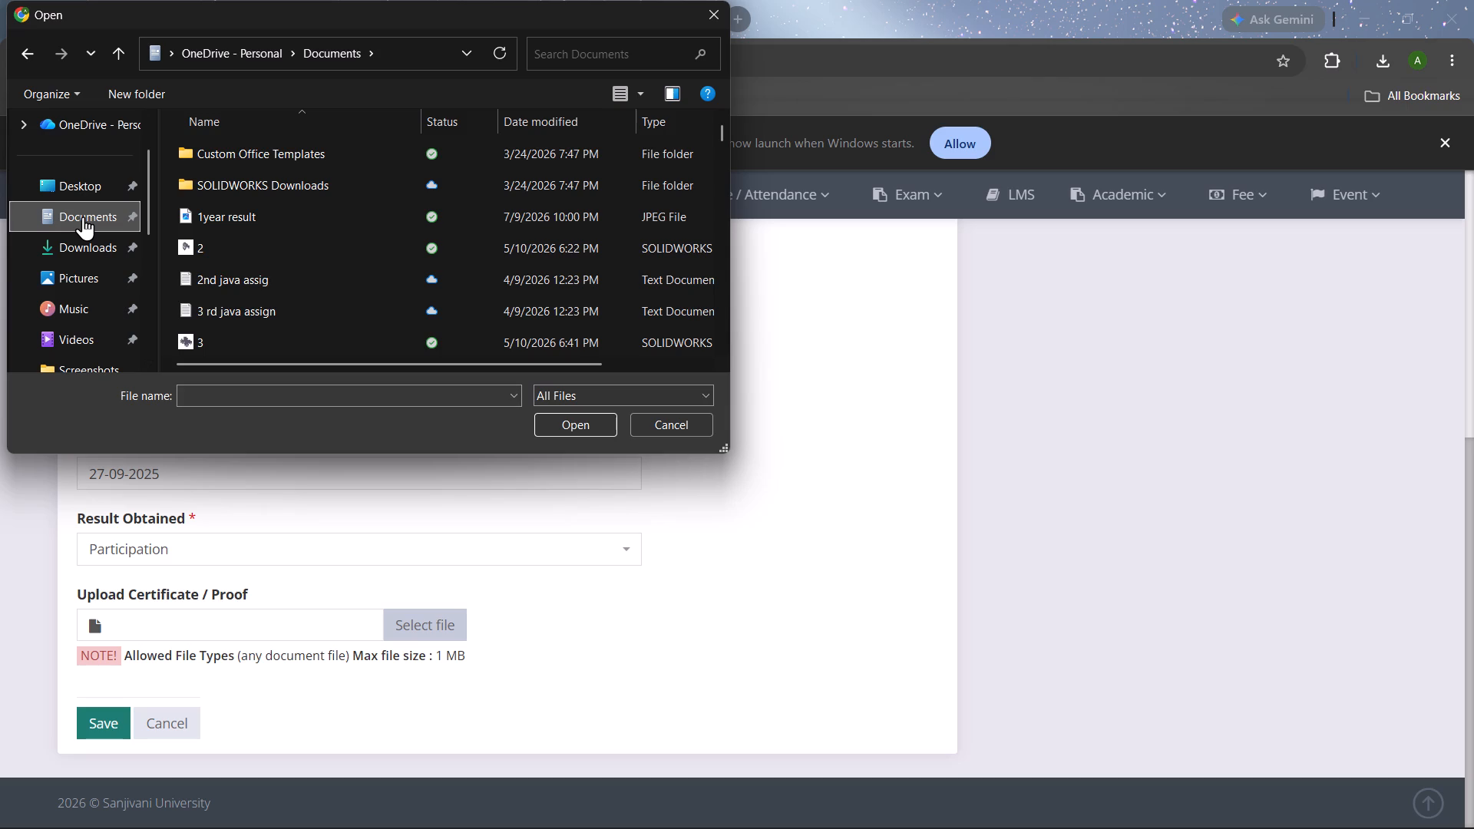
{"action": "left_click", "coordinate": [238, 391]}
{"action": "type", "text": "SJ"}
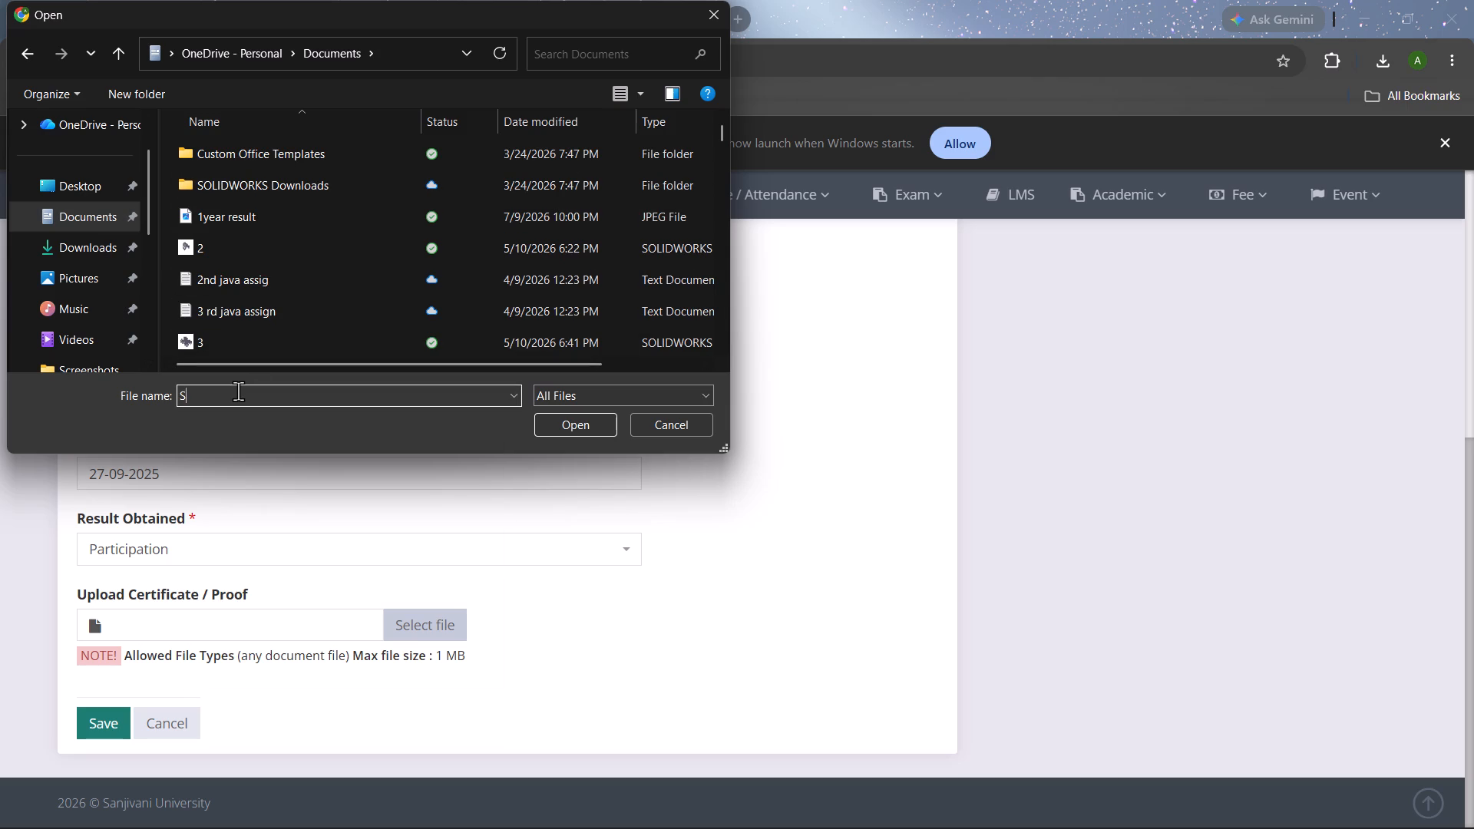
{"action": "key", "text": "BackSpace"}
{"action": "key", "text": "k"}
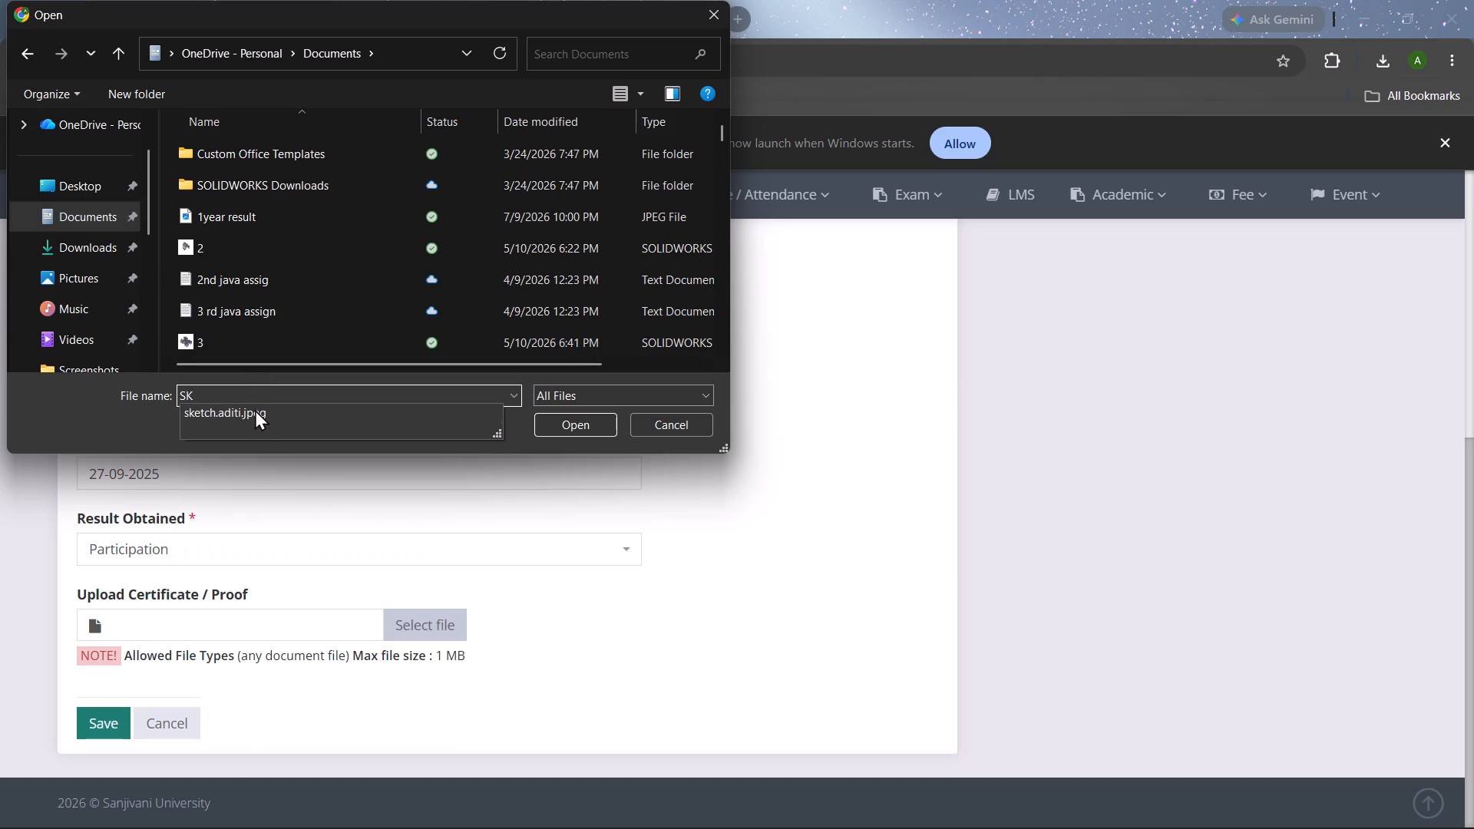
{"action": "left_click", "coordinate": [258, 414]}
{"action": "double_click", "coordinate": [258, 414]}
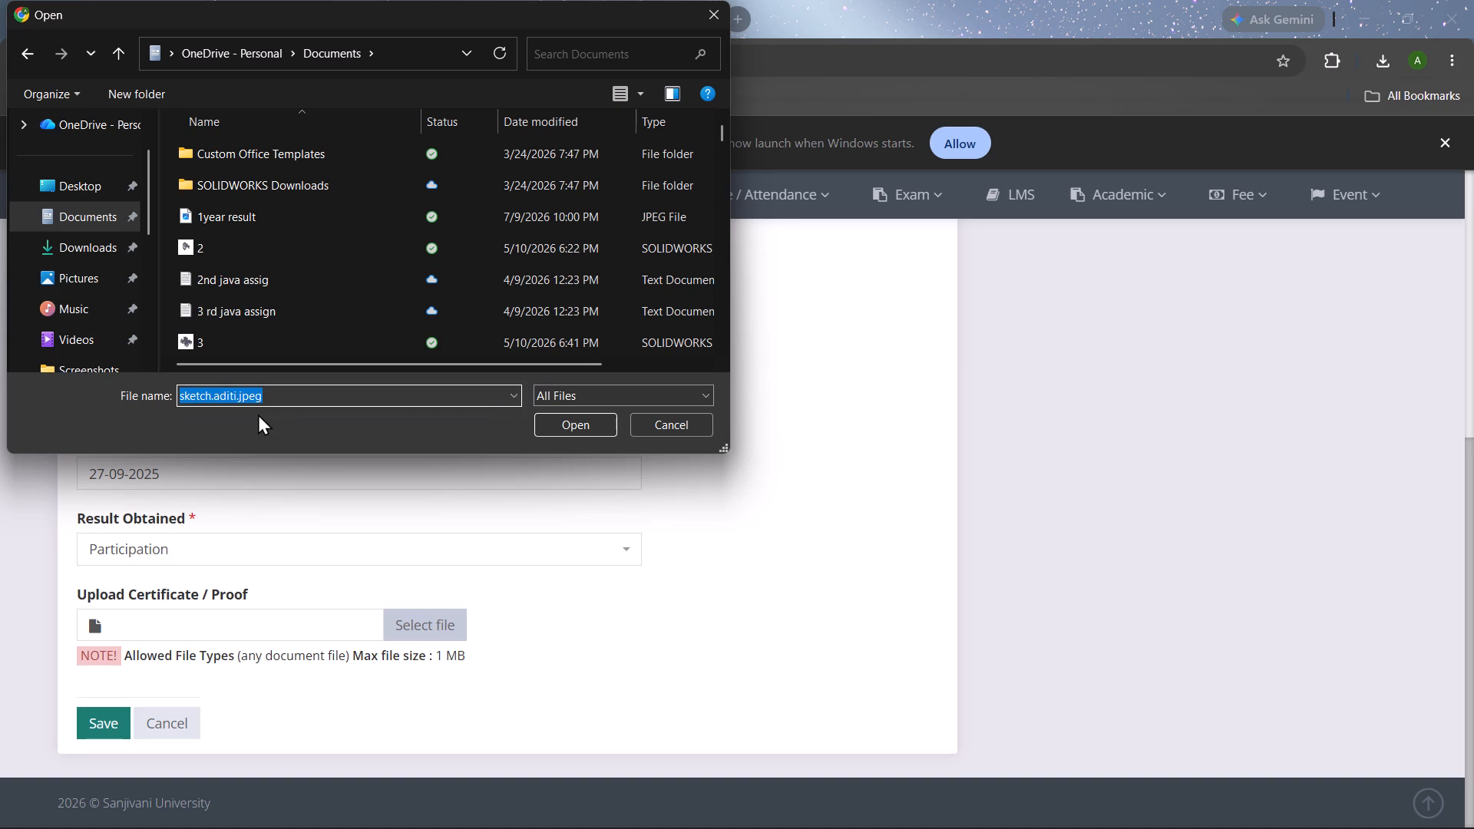
{"action": "left_click", "coordinate": [581, 425]}
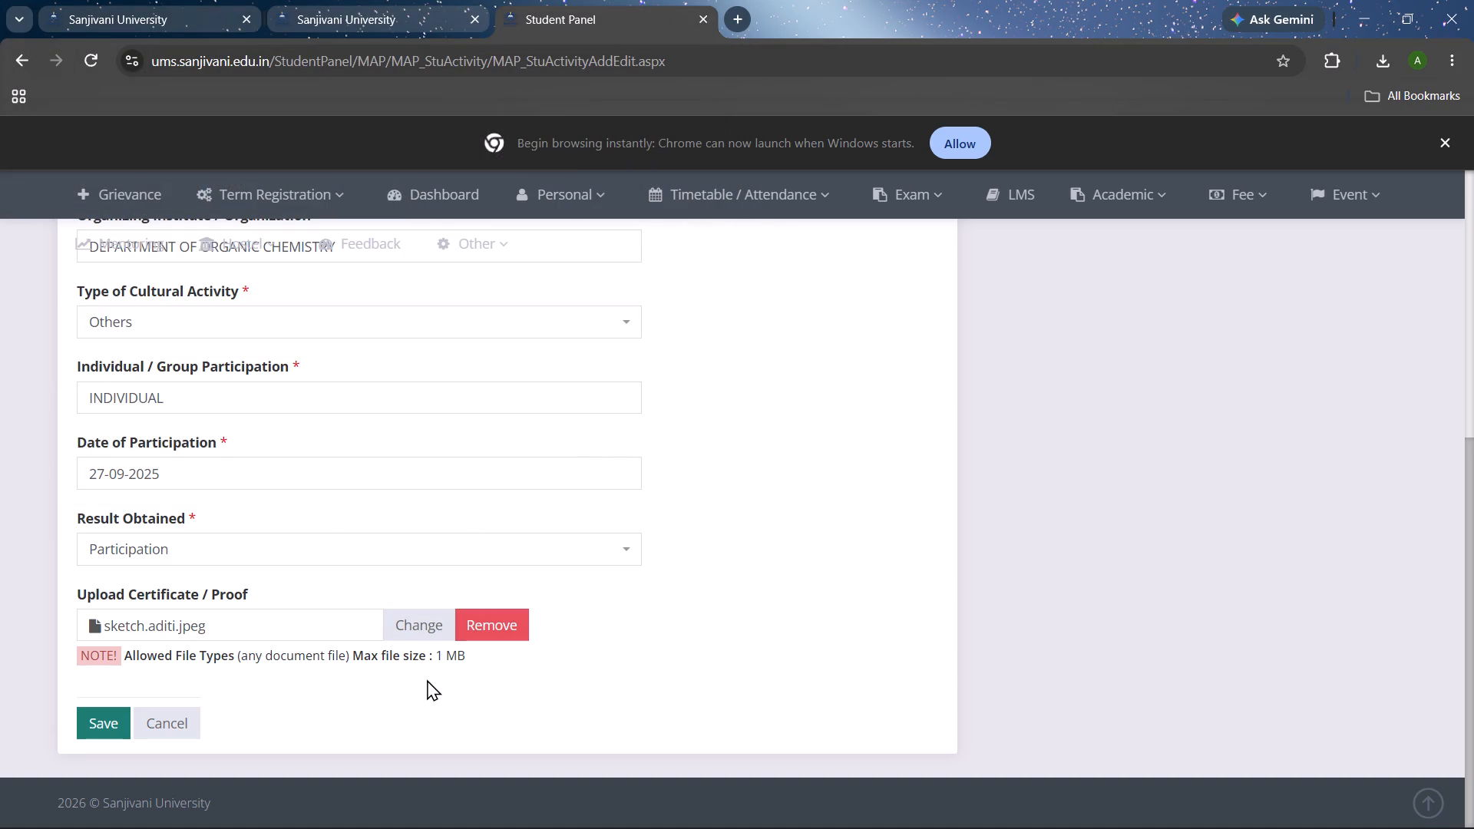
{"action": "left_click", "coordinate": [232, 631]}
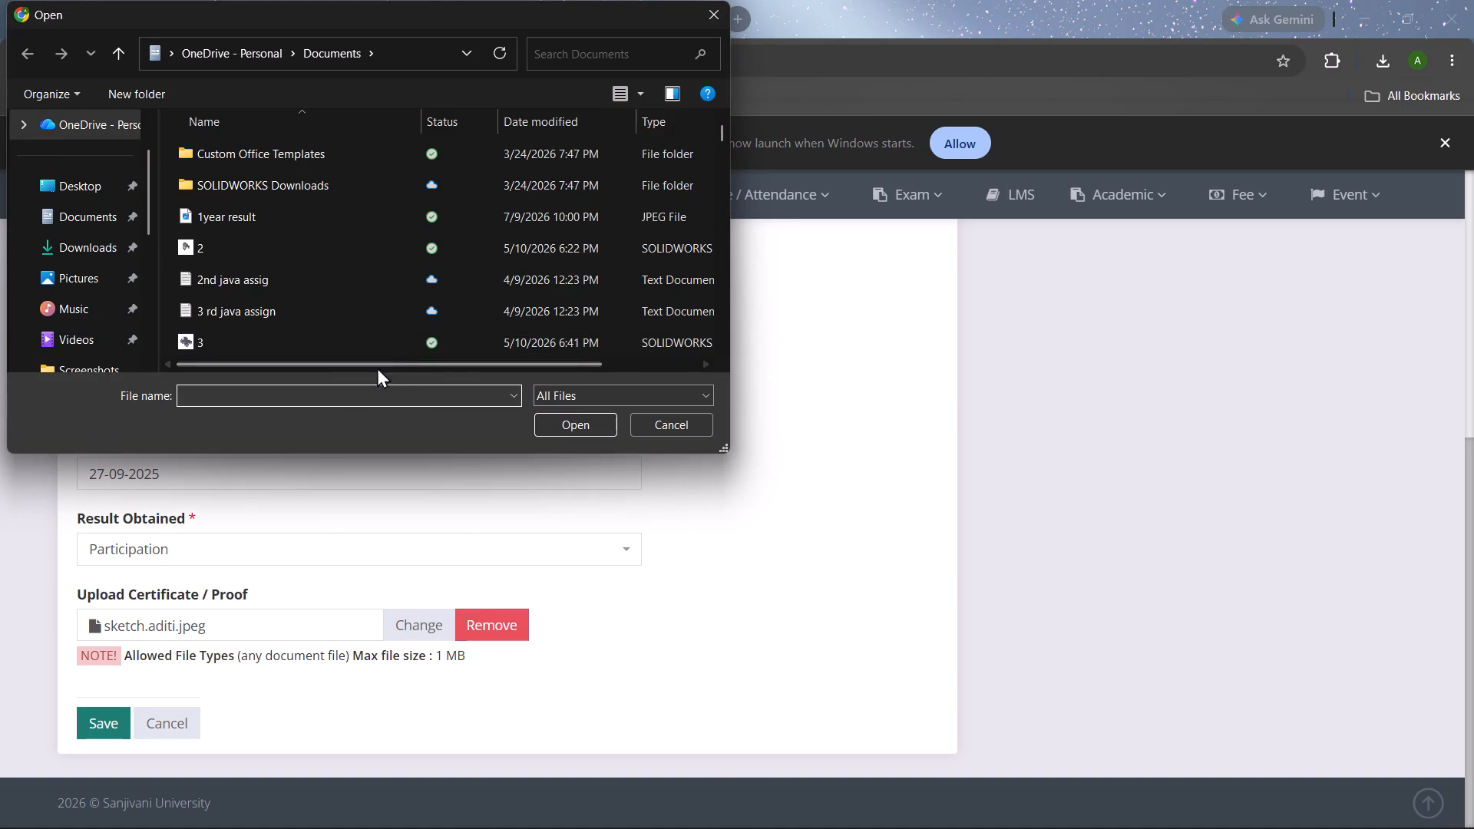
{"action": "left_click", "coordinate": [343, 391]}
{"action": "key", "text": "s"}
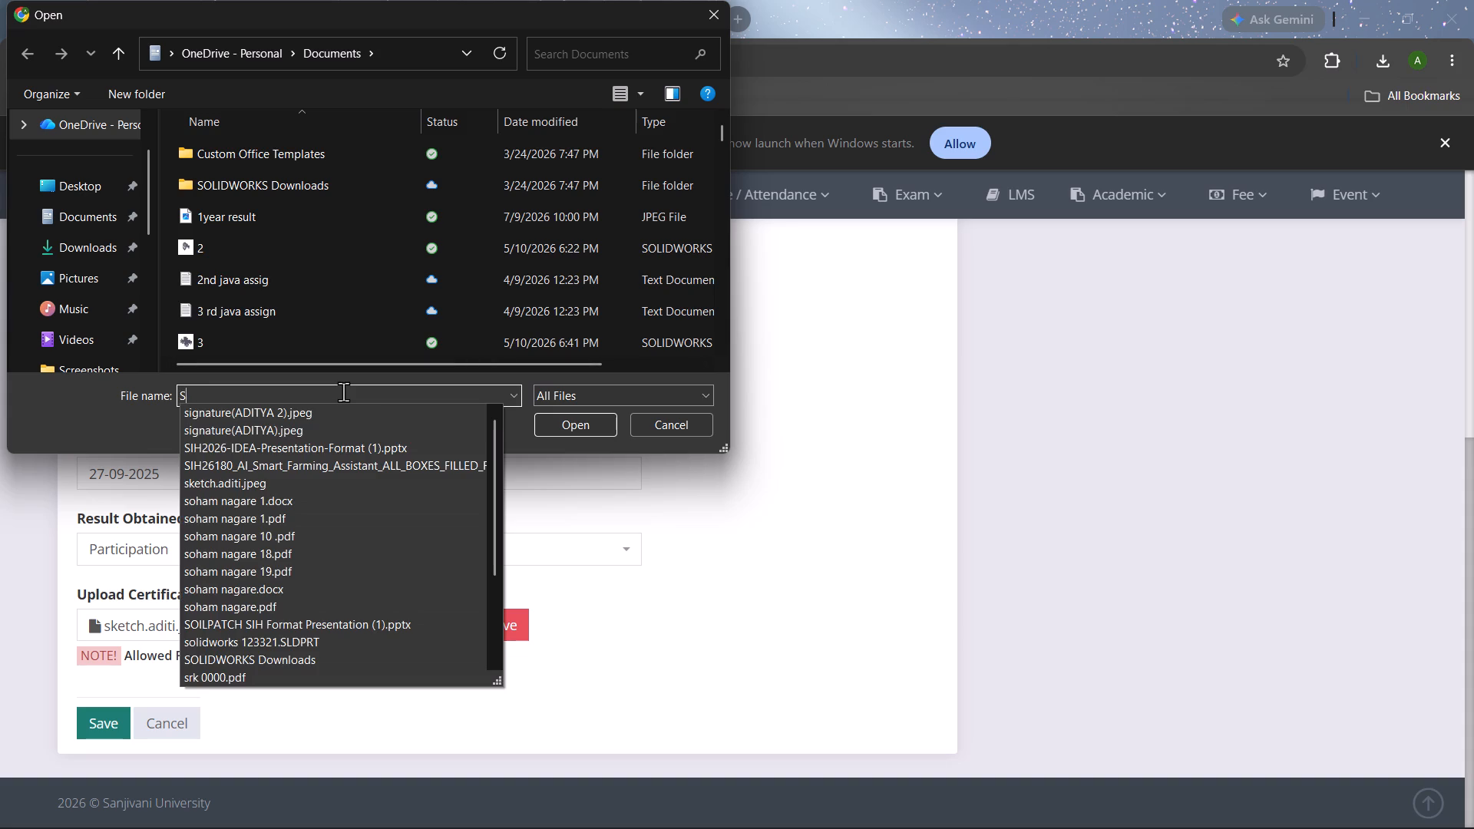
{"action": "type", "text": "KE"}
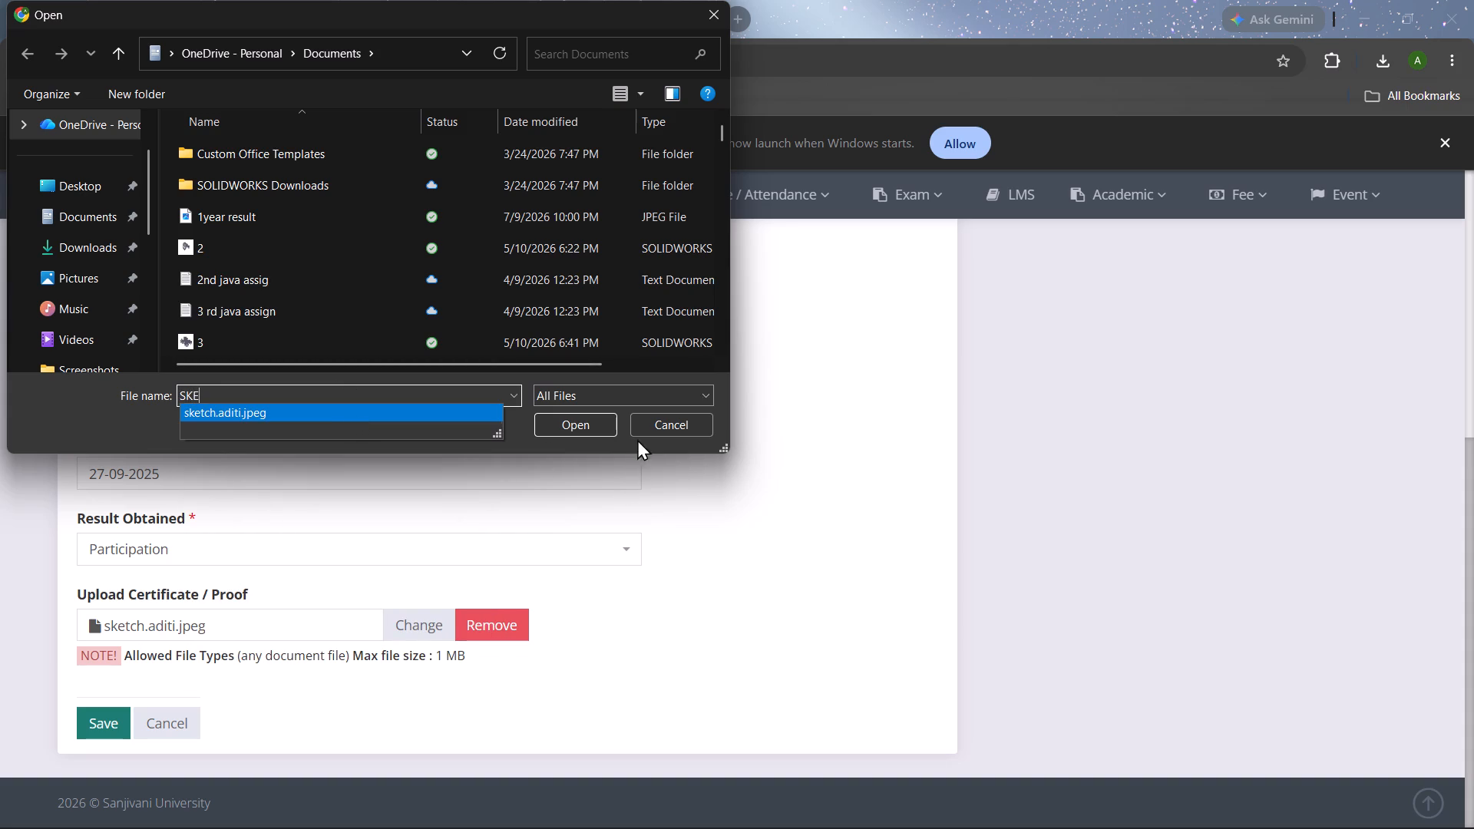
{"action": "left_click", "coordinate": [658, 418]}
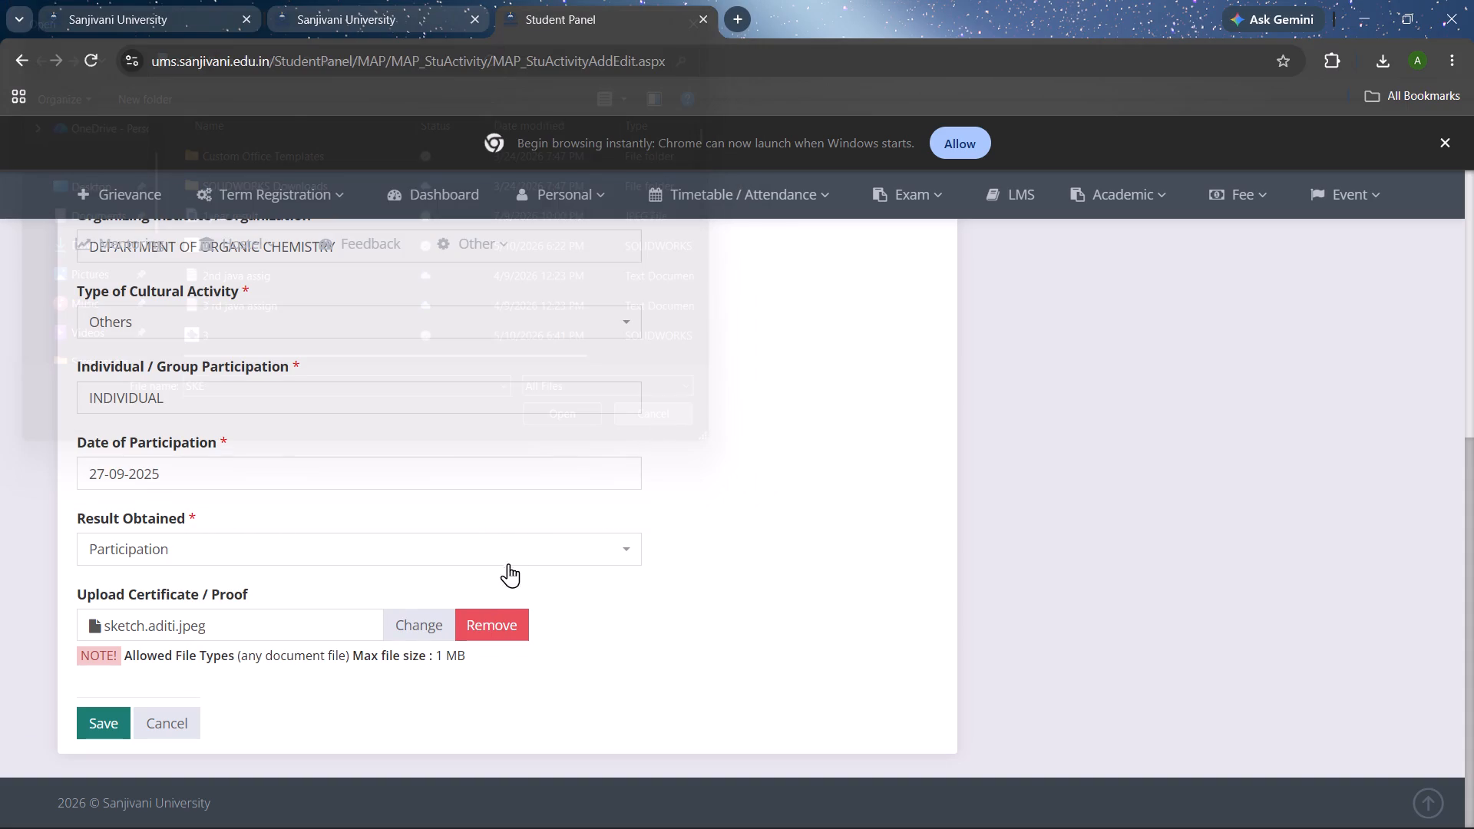
Save the completed cultural activity entry with its attached sketch competition certificate.
{"action": "left_click", "coordinate": [114, 722]}
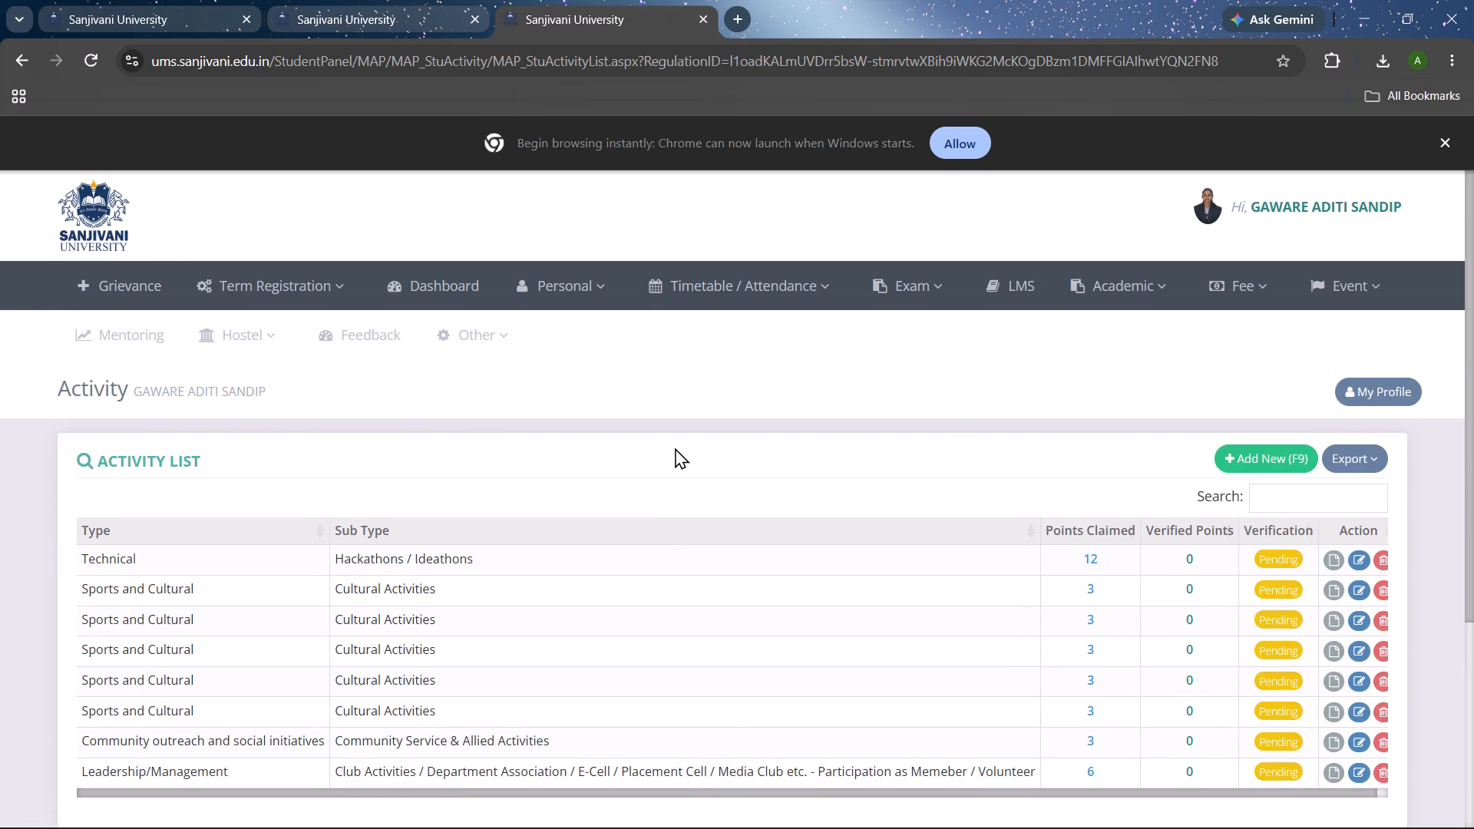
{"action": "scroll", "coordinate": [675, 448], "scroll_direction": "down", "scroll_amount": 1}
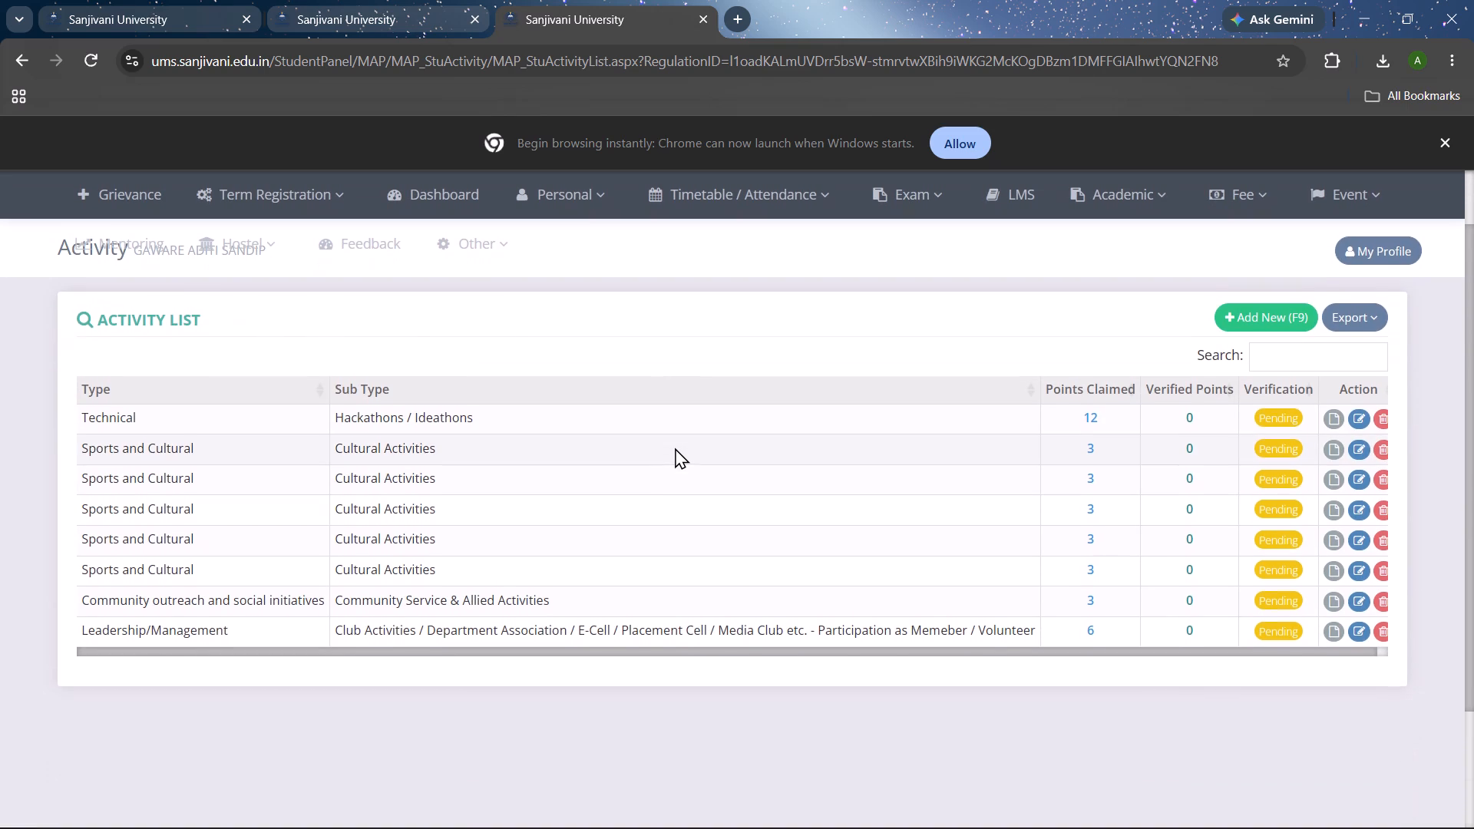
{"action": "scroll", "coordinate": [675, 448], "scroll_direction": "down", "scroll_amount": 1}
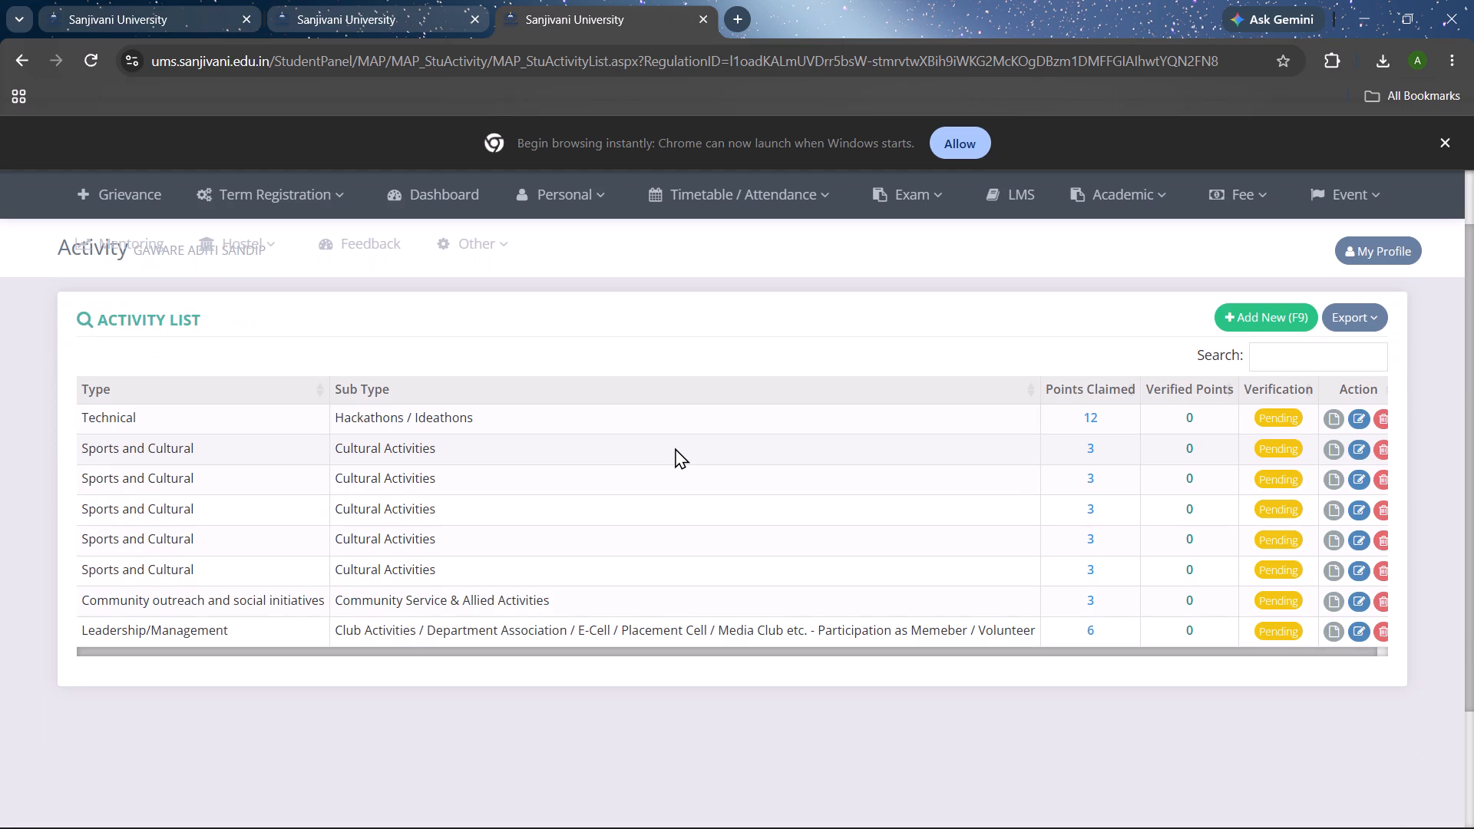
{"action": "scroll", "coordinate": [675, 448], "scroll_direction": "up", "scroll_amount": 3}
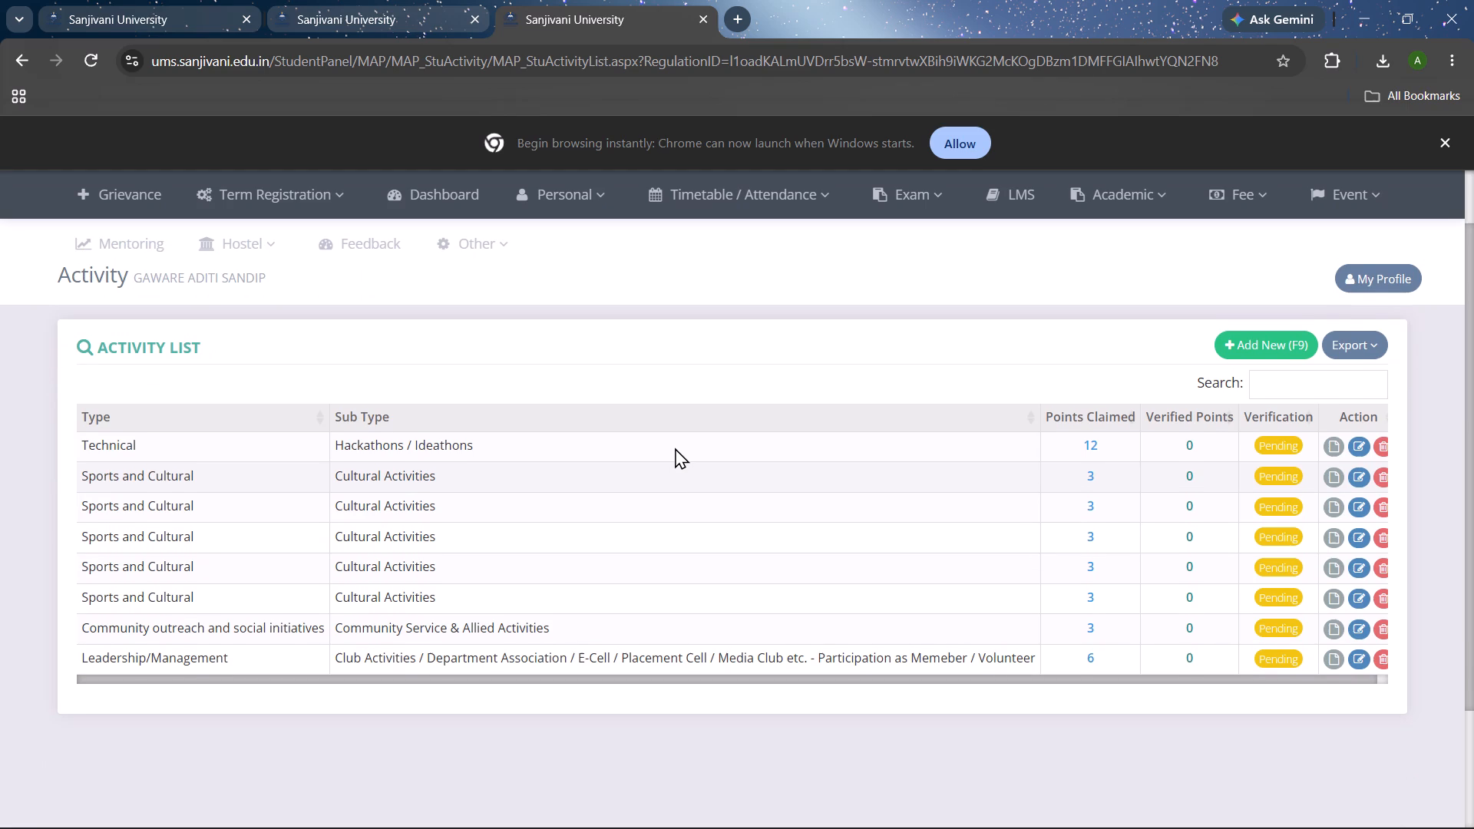
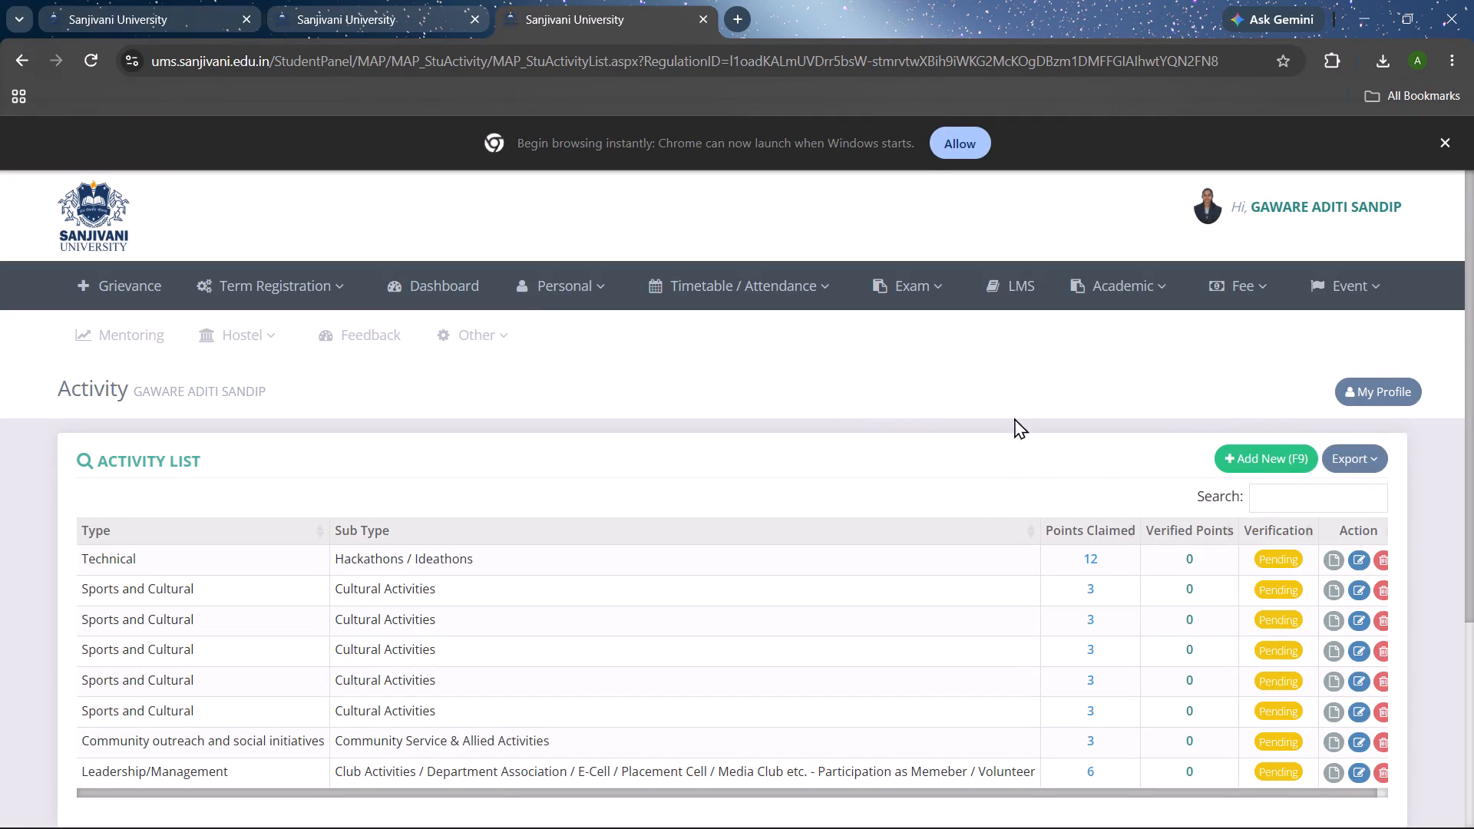
Start a new activity entry and set its Activity Type to Technical (SU (2025-2026)).
{"action": "left_click", "coordinate": [1287, 455]}
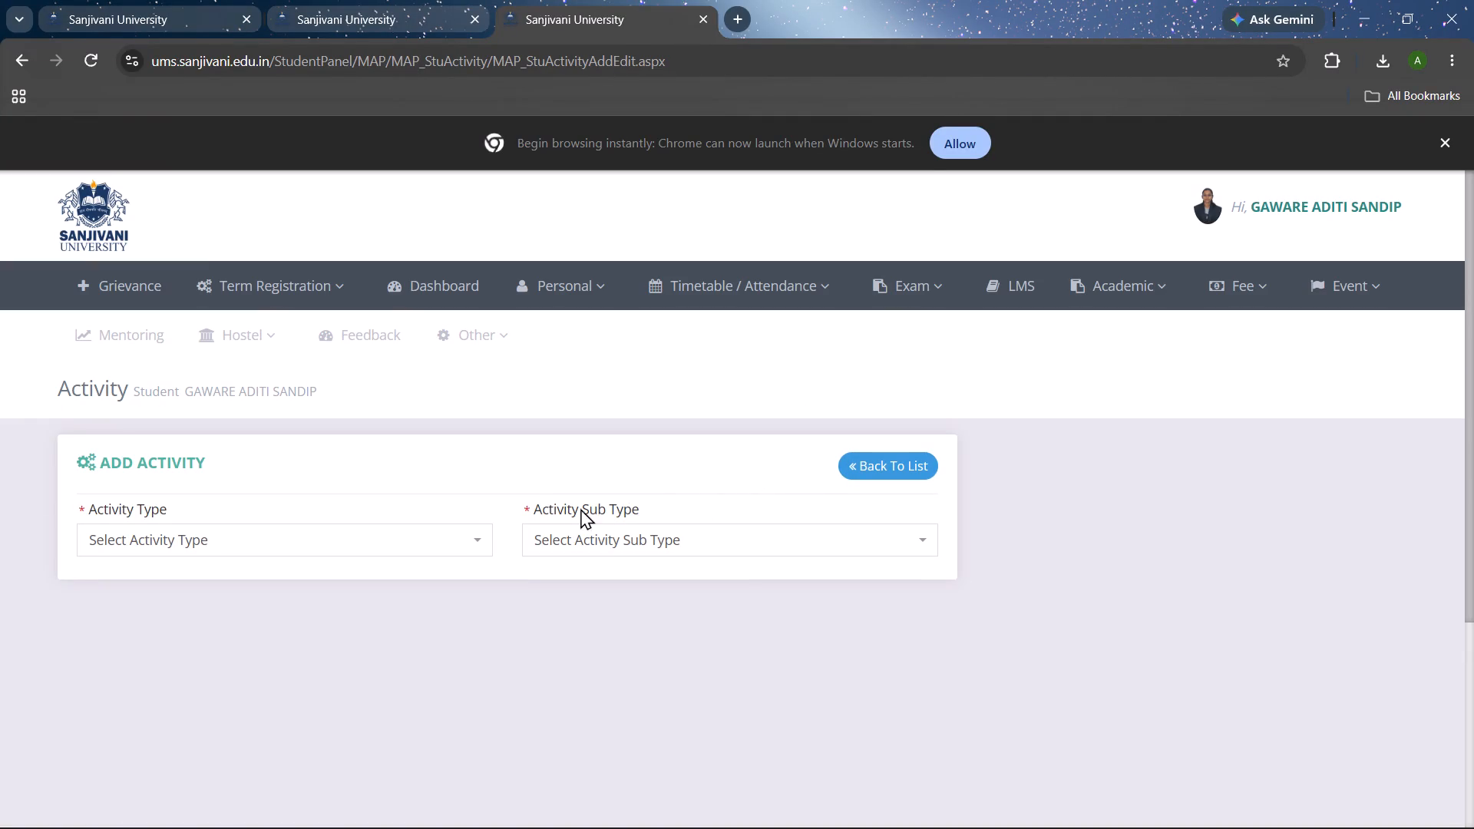
{"action": "left_click", "coordinate": [425, 520]}
{"action": "left_click", "coordinate": [411, 535]}
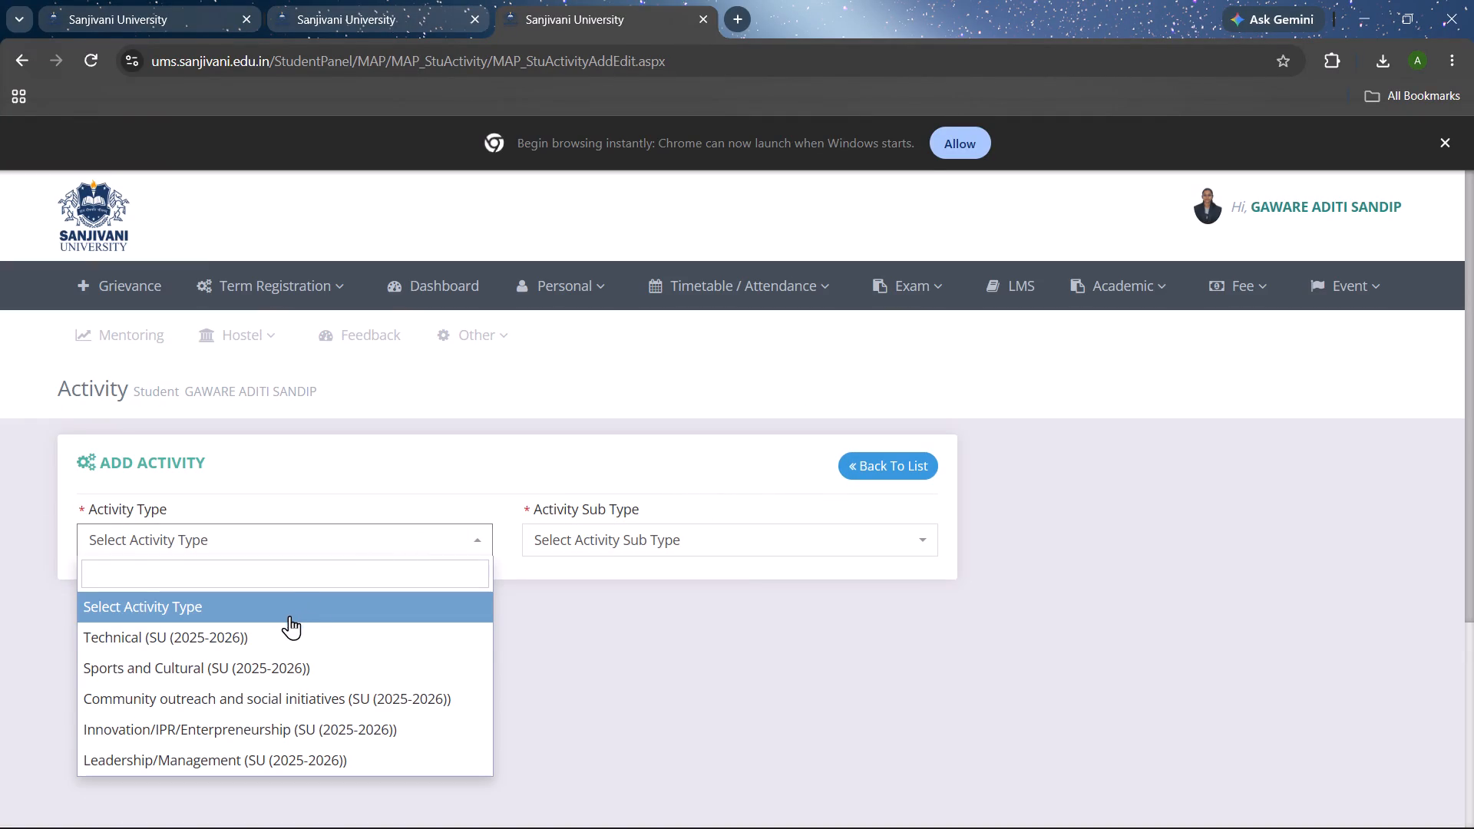
{"action": "left_click", "coordinate": [259, 631]}
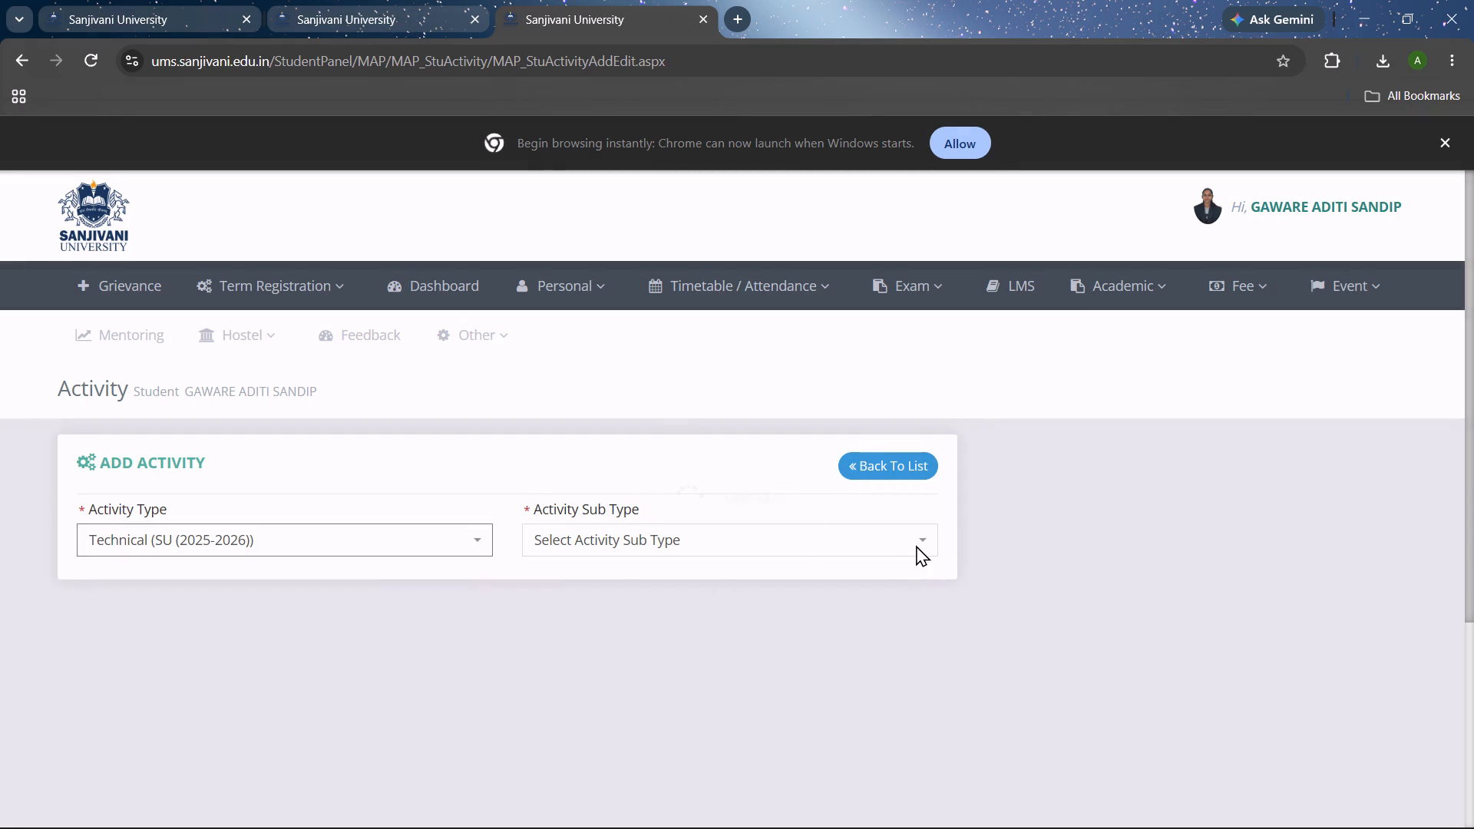
Set the sub type of the new Technical (SU (2025-2026)) activity to Hackathons / Ideathons.
{"action": "left_click", "coordinate": [916, 545]}
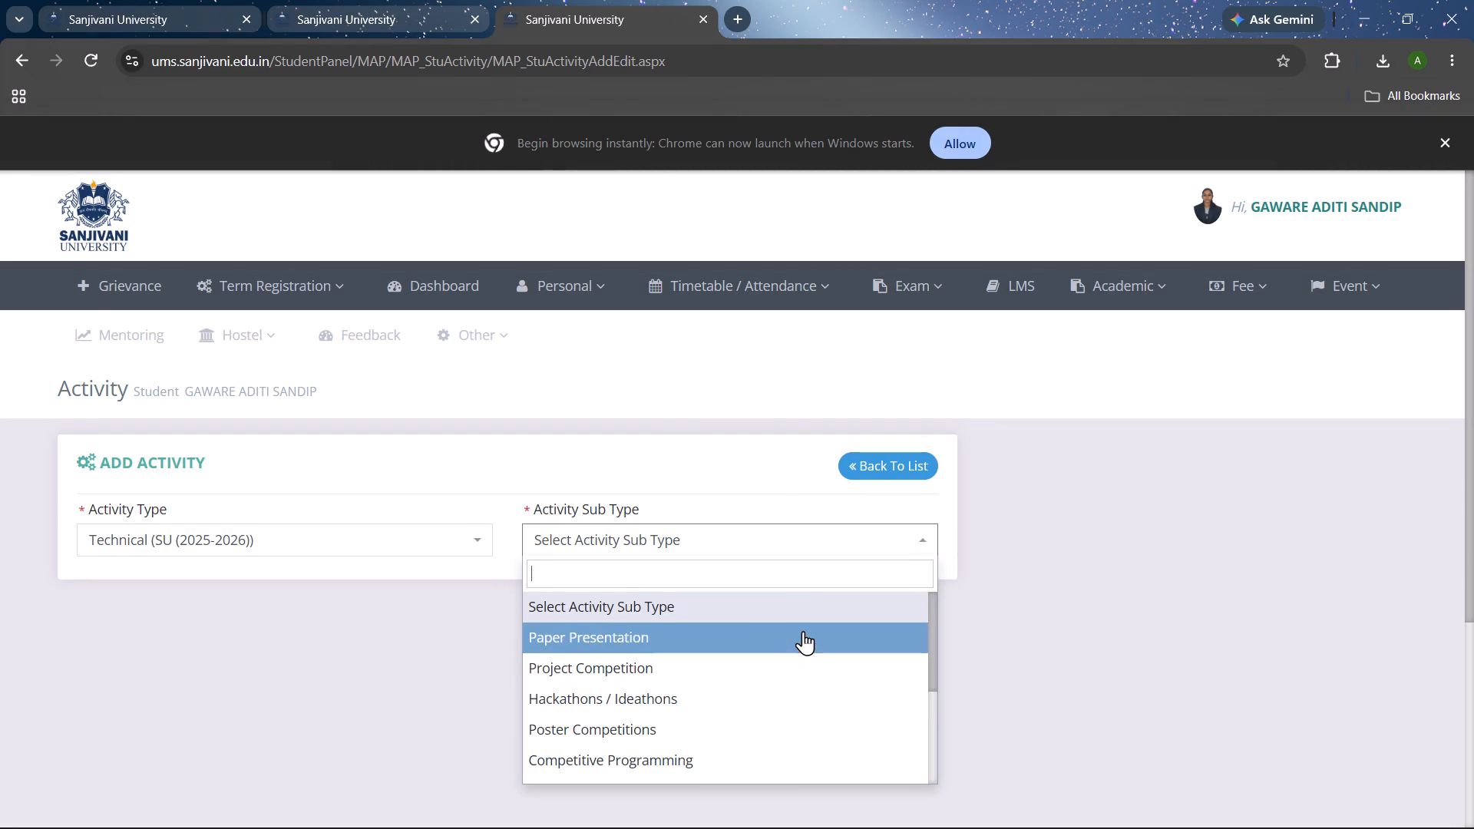
{"action": "left_click", "coordinate": [772, 685]}
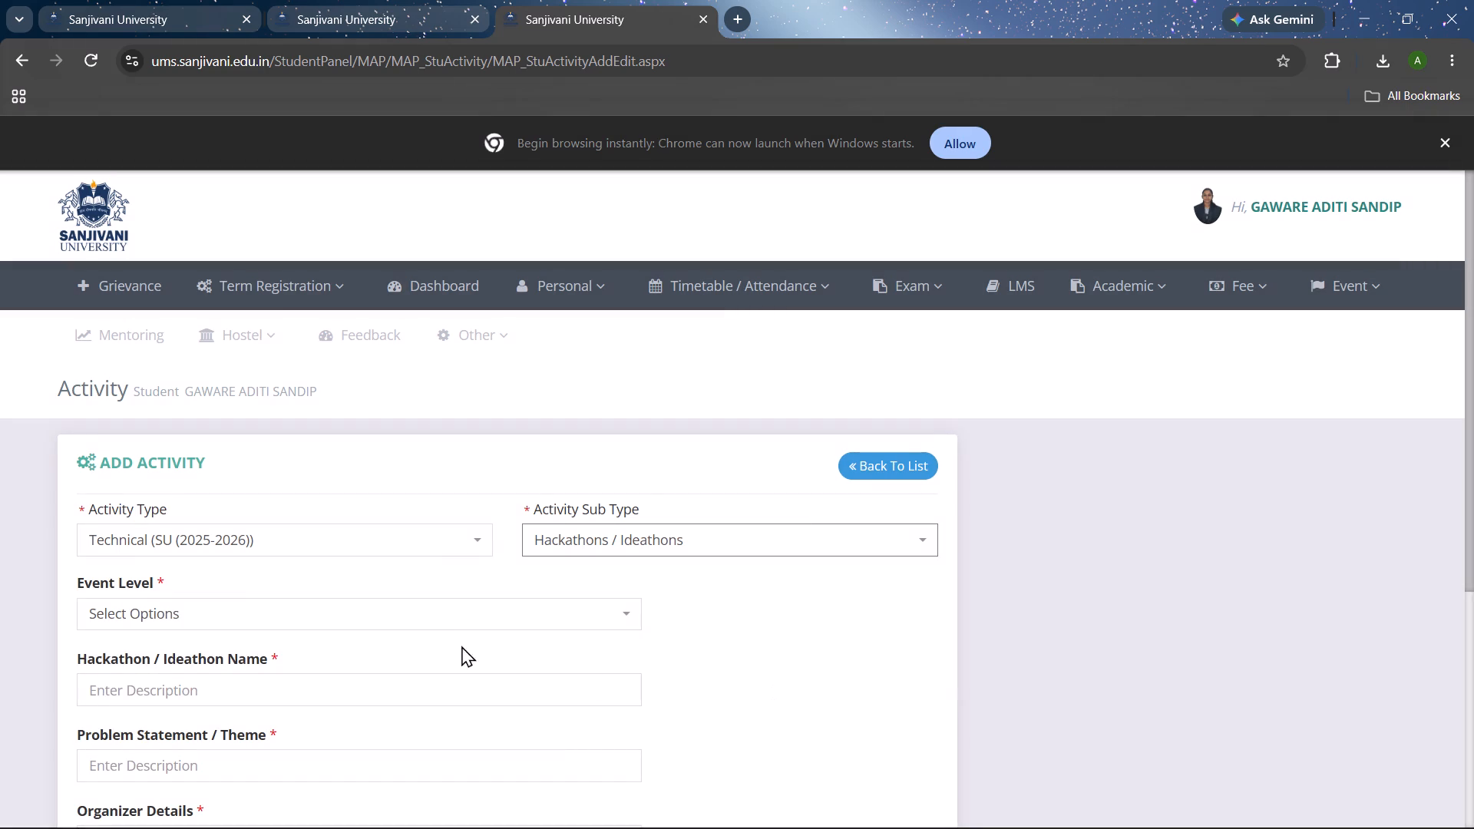
Open the Event Level options for the Hackathons / Ideathons activity.
{"action": "left_click", "coordinate": [452, 622]}
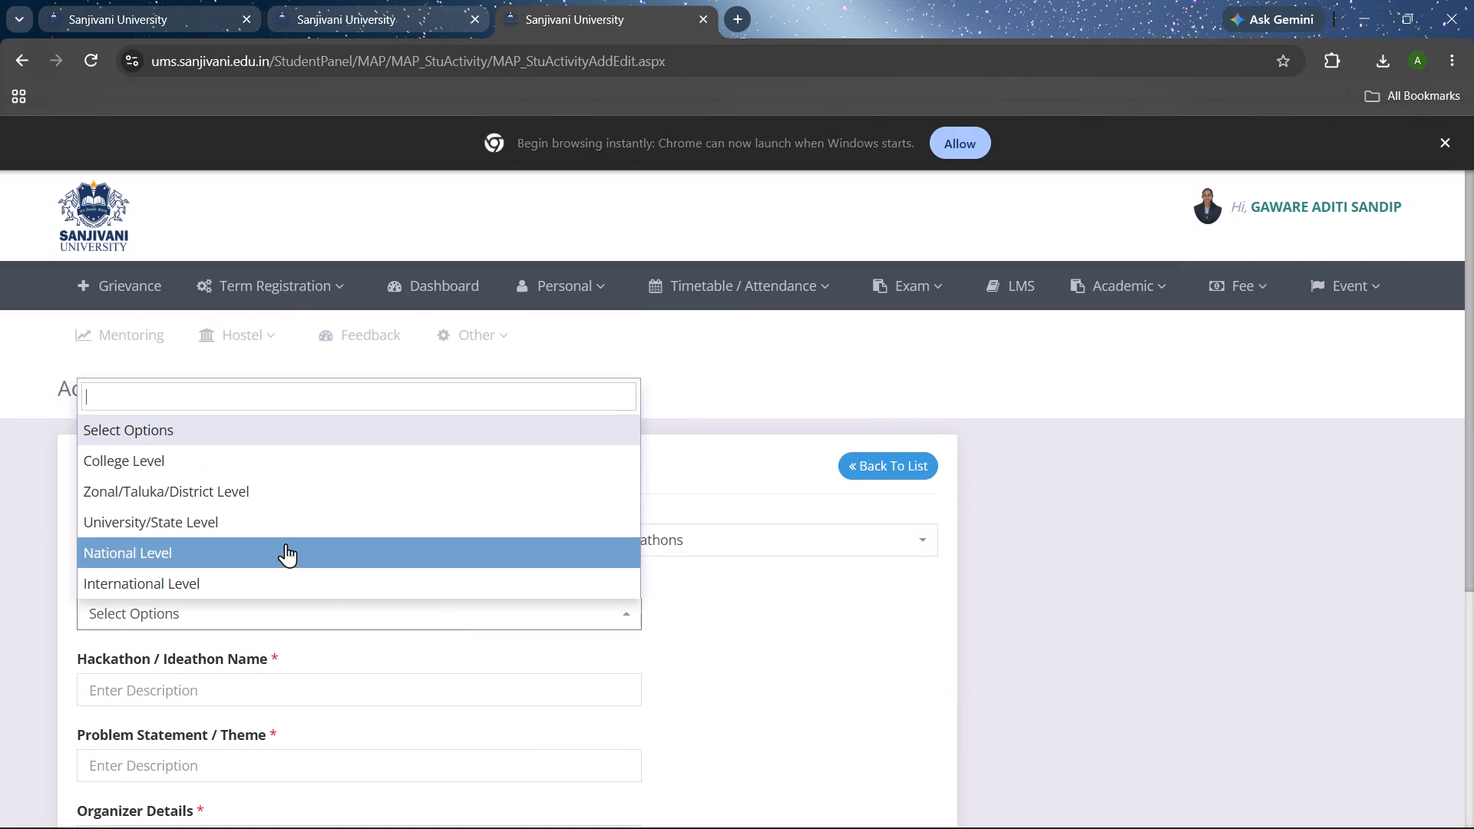
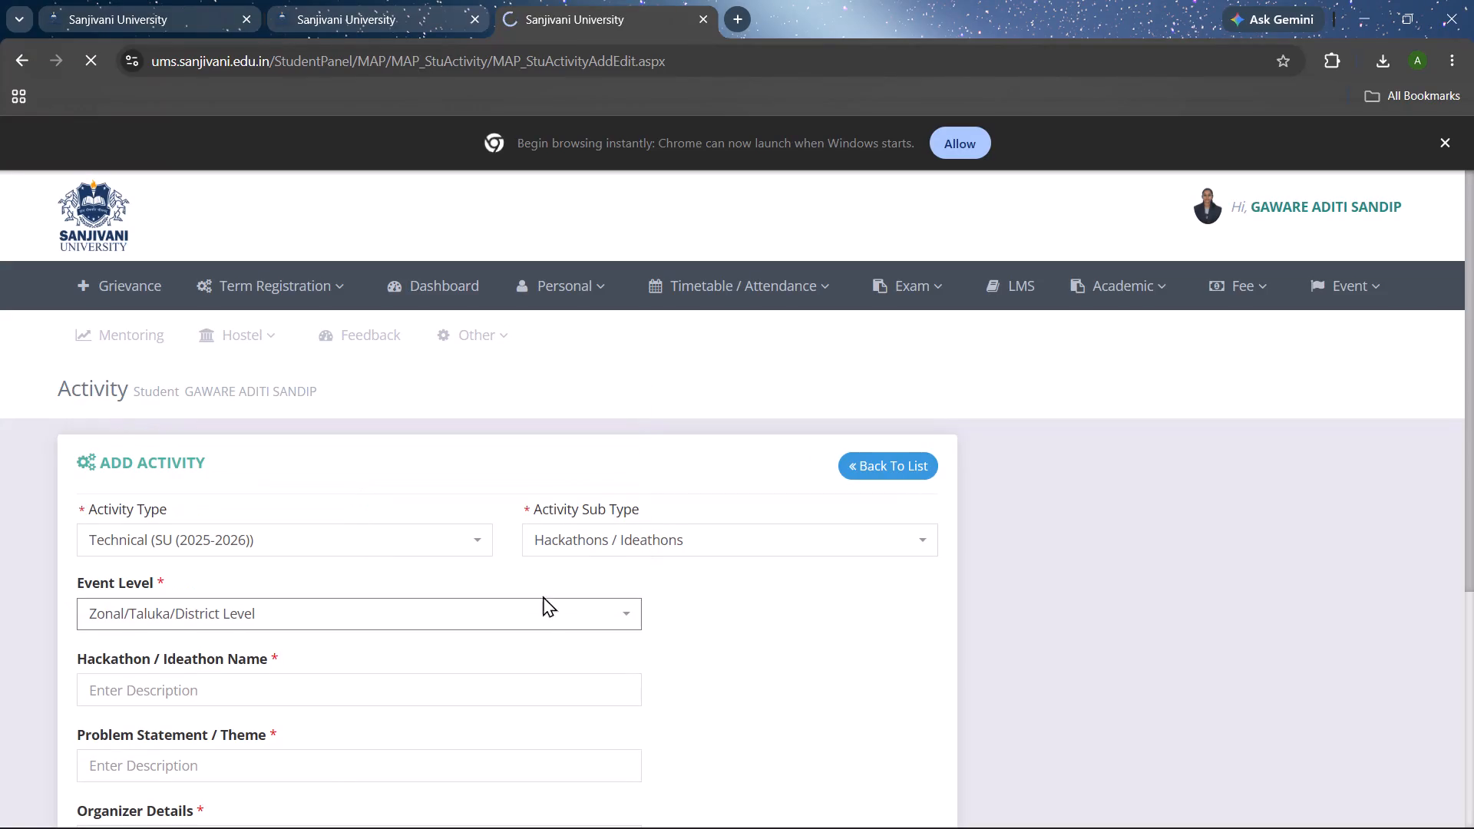
Enter DIPEX-2026 as the hackathon name and AGRICULTURAL TECHNOLOGY as its problem statement/theme.
{"action": "scroll", "coordinate": [854, 642], "scroll_direction": "down", "scroll_amount": 3}
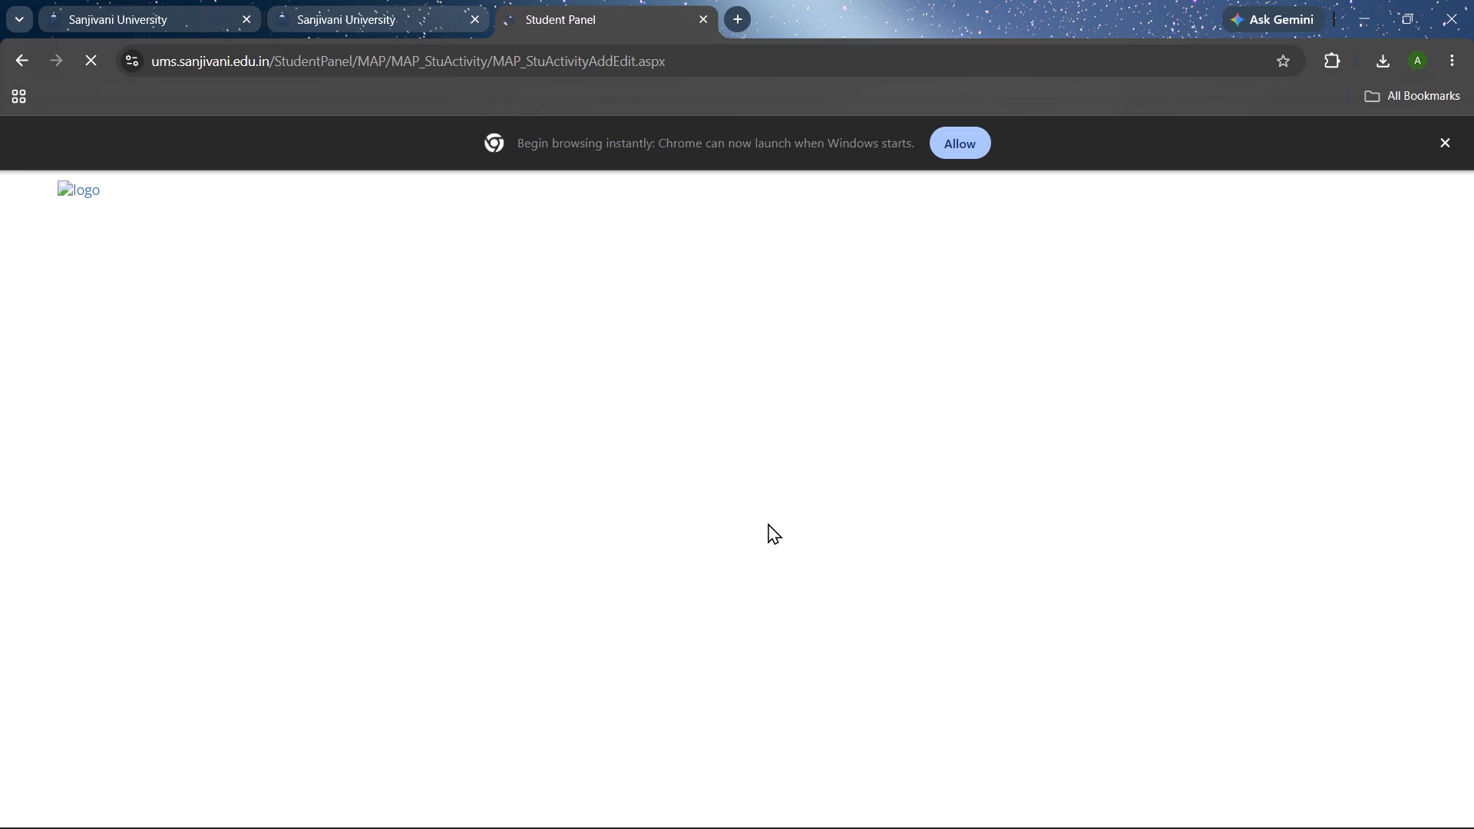
{"action": "scroll", "coordinate": [768, 523], "scroll_direction": "down", "scroll_amount": 1}
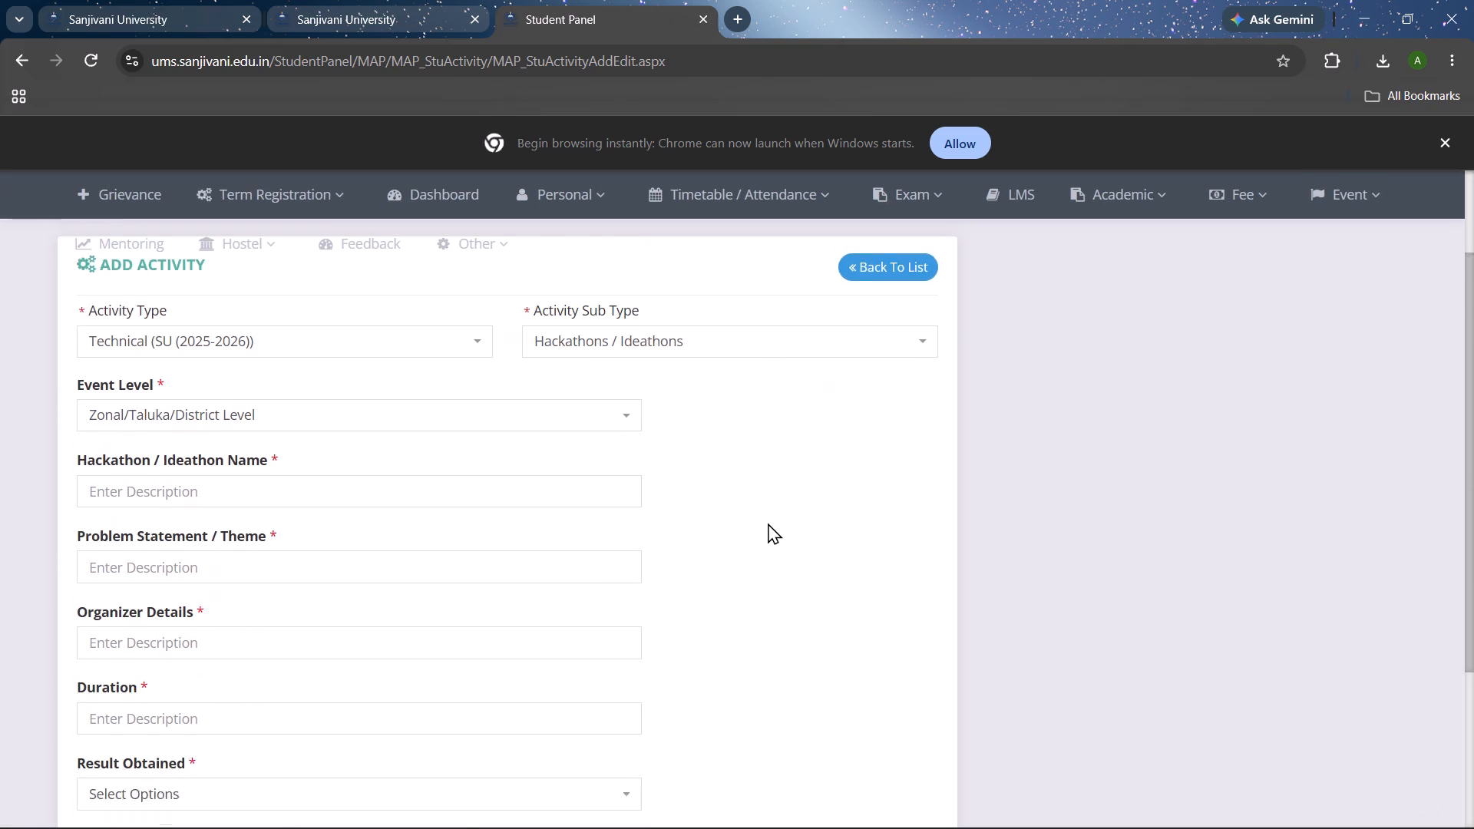
{"action": "scroll", "coordinate": [768, 523], "scroll_direction": "down", "scroll_amount": 1}
{"action": "left_click", "coordinate": [246, 452]}
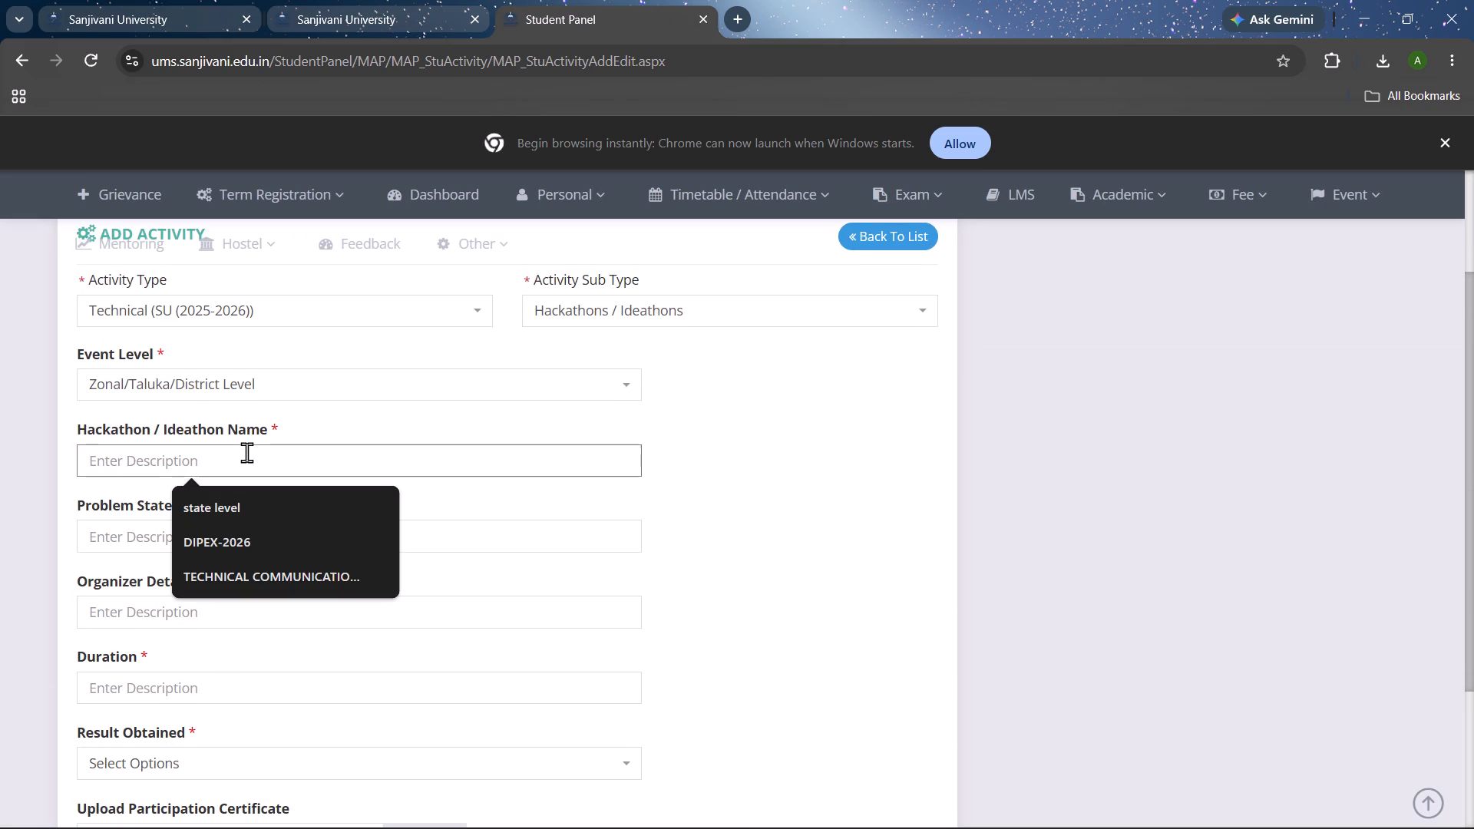
{"action": "left_click", "coordinate": [276, 538]}
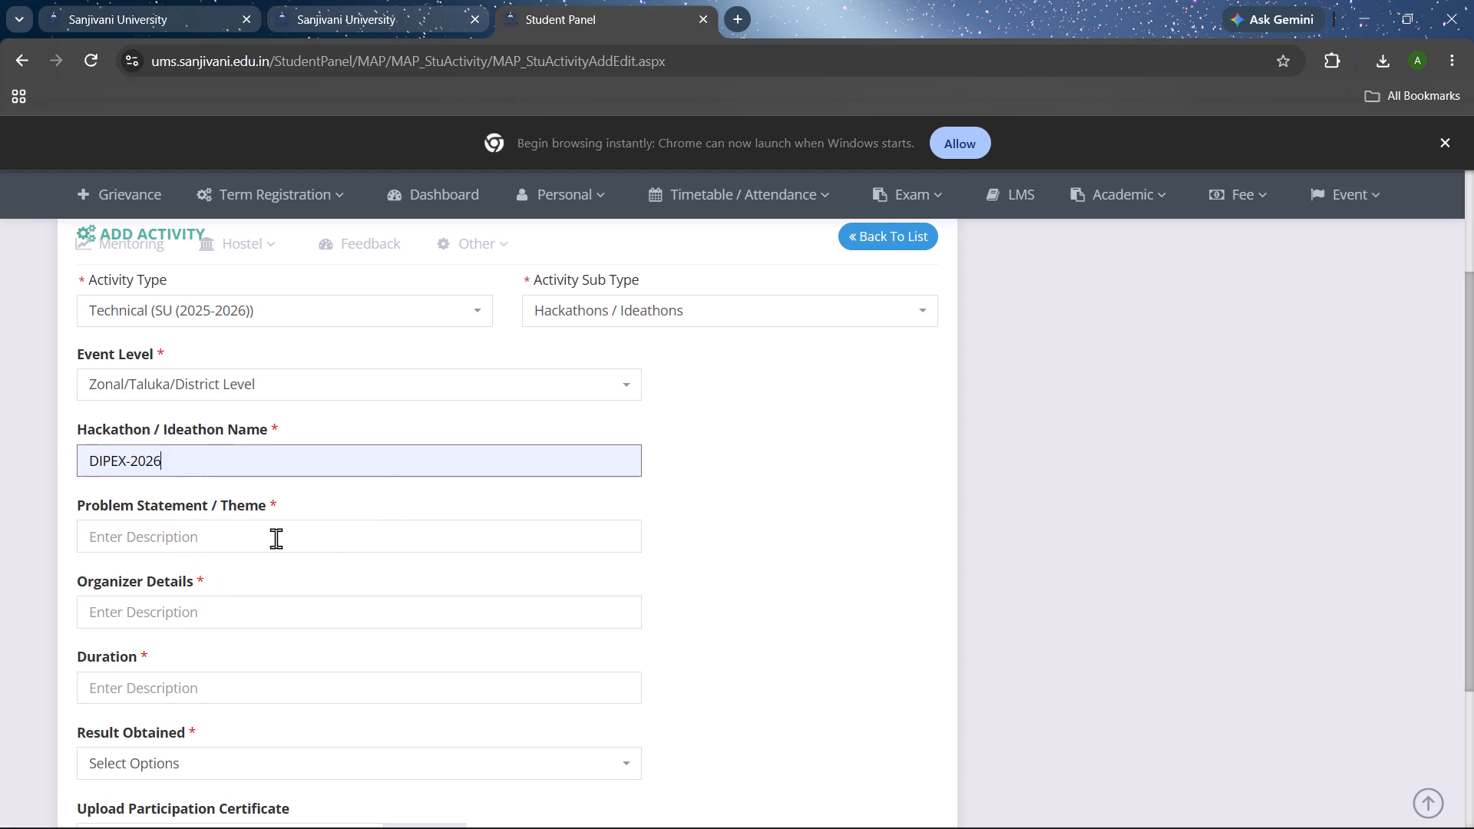
{"action": "left_click", "coordinate": [226, 537]}
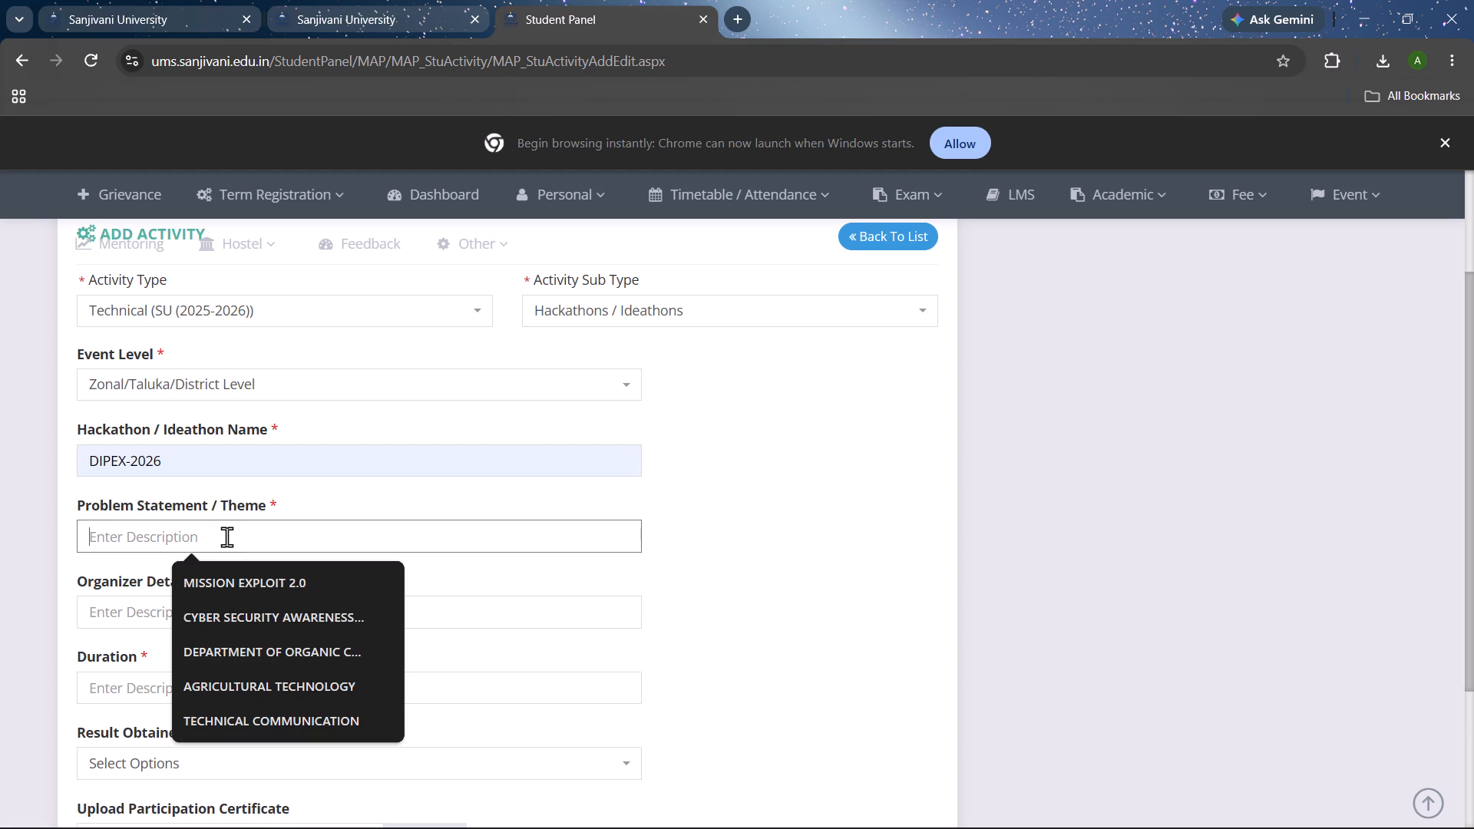
{"action": "left_click", "coordinate": [301, 678]}
Fill in the organizer details as SANJIVANI UNIVERSITY,KOPARGOAN and the duration as 8.
{"action": "left_click", "coordinate": [231, 605]}
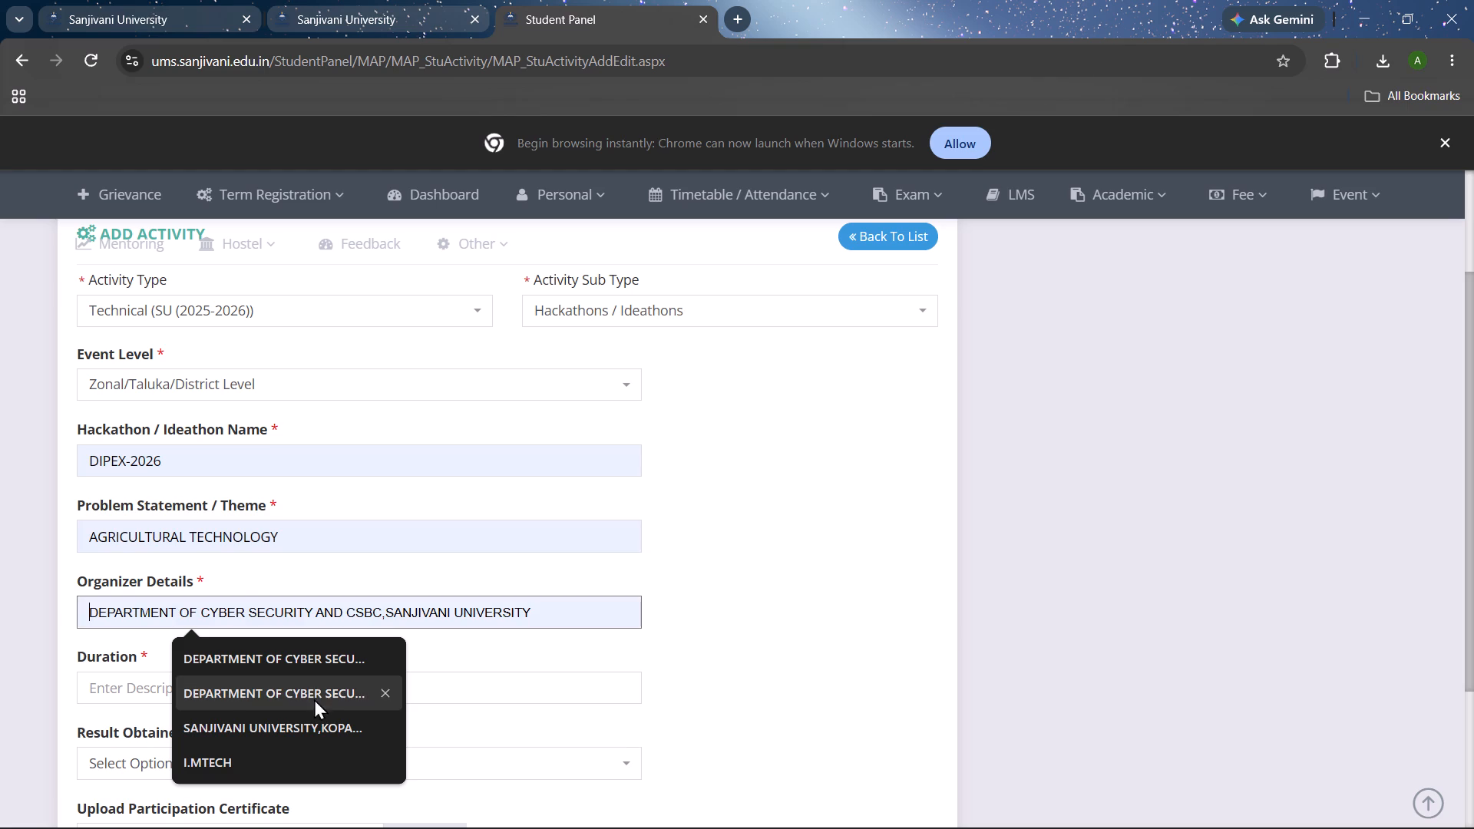
{"action": "left_click", "coordinate": [312, 727]}
{"action": "scroll", "coordinate": [815, 595], "scroll_direction": "down", "scroll_amount": 1}
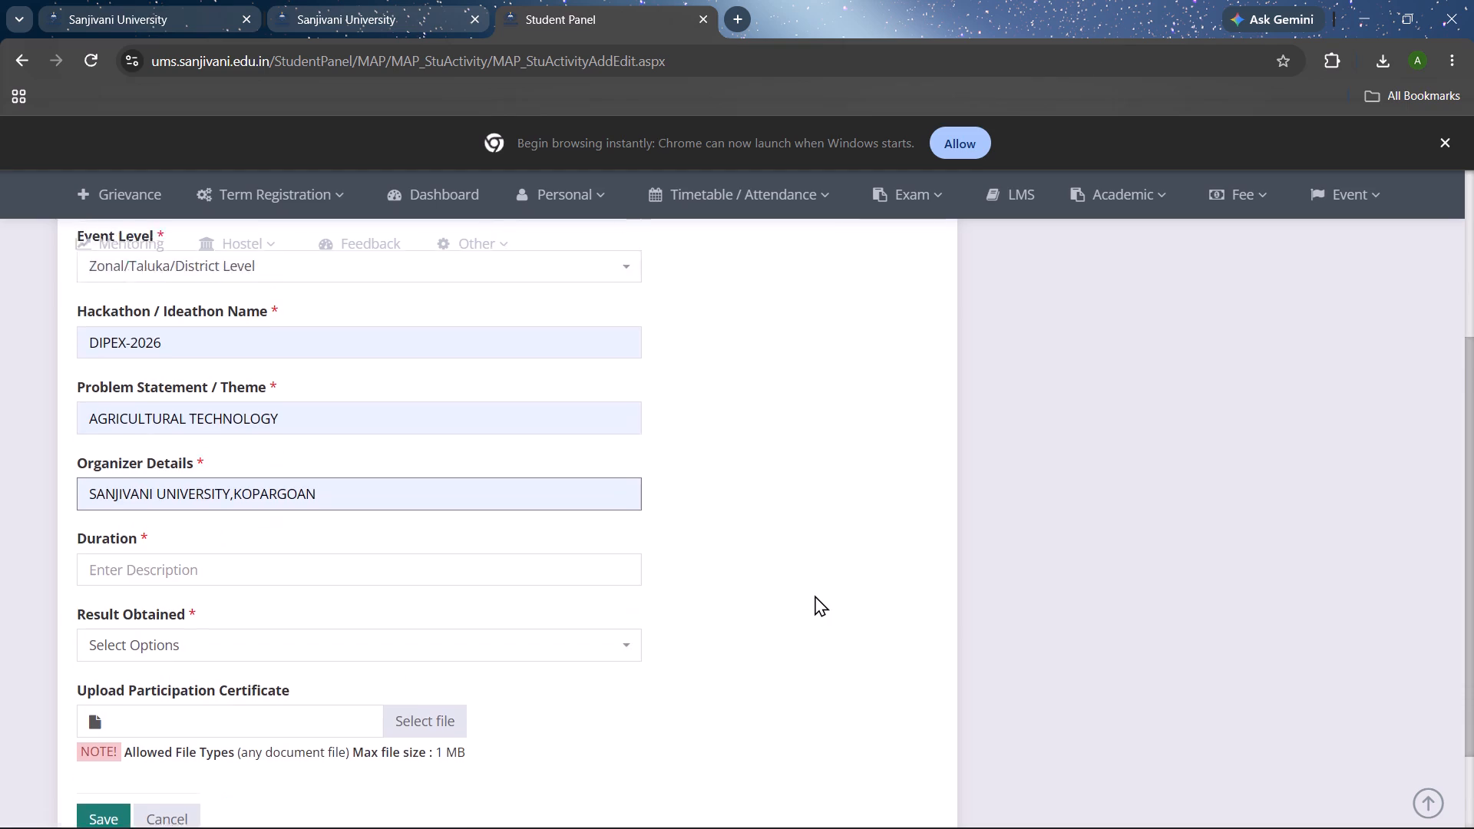
{"action": "scroll", "coordinate": [815, 595], "scroll_direction": "down", "scroll_amount": 1}
{"action": "left_click", "coordinate": [593, 510]}
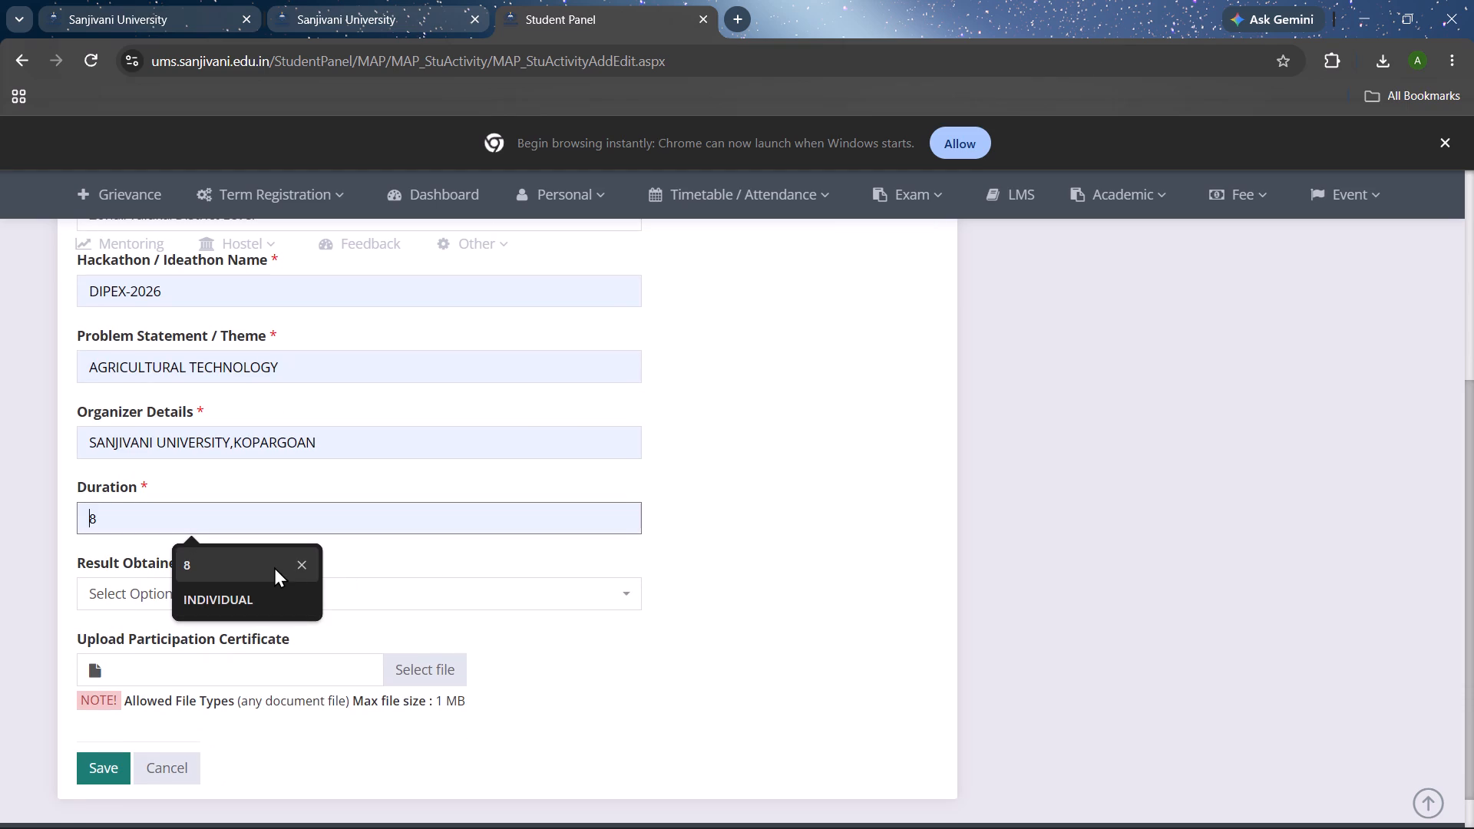
{"action": "left_click", "coordinate": [205, 553]}
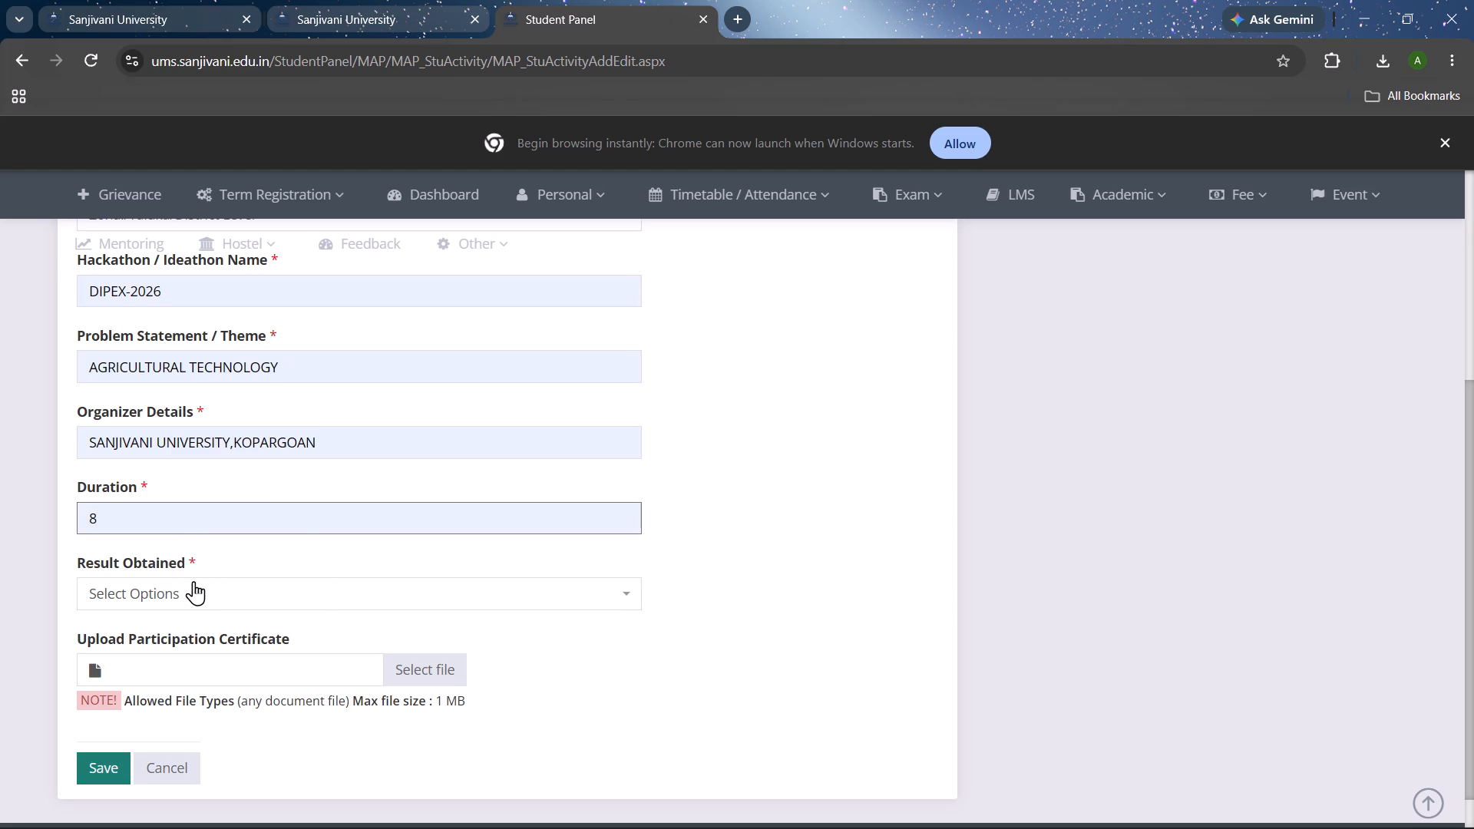
Set the result obtained for the hackathon to Participation.
{"action": "left_click", "coordinate": [193, 589]}
{"action": "left_click", "coordinate": [167, 718]}
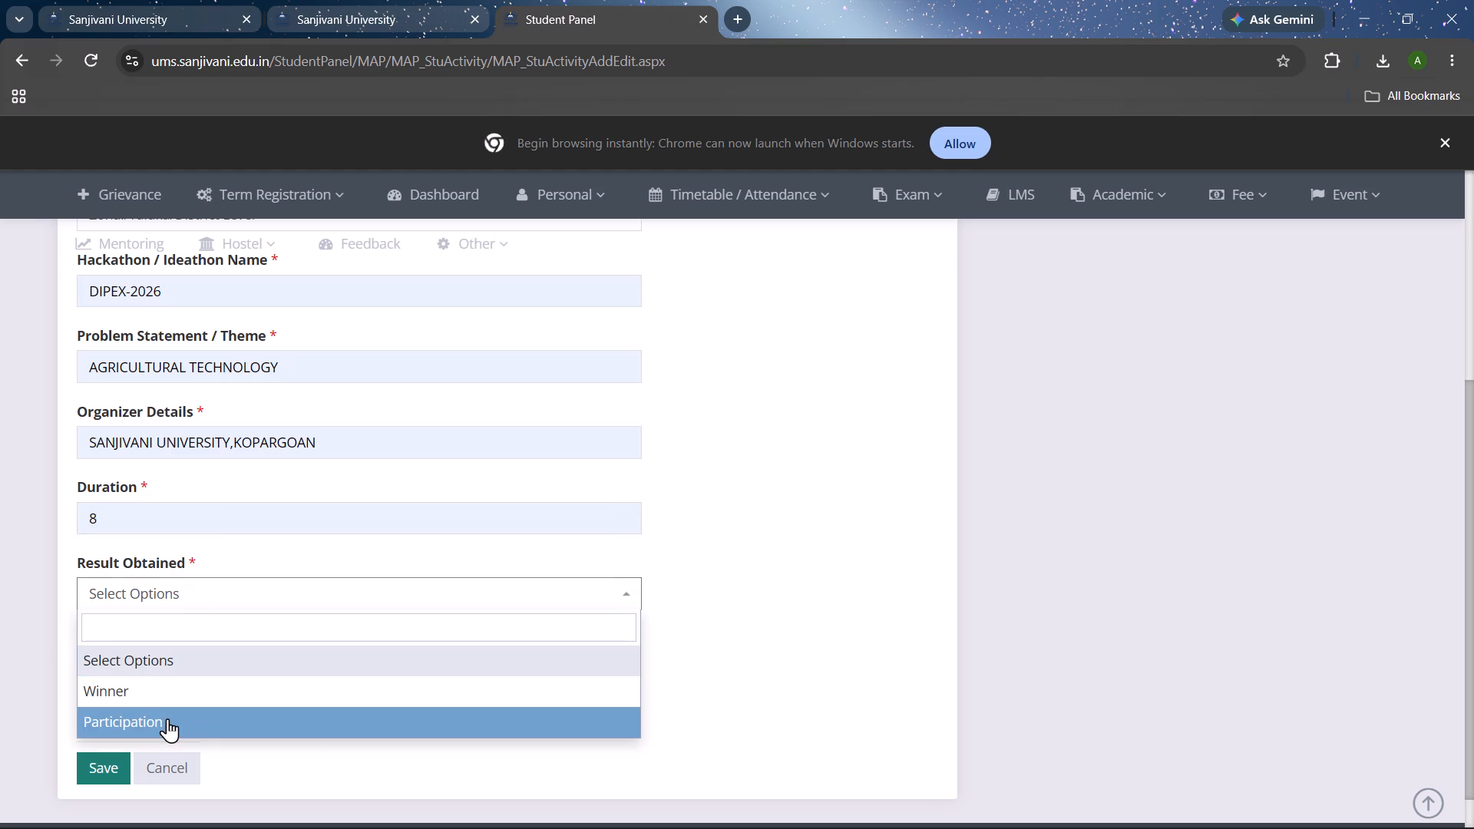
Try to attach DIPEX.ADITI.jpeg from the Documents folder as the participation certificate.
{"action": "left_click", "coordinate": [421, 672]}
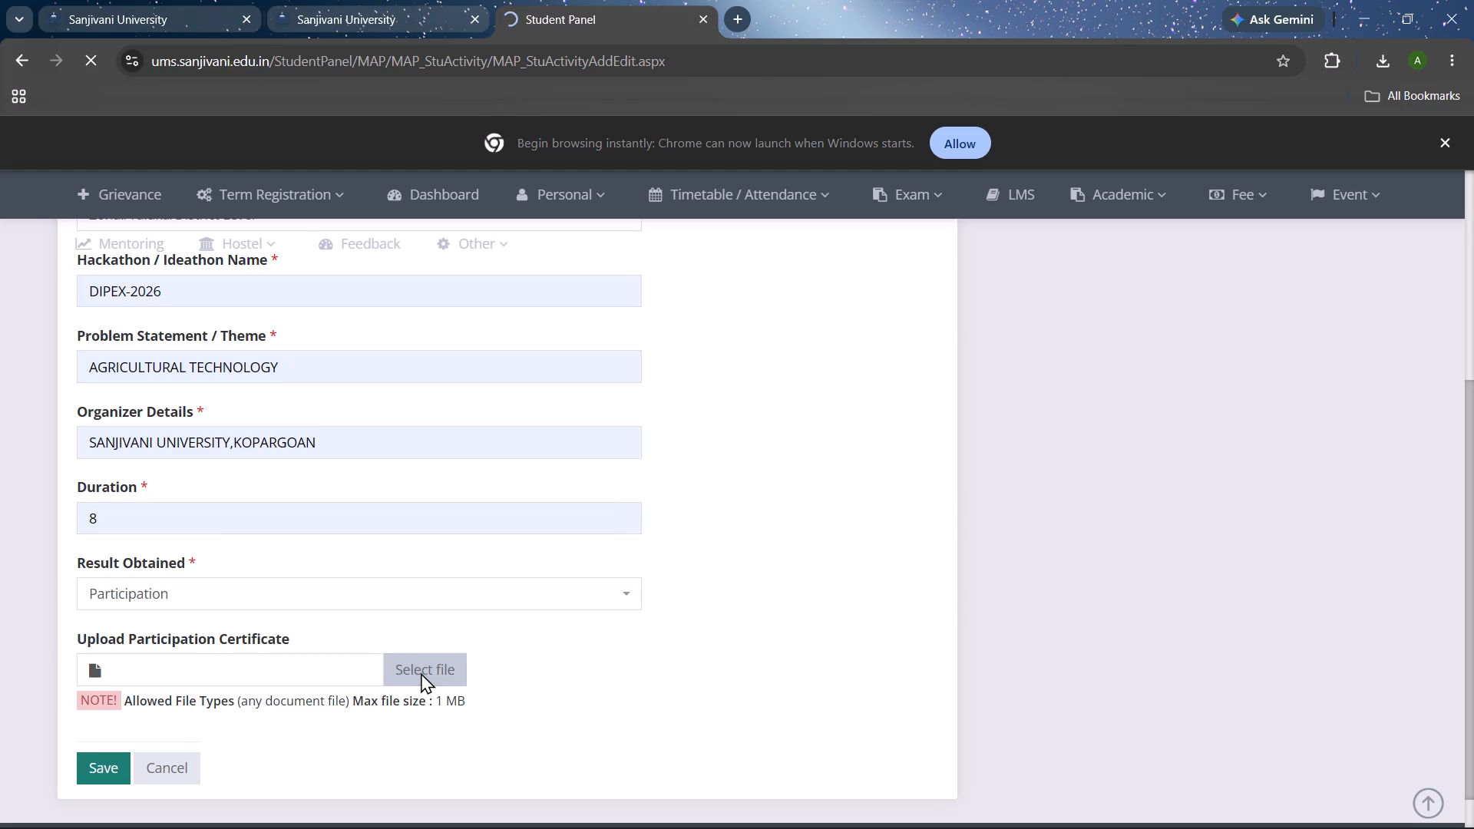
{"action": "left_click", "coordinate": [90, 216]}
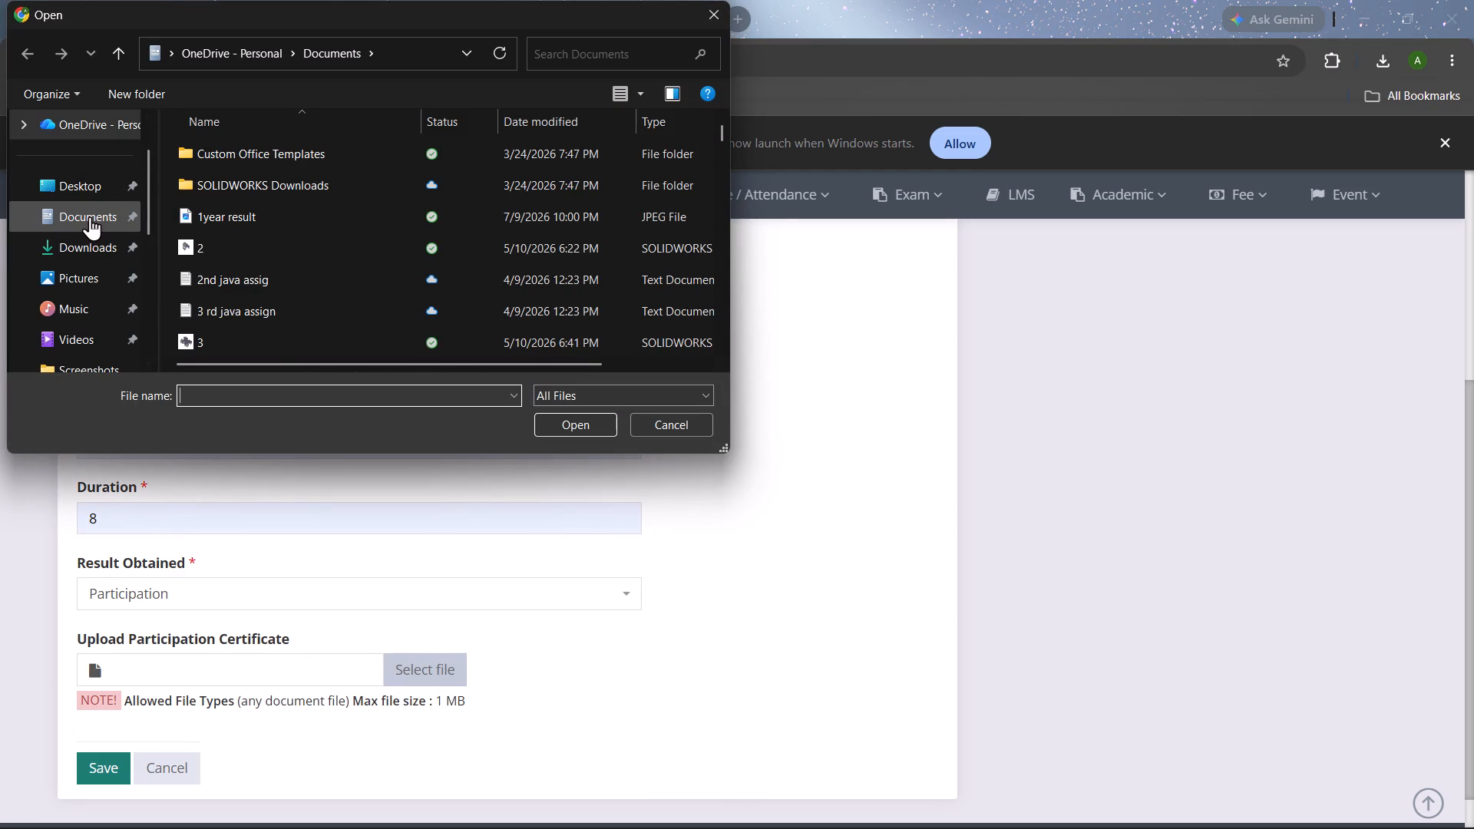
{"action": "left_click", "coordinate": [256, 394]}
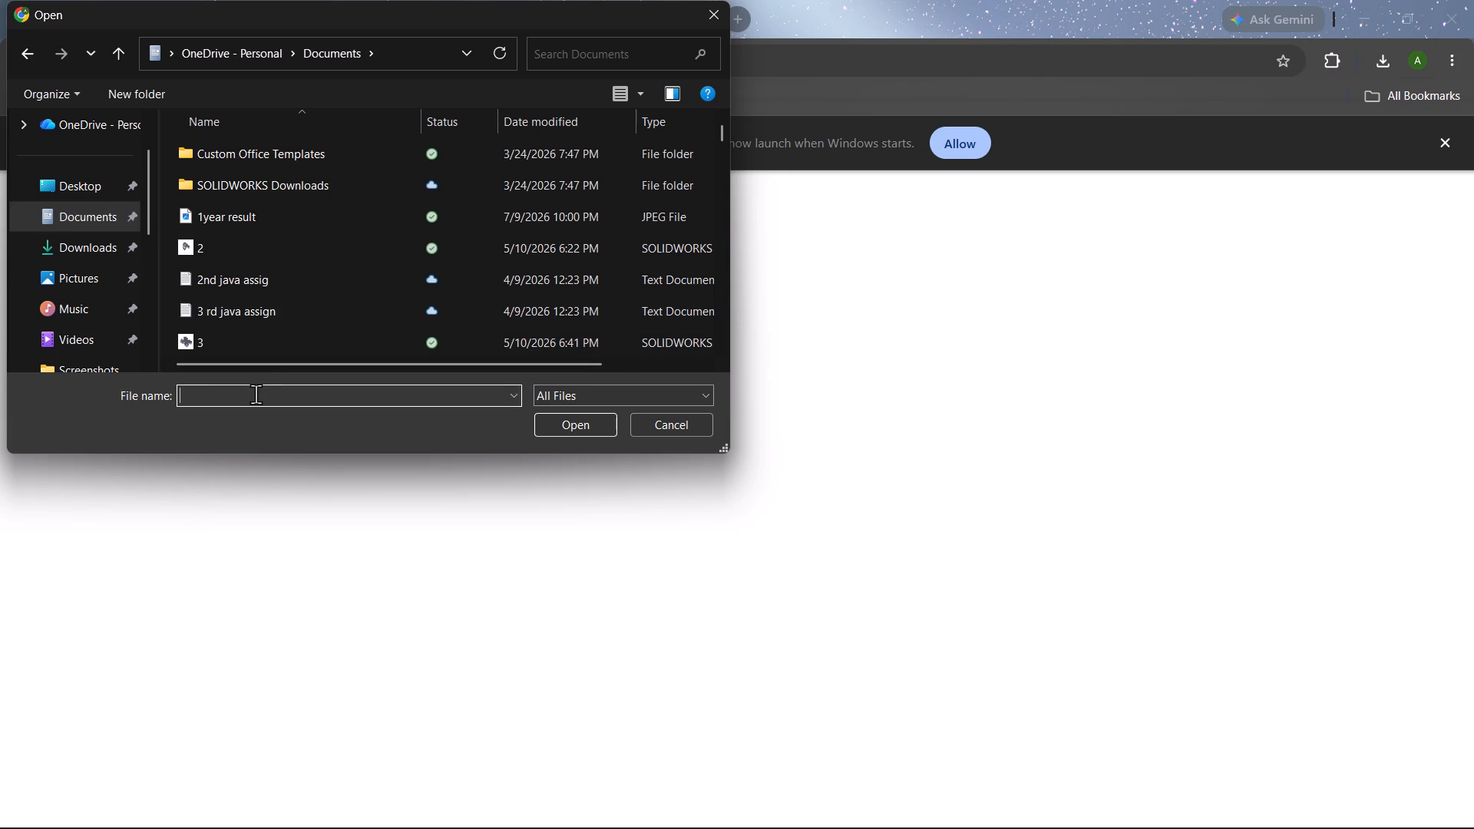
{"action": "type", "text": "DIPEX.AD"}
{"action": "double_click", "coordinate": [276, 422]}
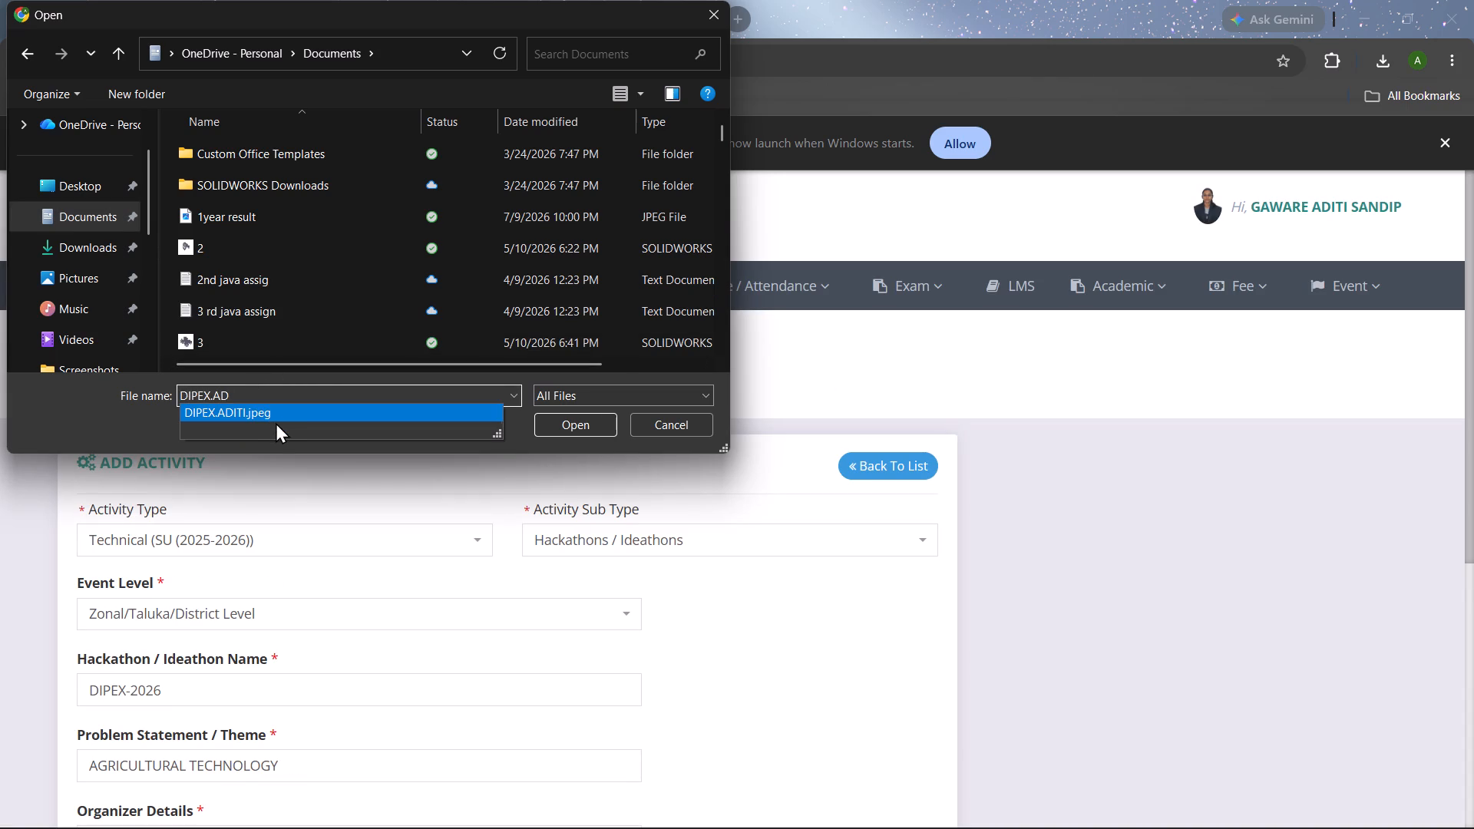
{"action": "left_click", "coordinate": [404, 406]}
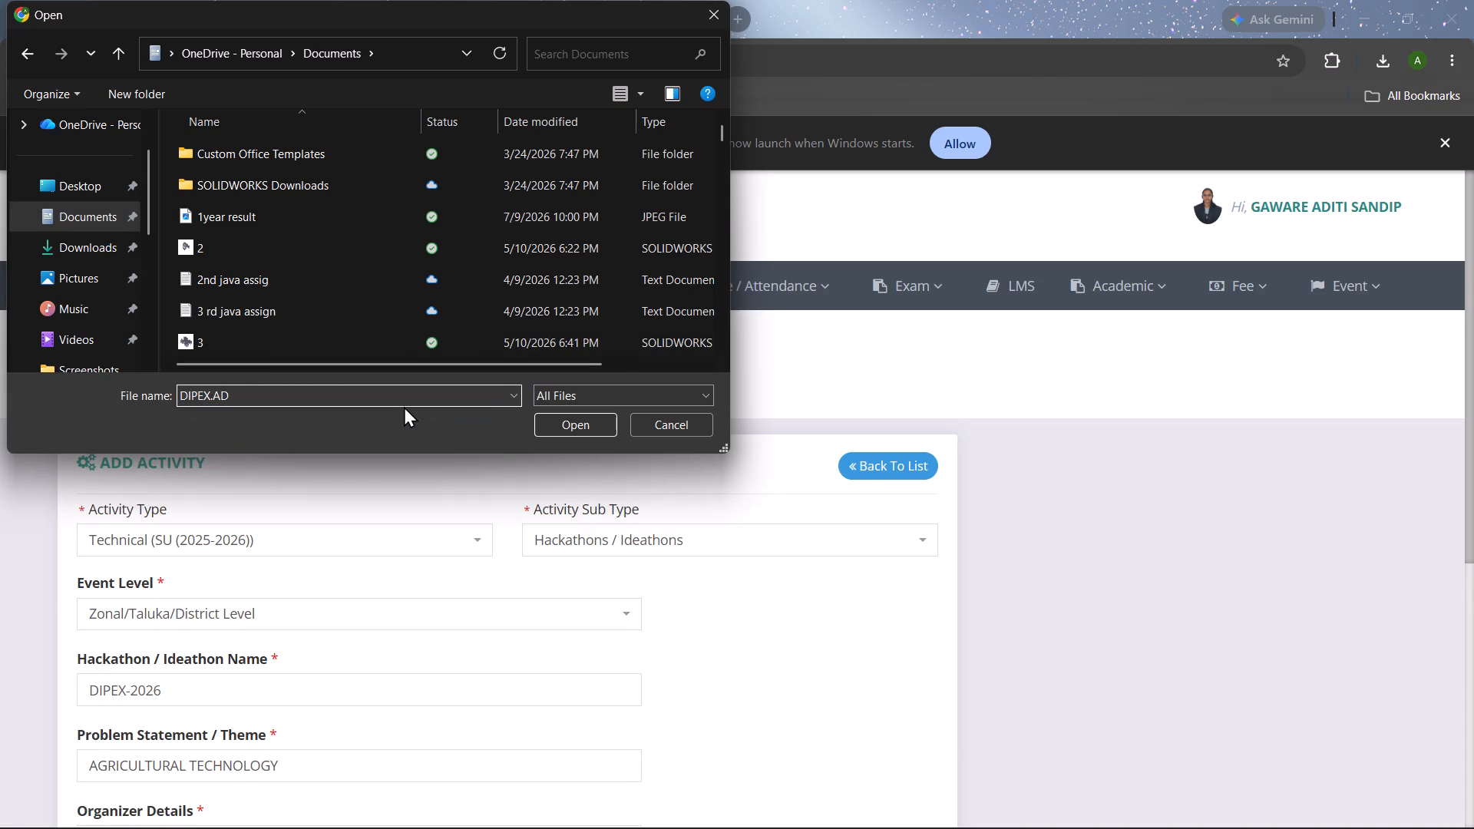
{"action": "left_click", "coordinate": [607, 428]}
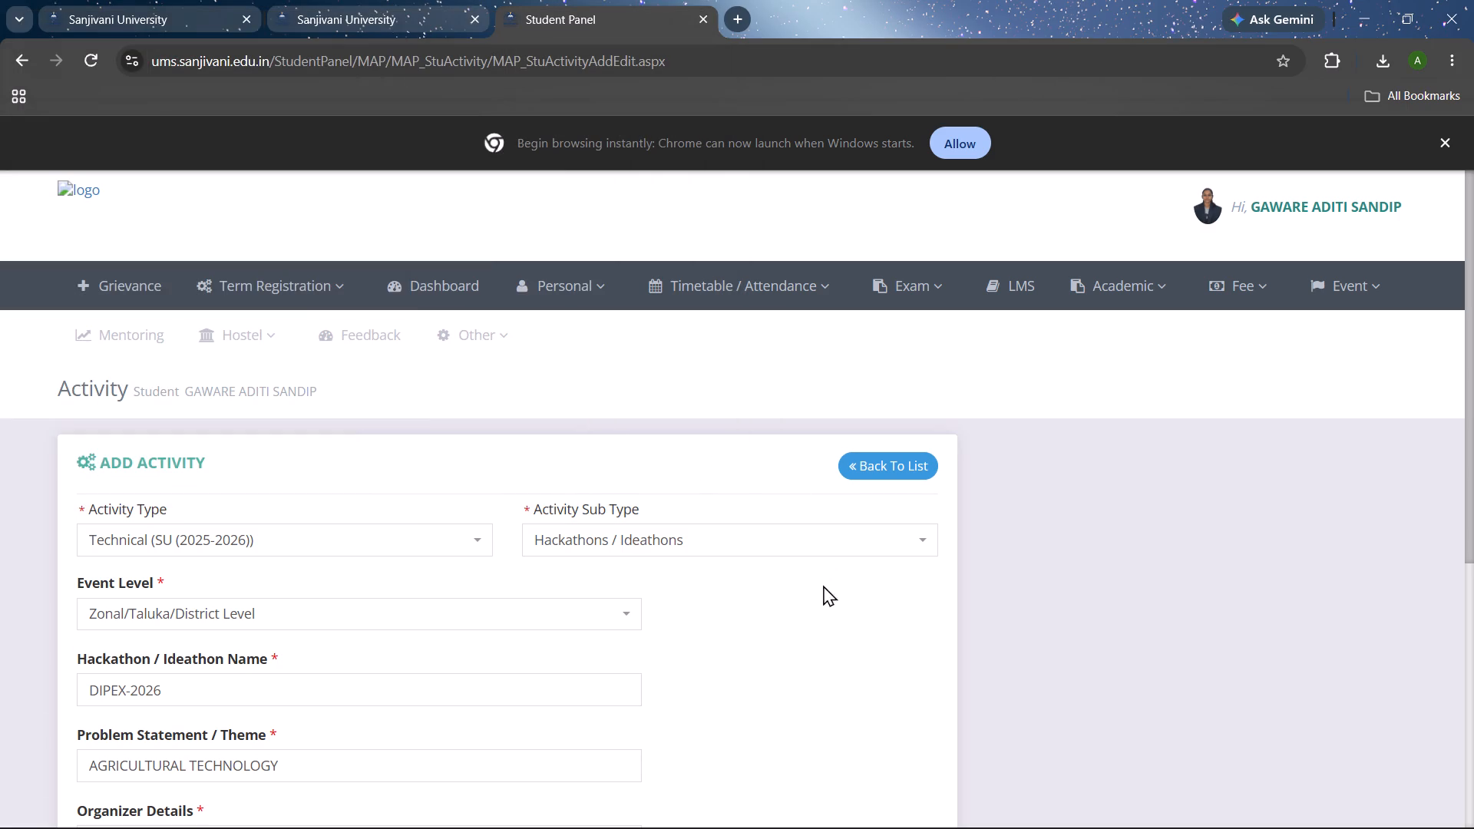
Choose DIPEX.ADITI.jpeg from the Documents folder as the participation certificate to upload.
{"action": "scroll", "coordinate": [788, 607], "scroll_direction": "down", "scroll_amount": 4}
{"action": "left_click", "coordinate": [411, 629]}
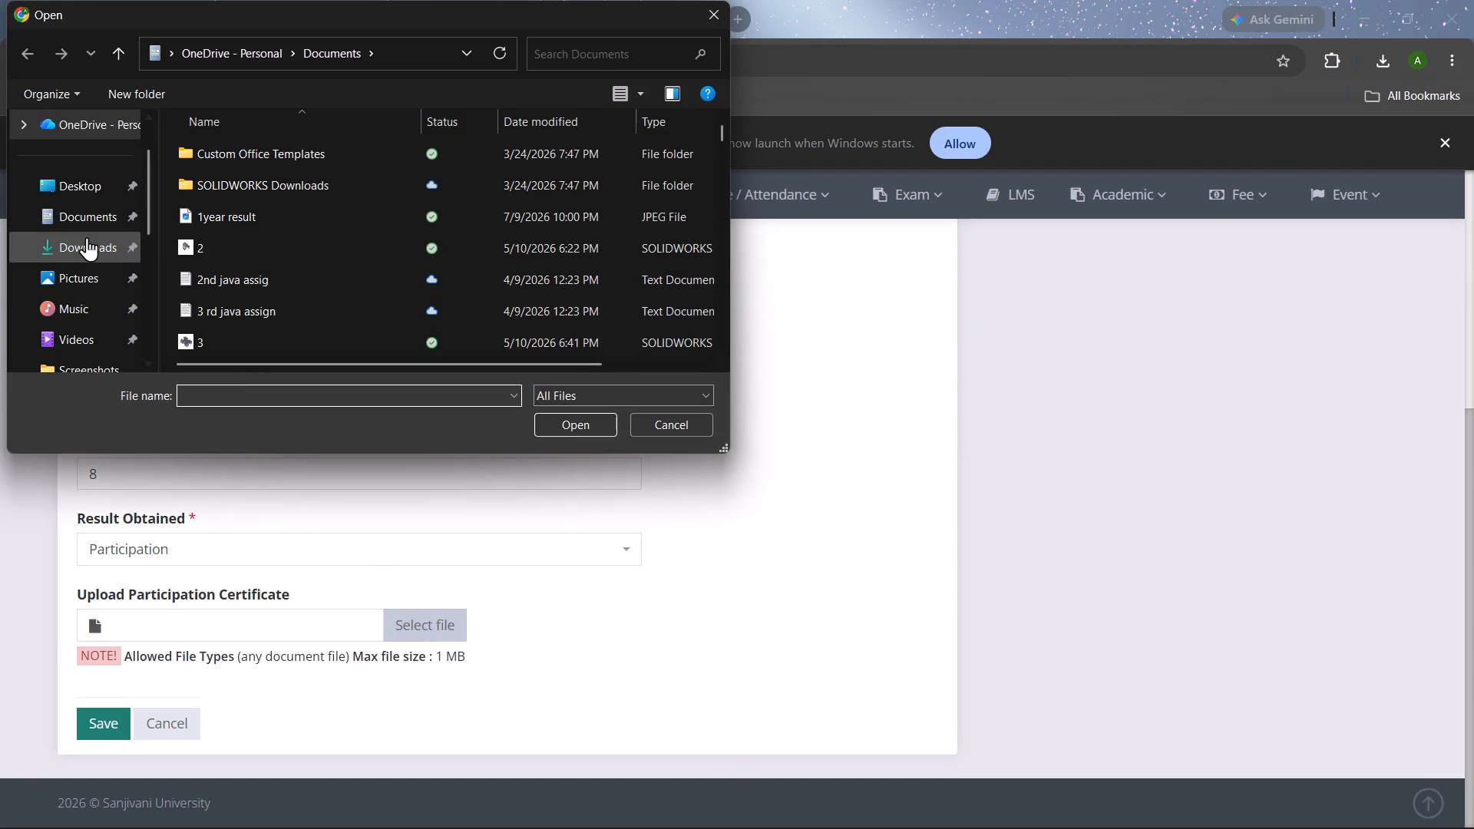
{"action": "left_click", "coordinate": [87, 237]}
{"action": "left_click", "coordinate": [95, 213]}
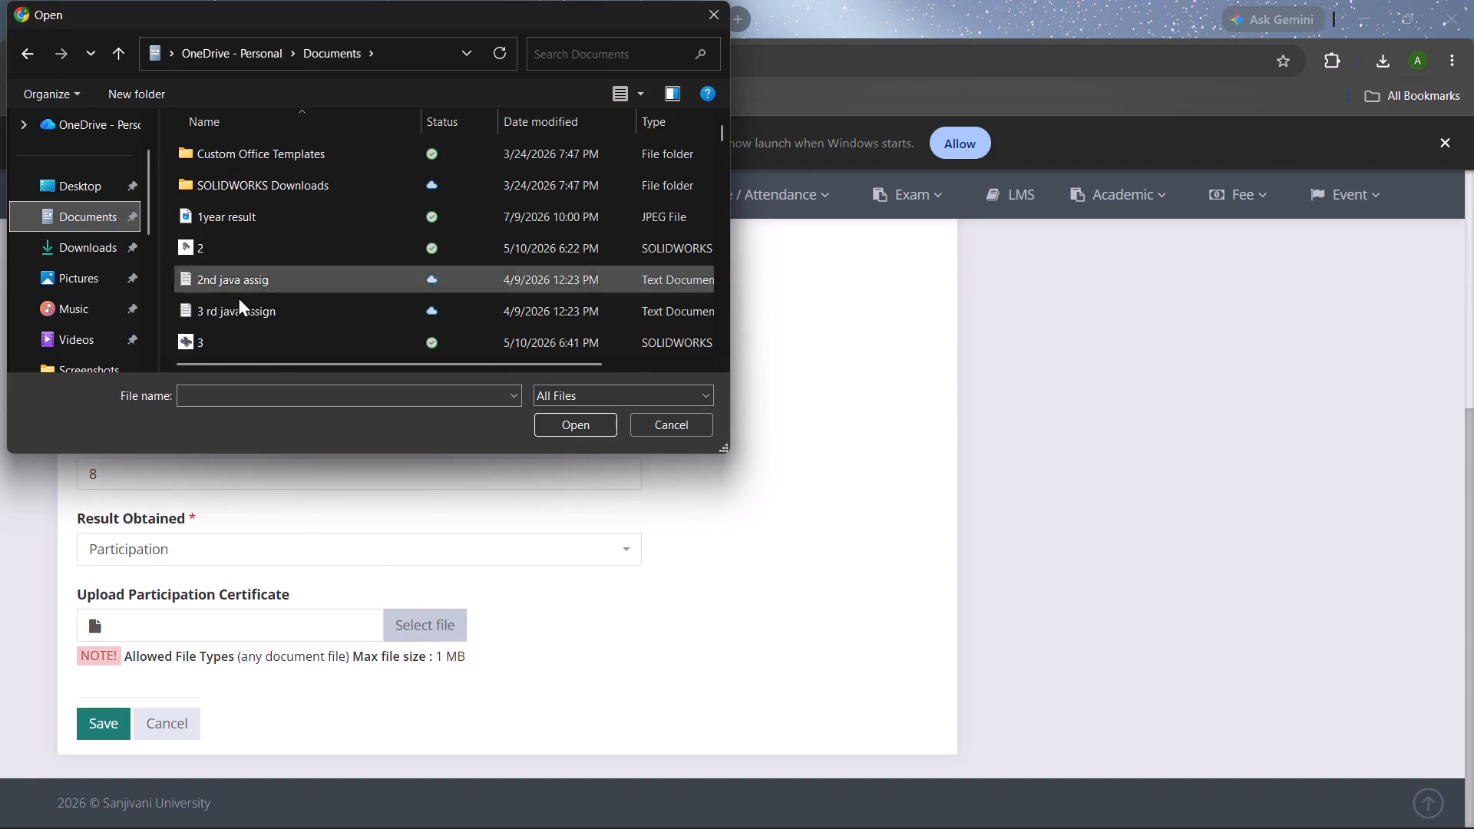
{"action": "left_click", "coordinate": [260, 392]}
{"action": "type", "text": "DI"}
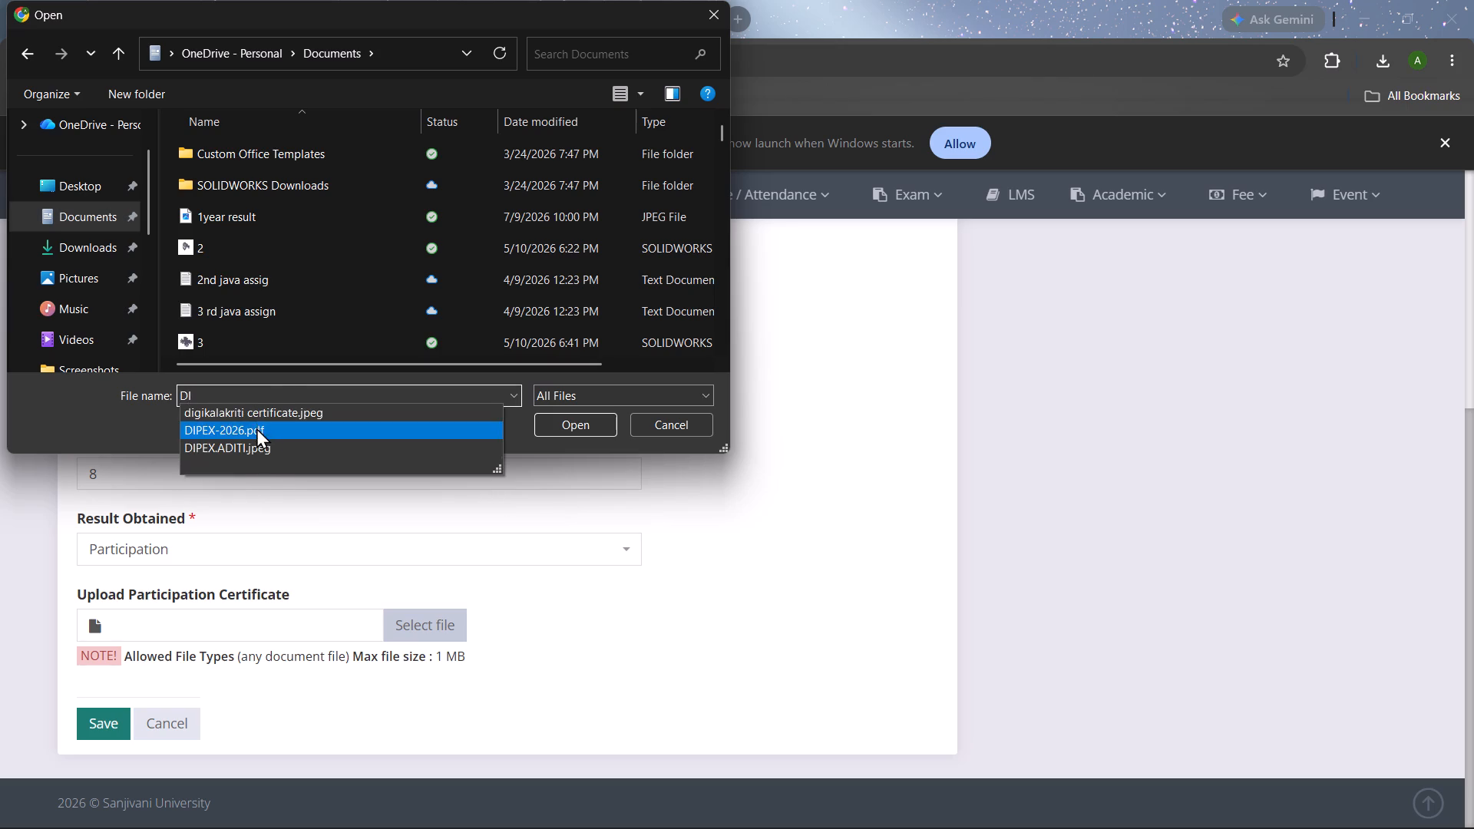
{"action": "double_click", "coordinate": [261, 456]}
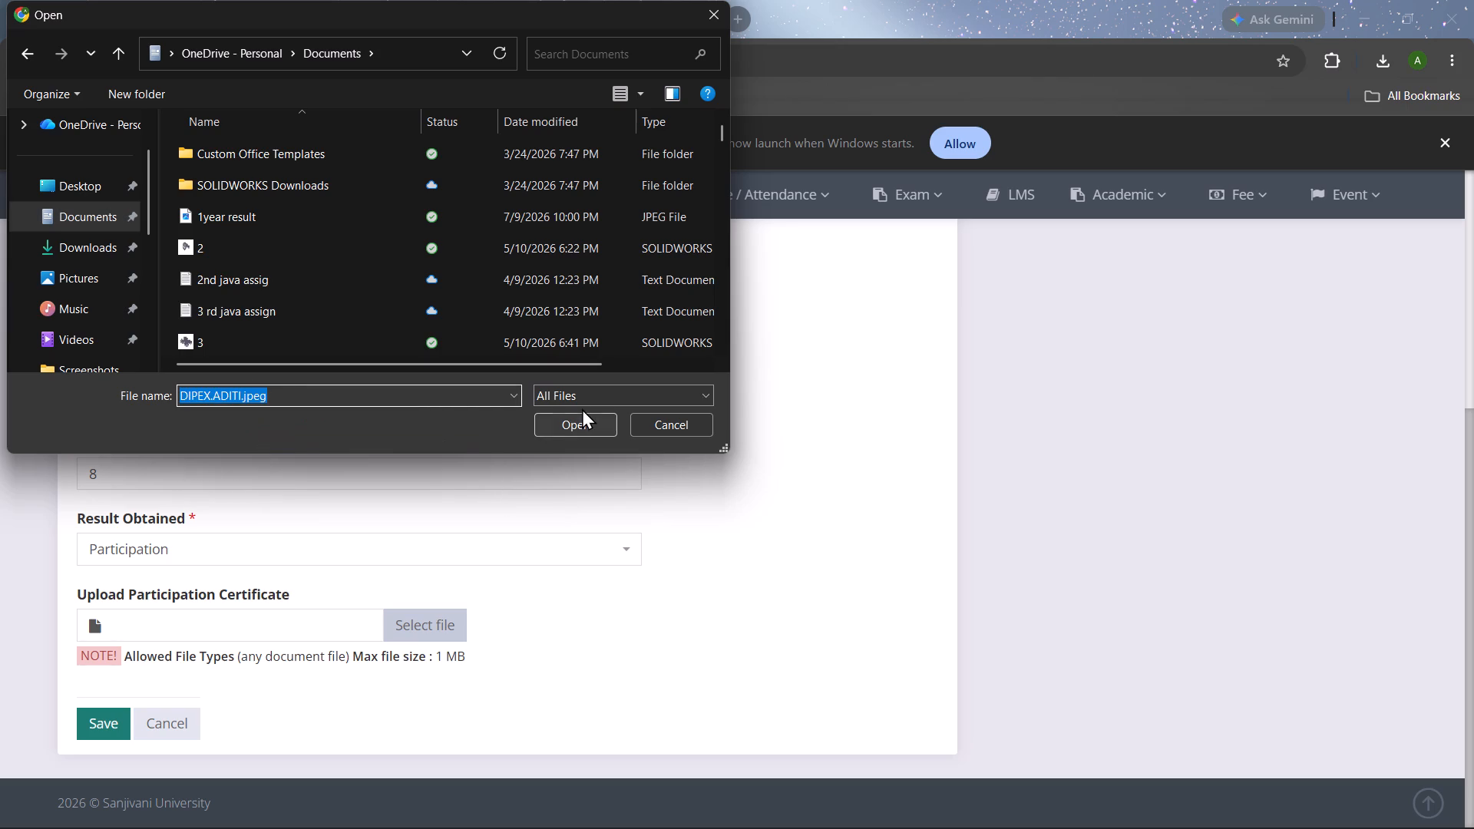
Attach DIPEX.ADITI.jpeg as the participation certificate and save the DIPEX hackathon activity entry.
{"action": "left_click", "coordinate": [583, 408]}
{"action": "left_click", "coordinate": [584, 410]}
{"action": "left_click", "coordinate": [590, 415]}
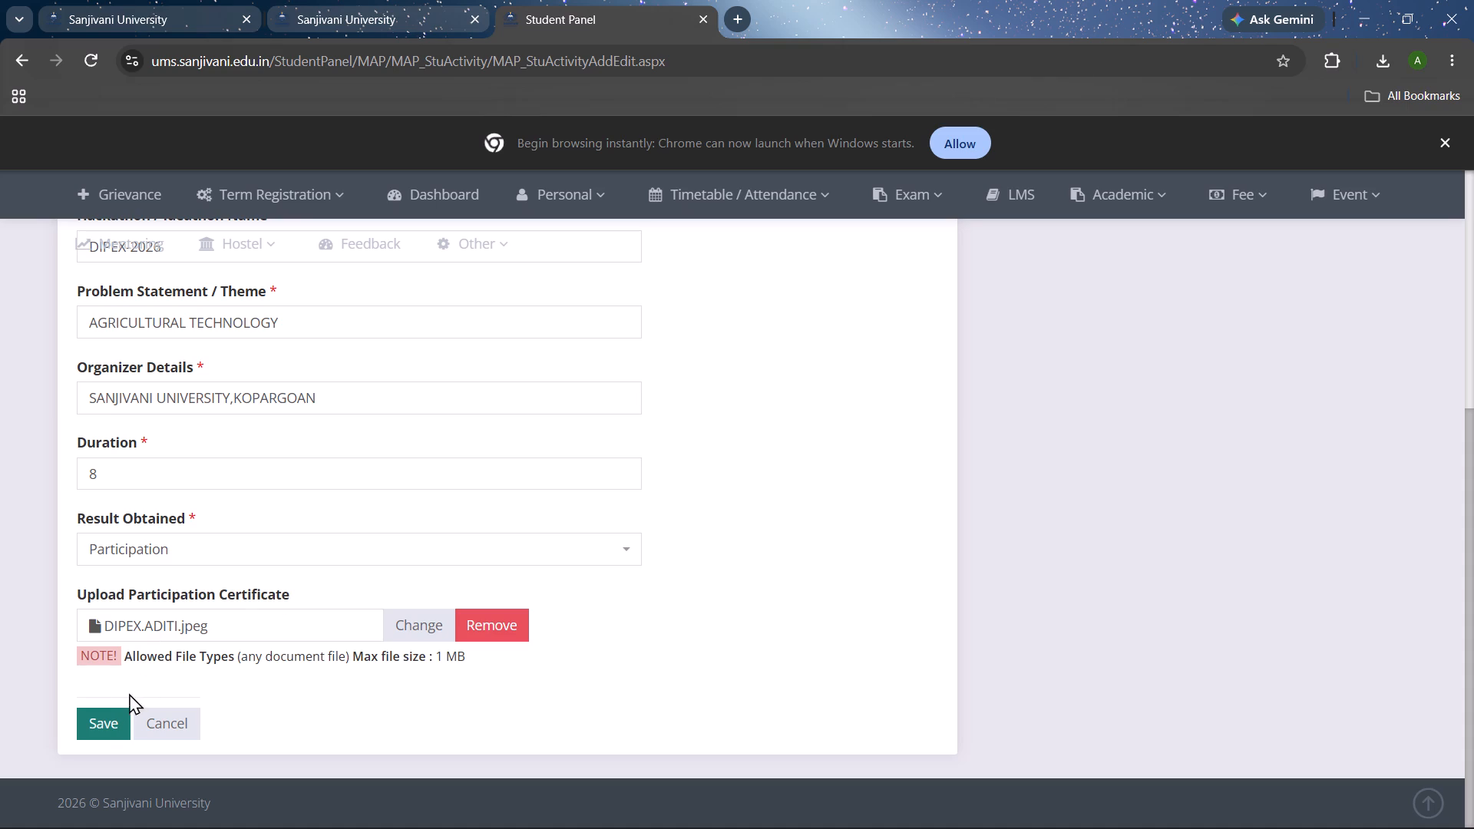
{"action": "left_click", "coordinate": [97, 728]}
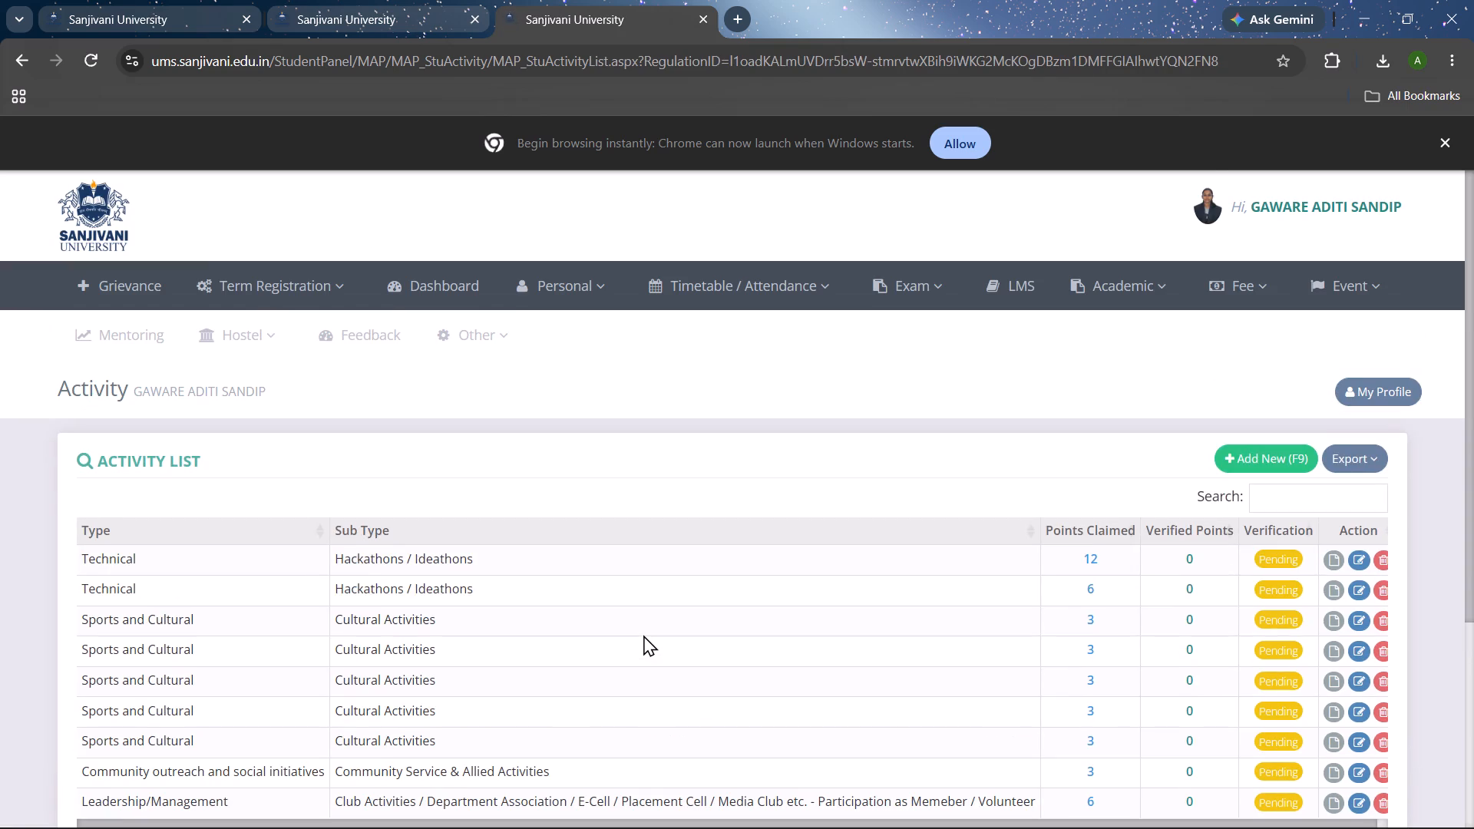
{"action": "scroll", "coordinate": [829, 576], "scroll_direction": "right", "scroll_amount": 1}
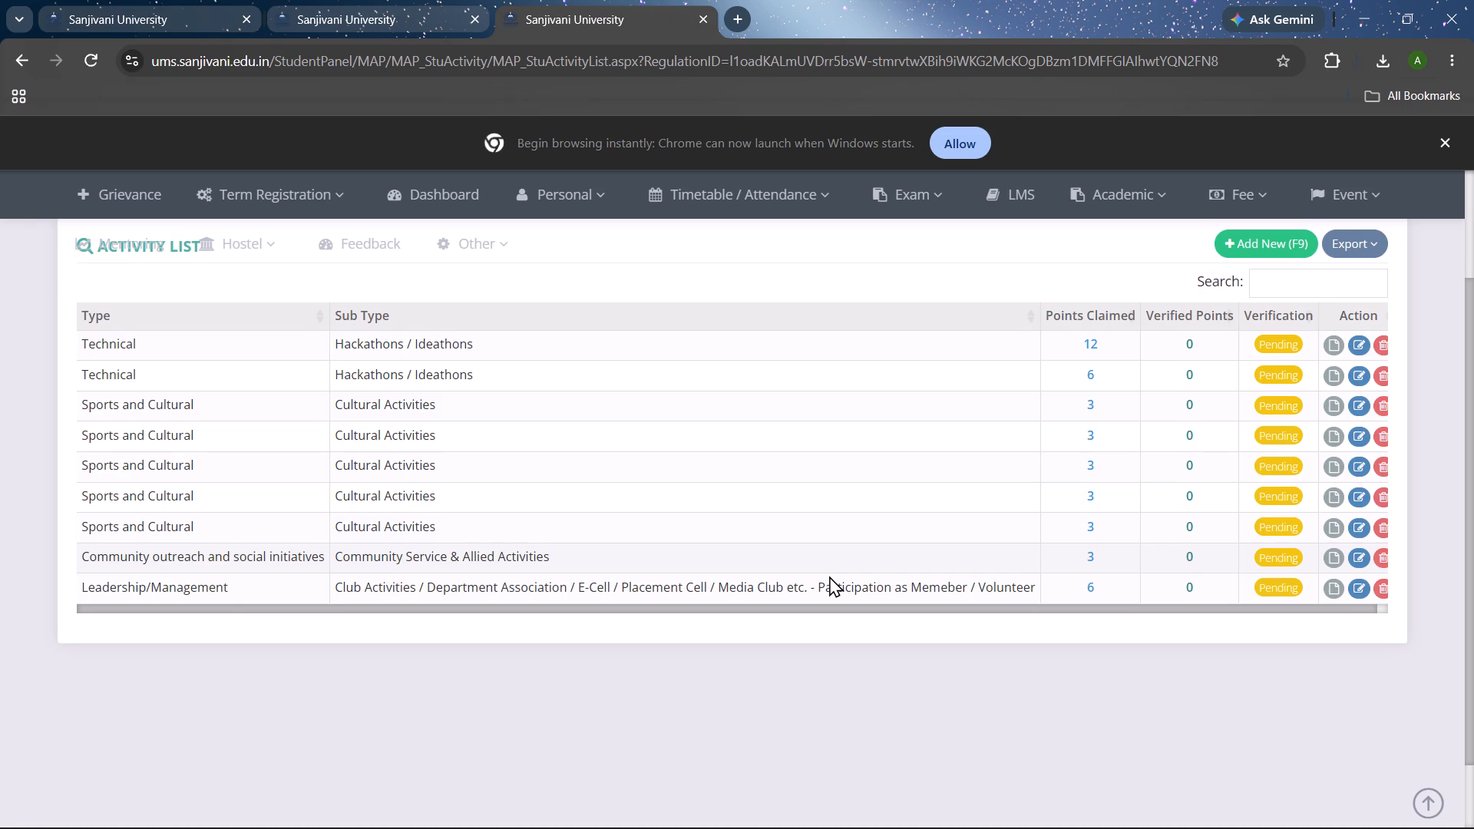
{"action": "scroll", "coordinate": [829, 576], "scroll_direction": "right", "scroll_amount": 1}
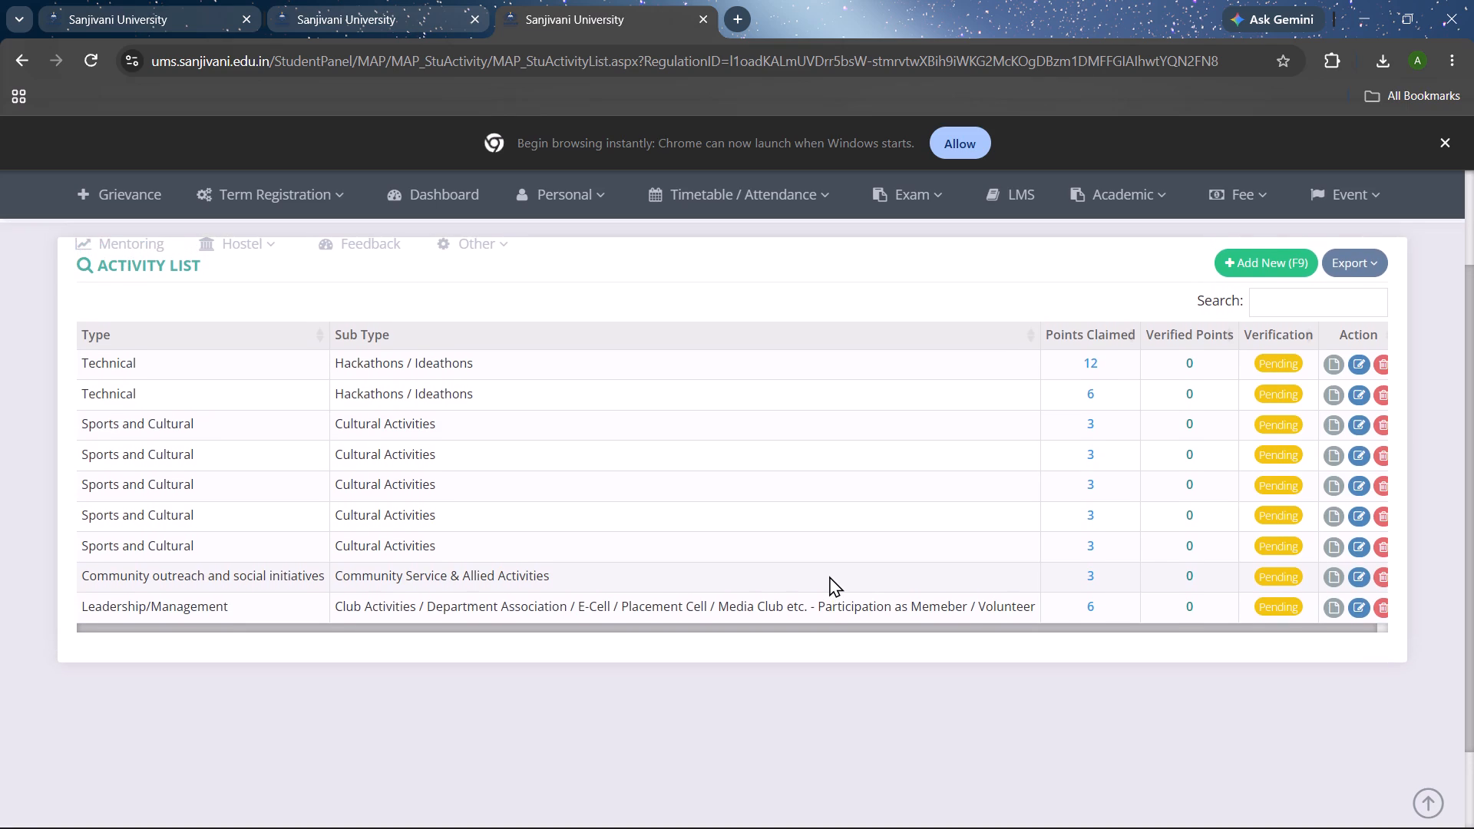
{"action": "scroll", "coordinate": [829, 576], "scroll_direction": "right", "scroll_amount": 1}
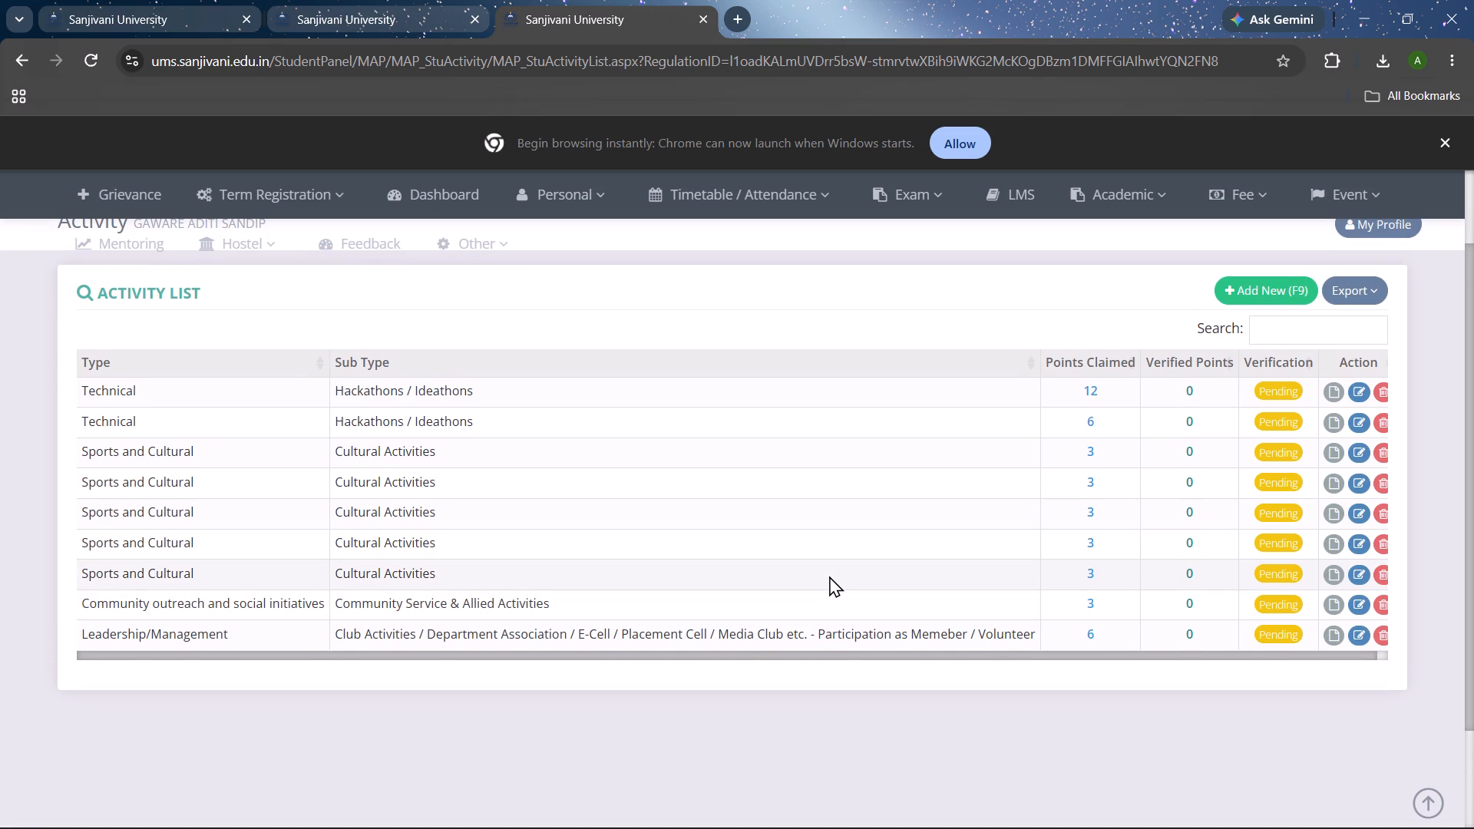
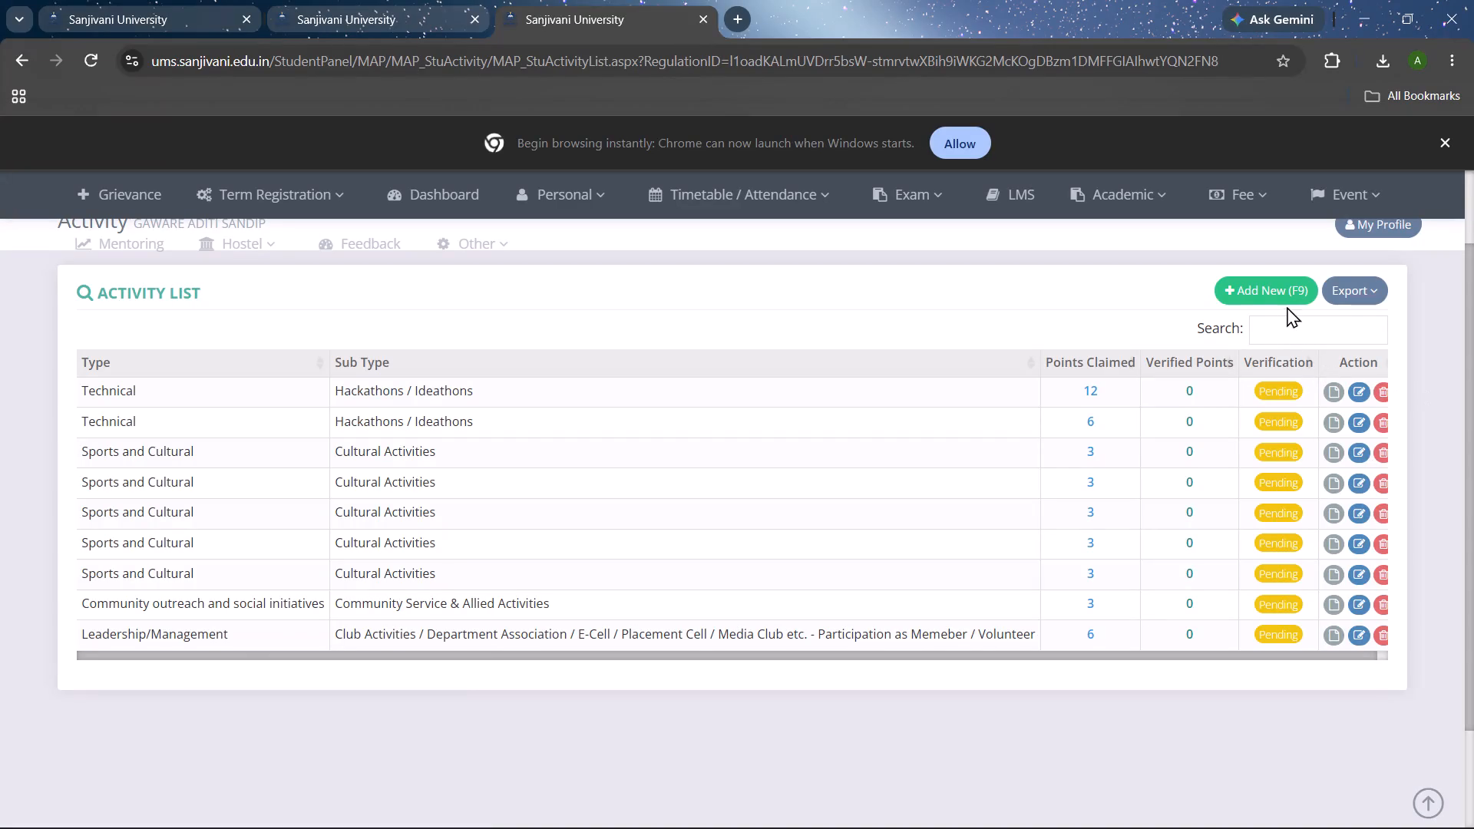
Start a new activity entry and open the Activity Type choices.
{"action": "left_click", "coordinate": [1286, 291]}
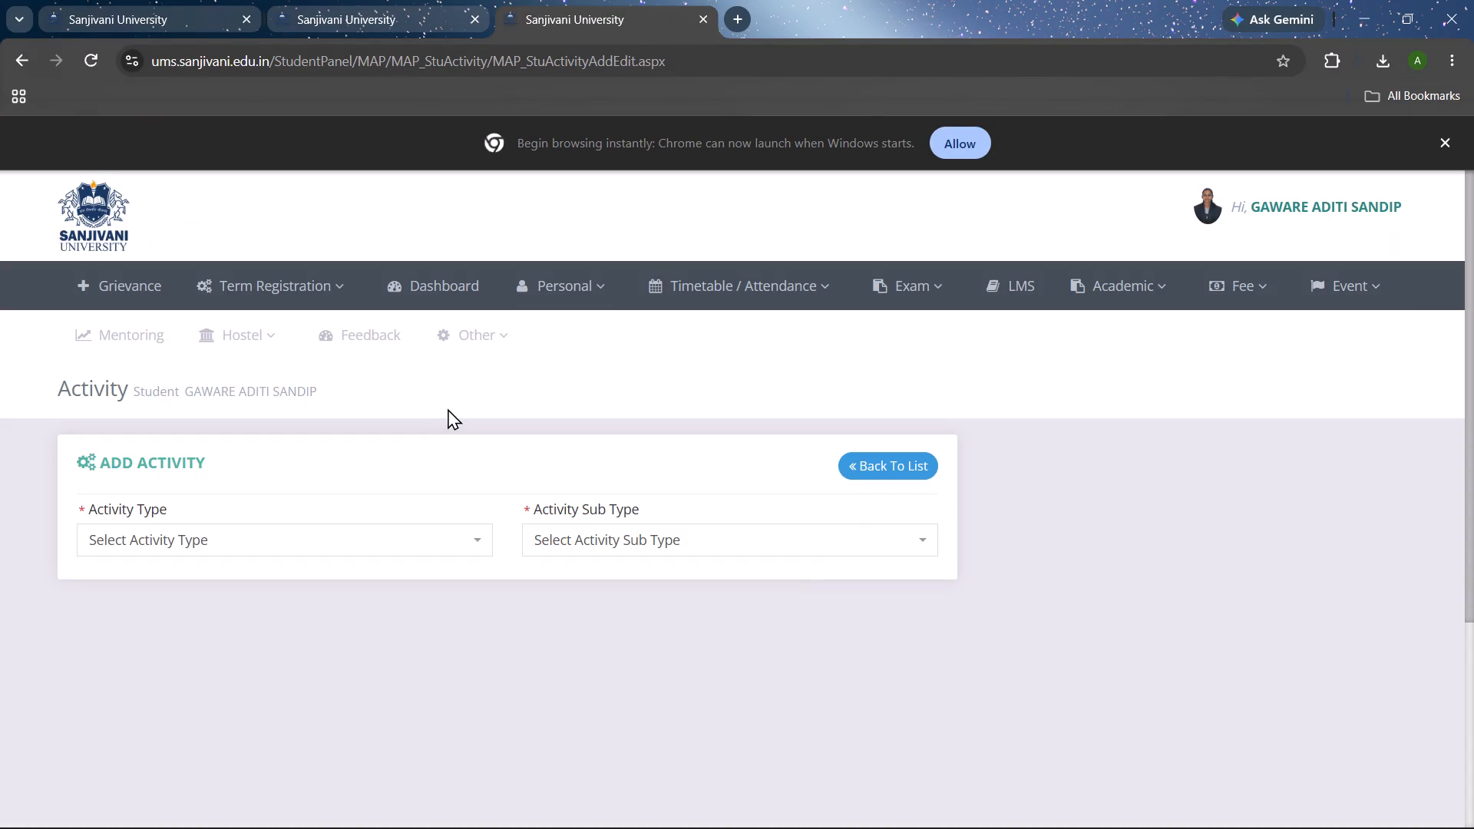
{"action": "left_click", "coordinate": [289, 529]}
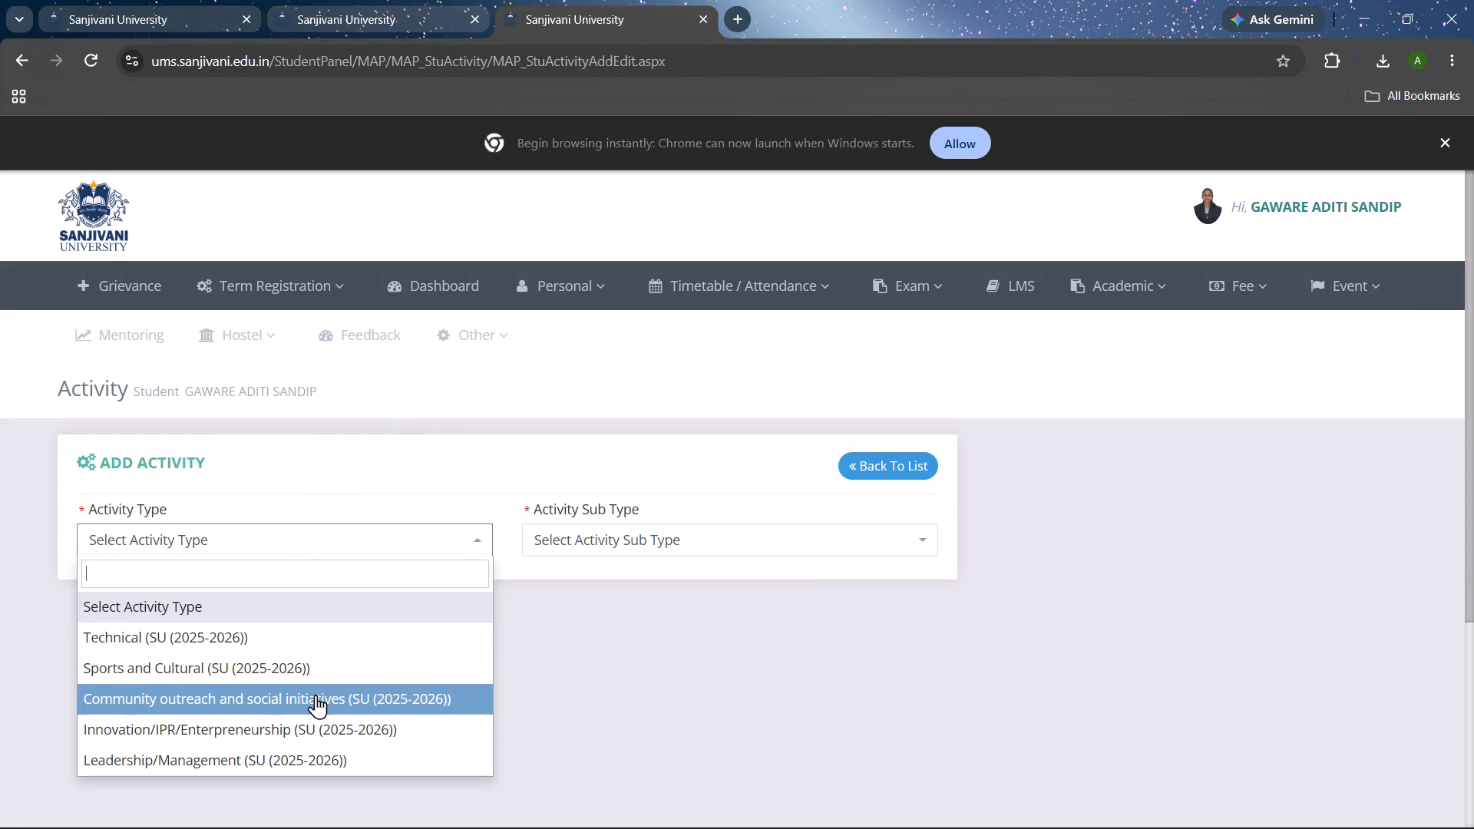
{"action": "scroll", "coordinate": [316, 695], "scroll_direction": "down", "scroll_amount": 2}
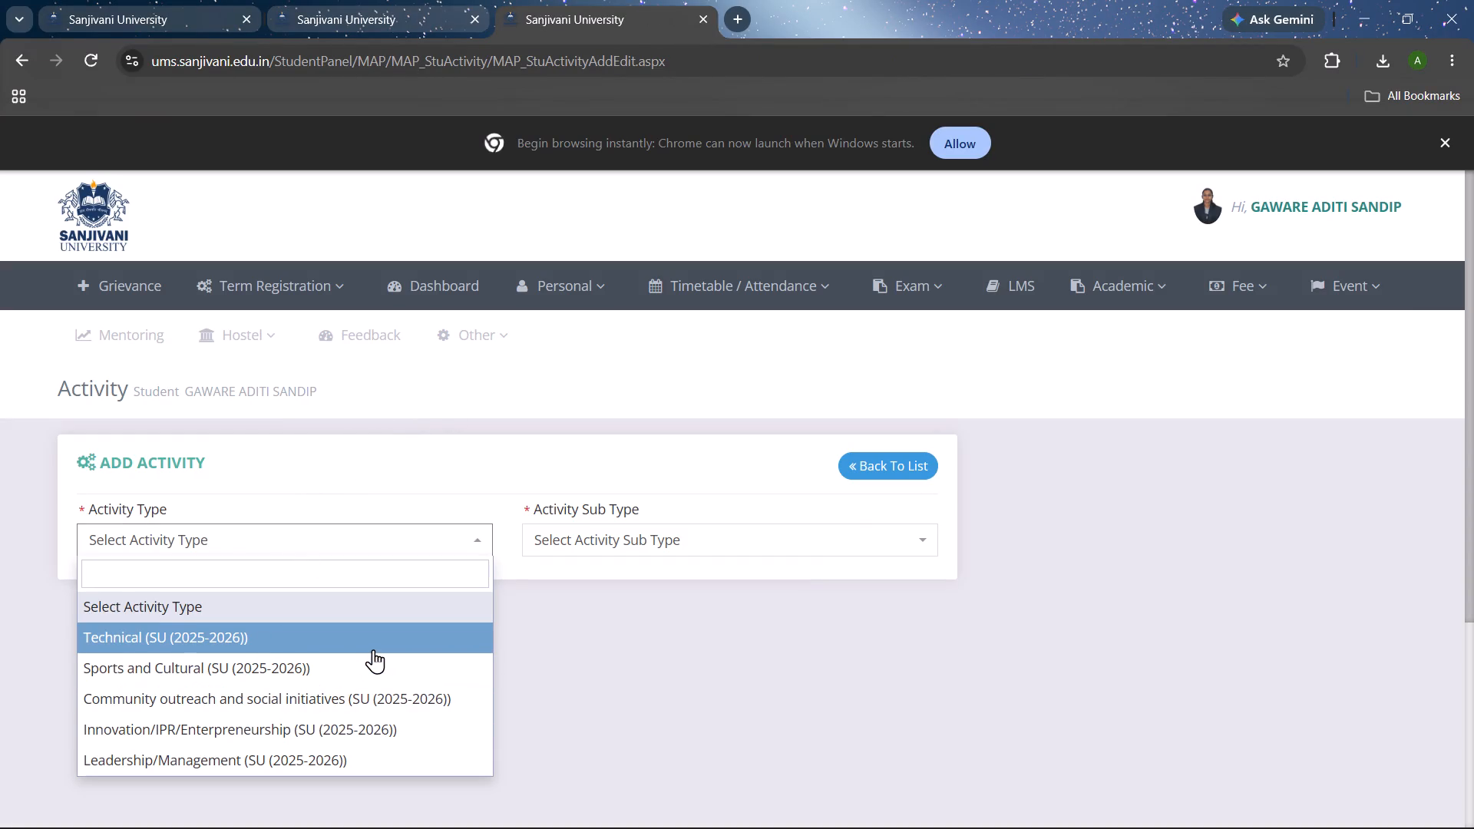
{"action": "scroll", "coordinate": [614, 658], "scroll_direction": "right", "scroll_amount": 1}
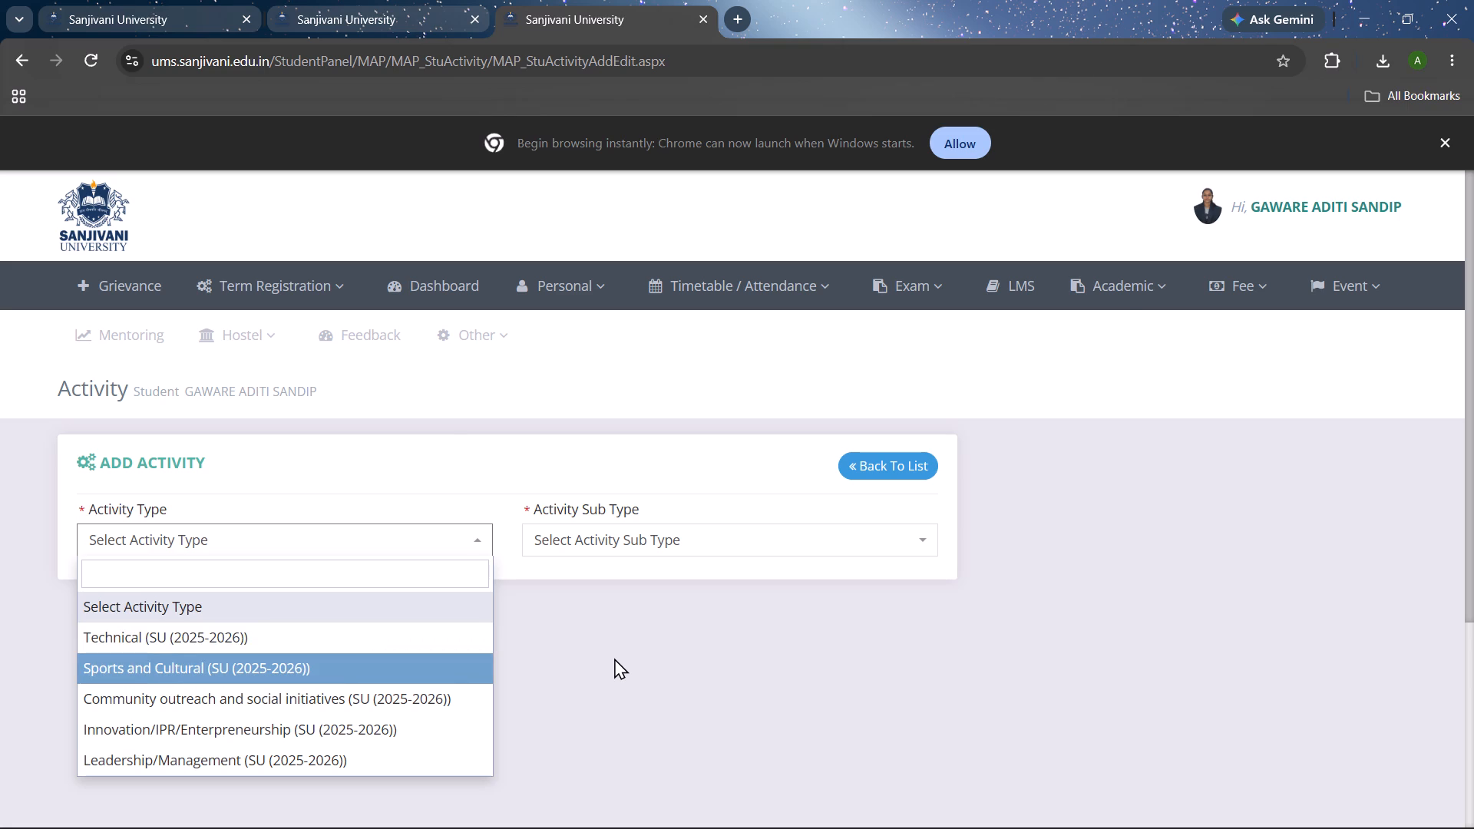
{"action": "scroll", "coordinate": [614, 658], "scroll_direction": "right", "scroll_amount": 1}
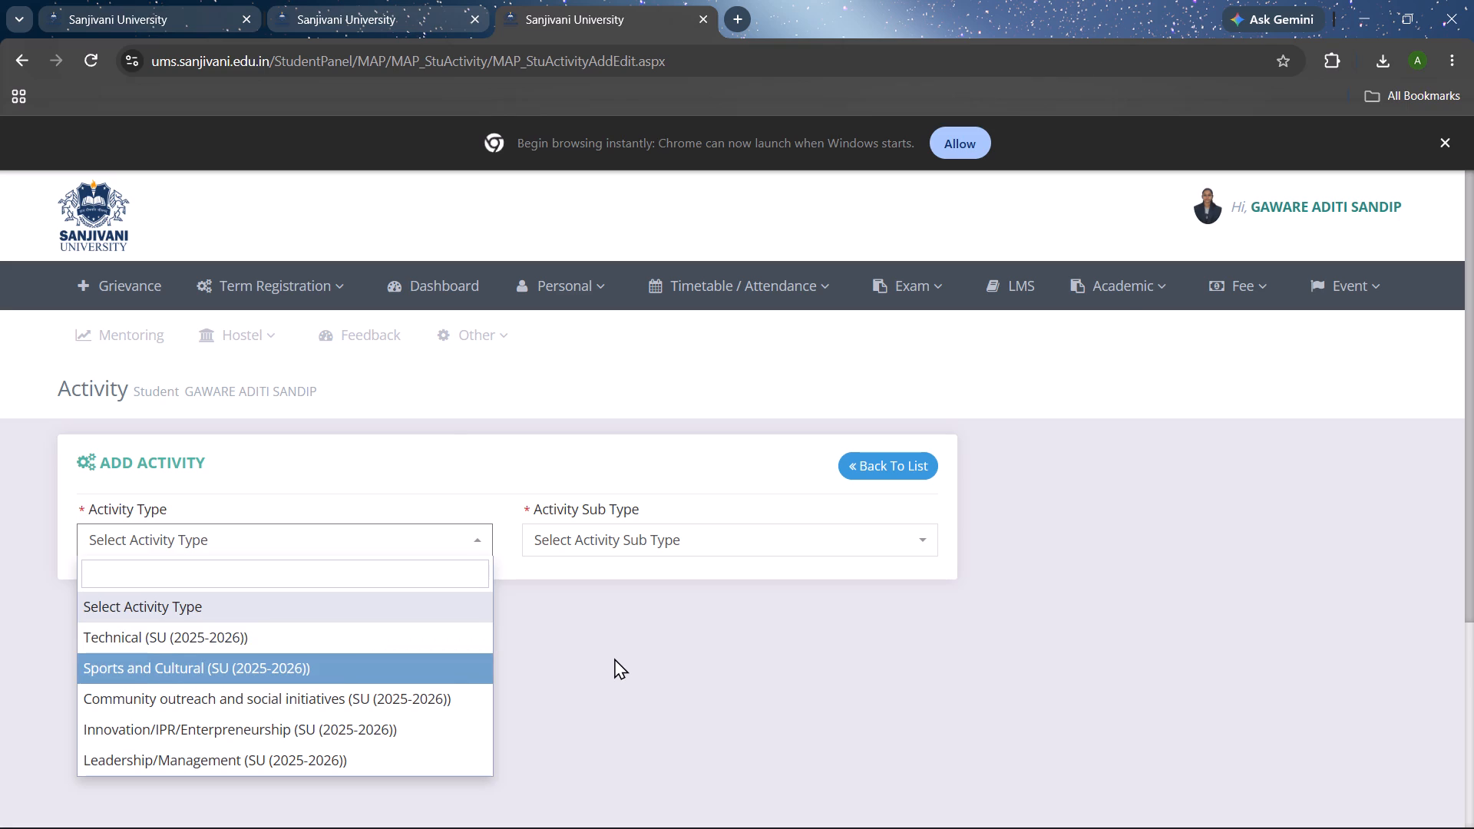
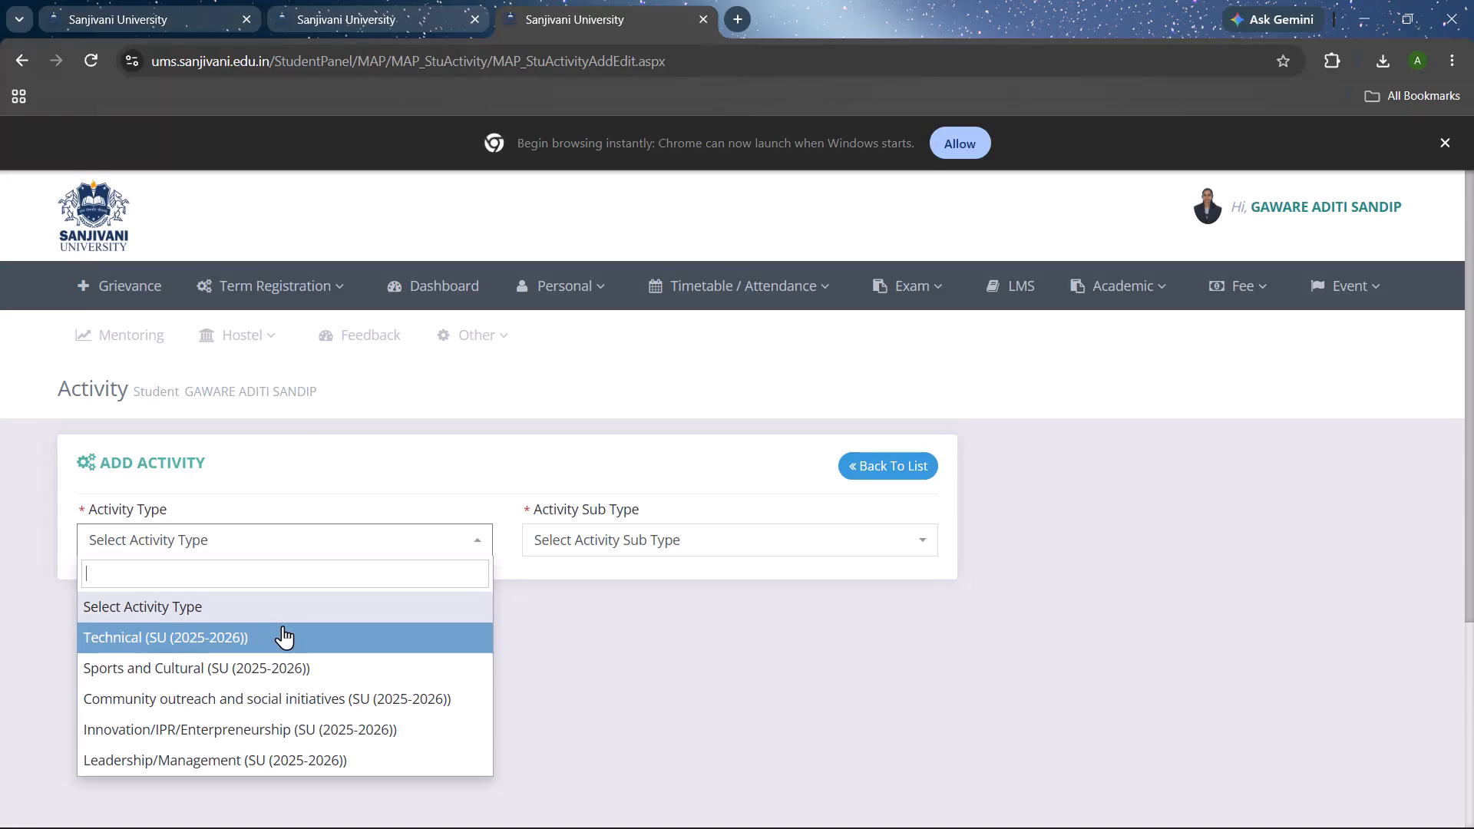
Set the new activity's type to Technical (SU (2025-2026)) and its sub type to Internship / Professional Certification.
{"action": "left_click", "coordinate": [279, 628]}
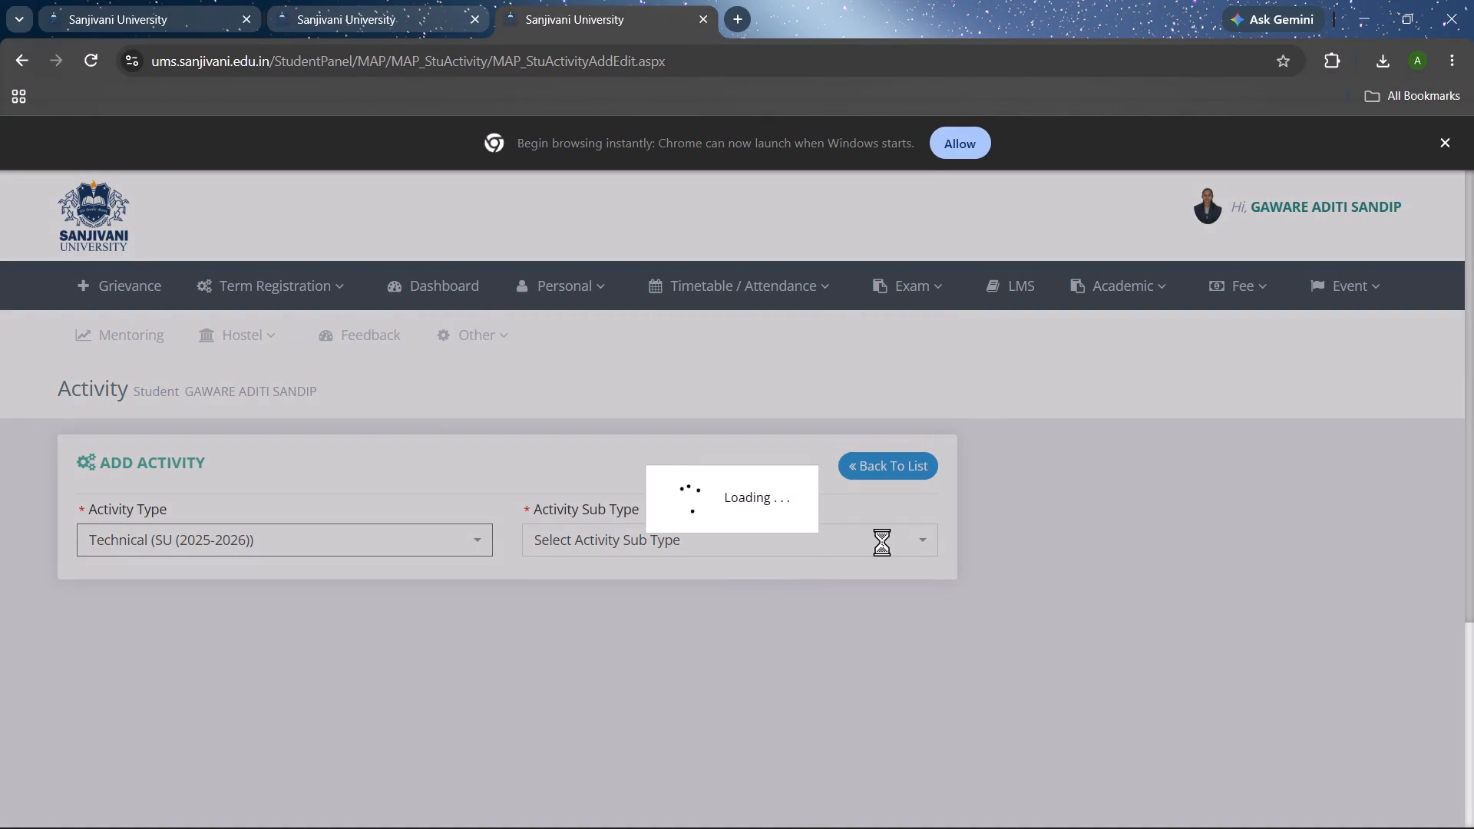
{"action": "left_click", "coordinate": [882, 542]}
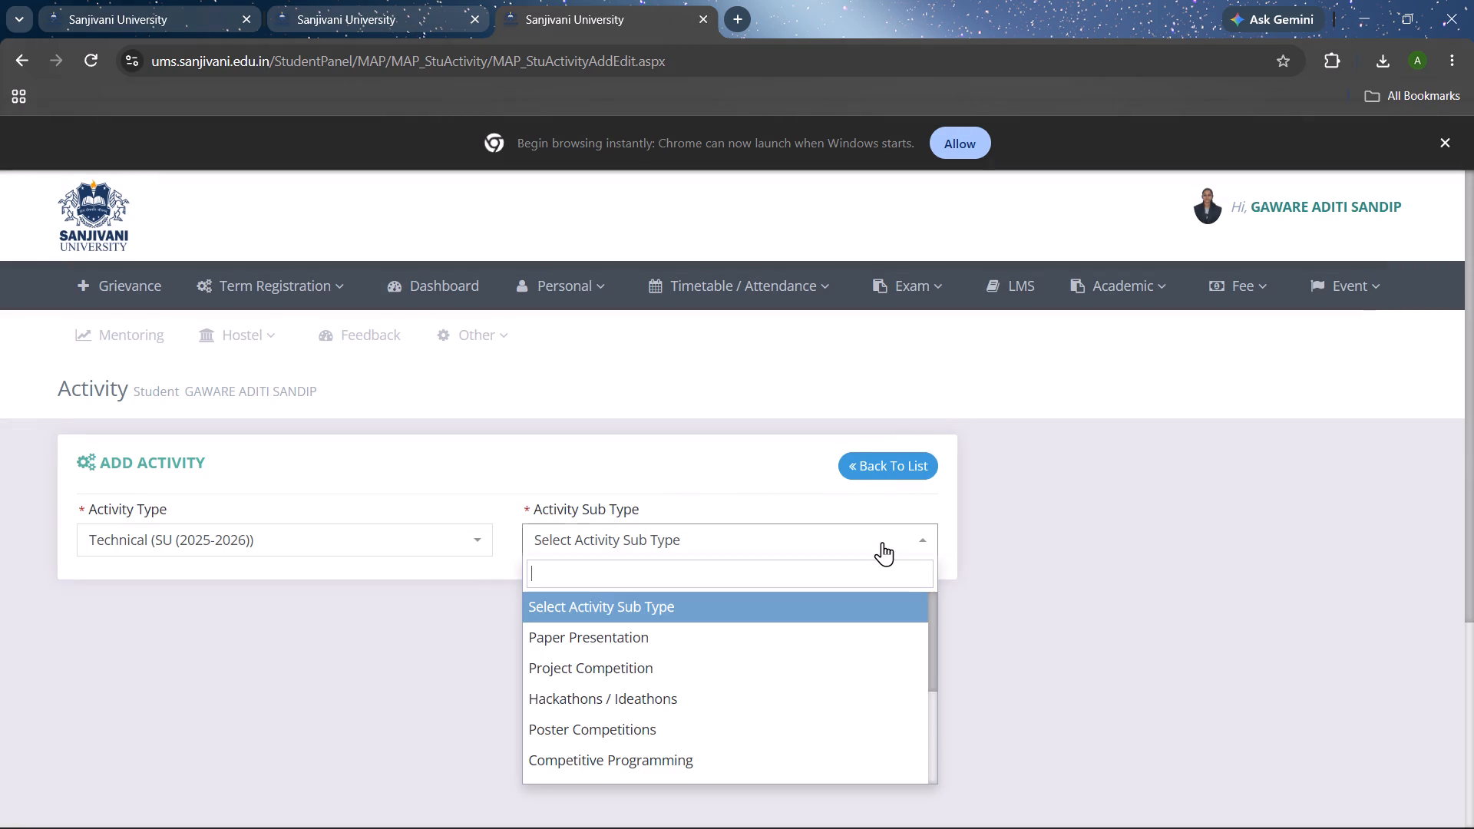
{"action": "scroll", "coordinate": [744, 730], "scroll_direction": "down", "scroll_amount": 2}
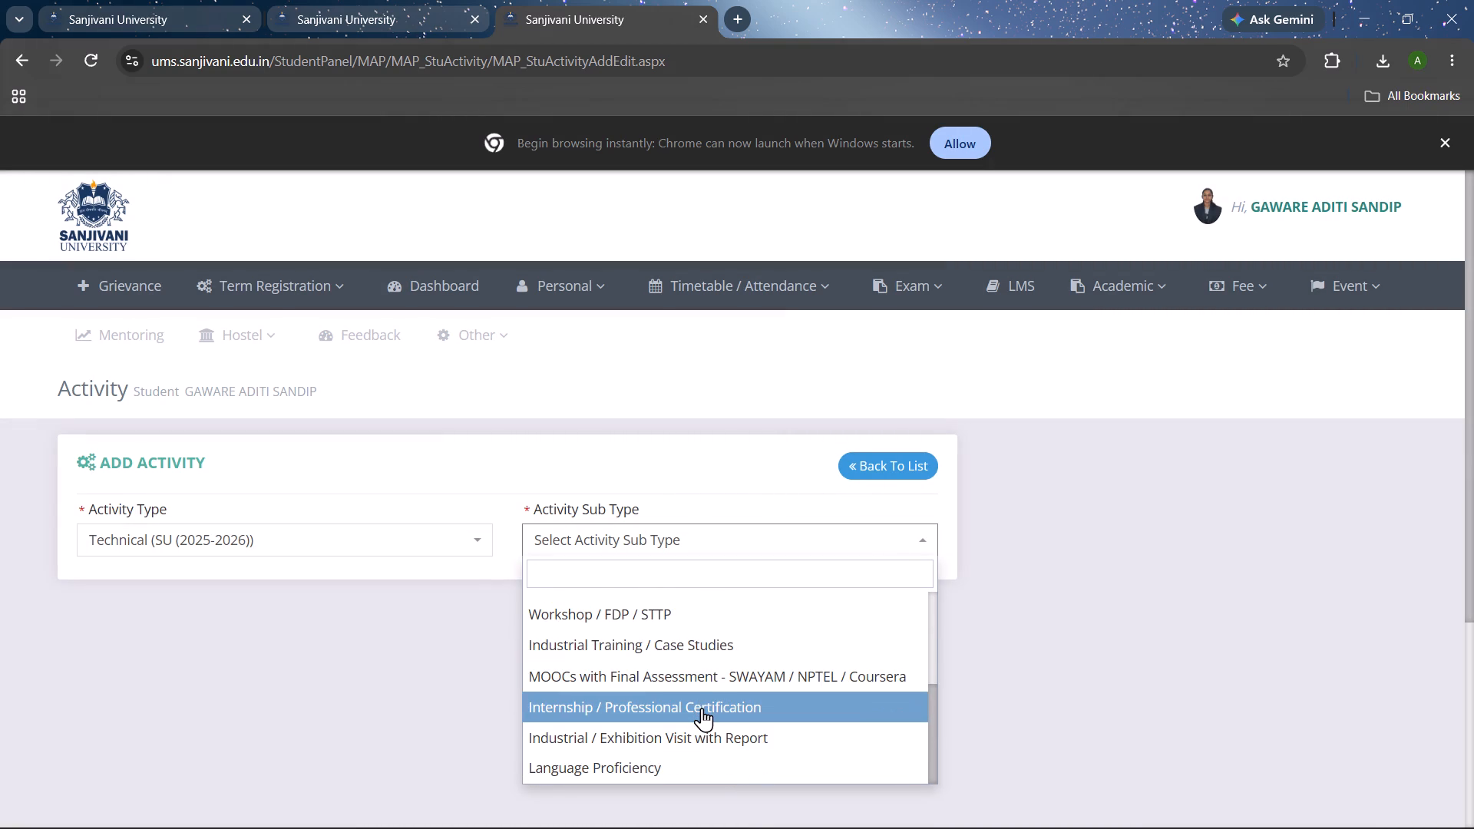
{"action": "left_click", "coordinate": [702, 708]}
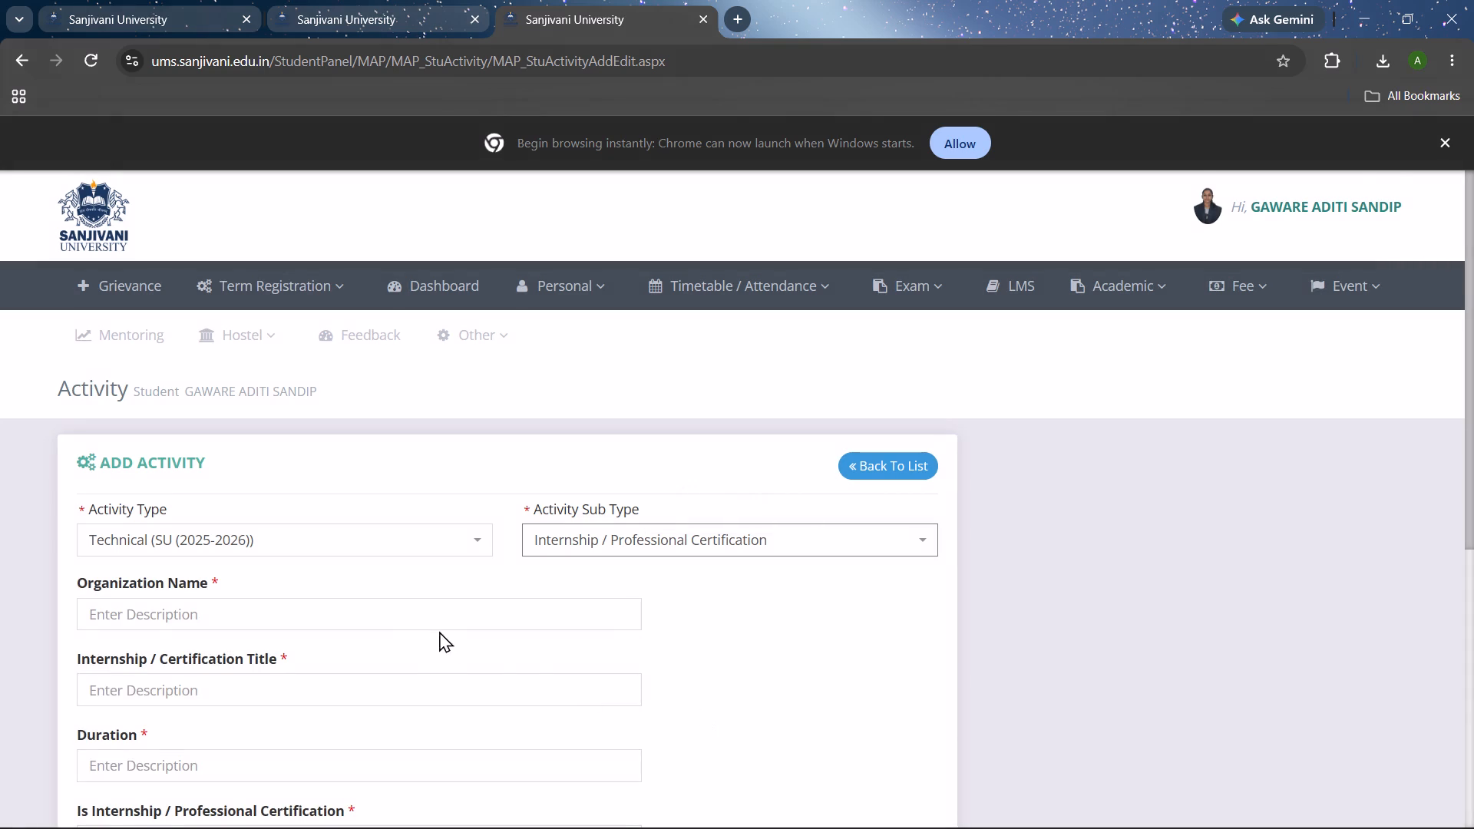
Open the Start Date calendar of the Internship / Professional Certification activity.
{"action": "scroll", "coordinate": [438, 629], "scroll_direction": "down", "scroll_amount": 2}
{"action": "scroll", "coordinate": [438, 629], "scroll_direction": "right", "scroll_amount": 1}
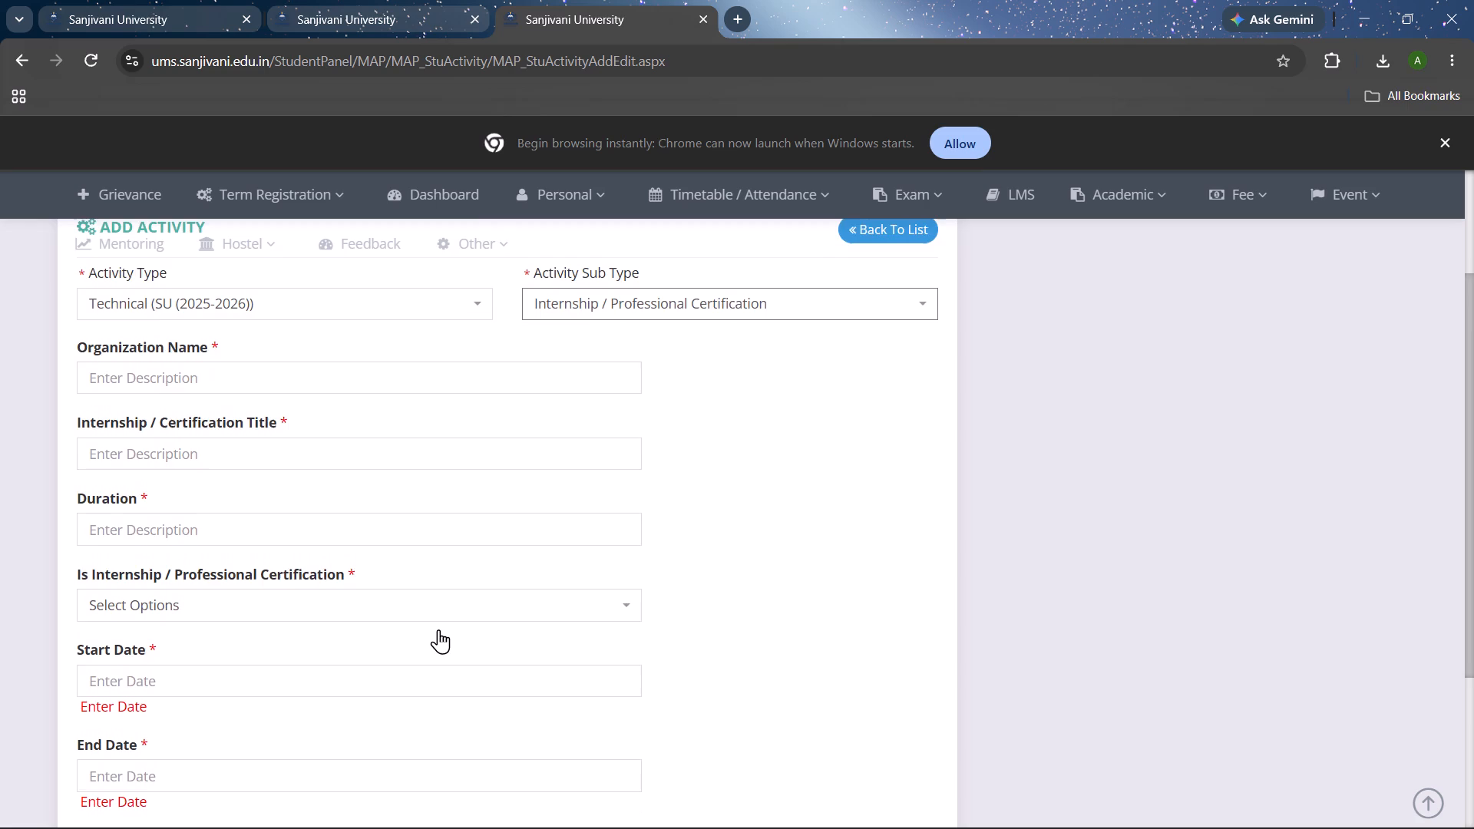
{"action": "scroll", "coordinate": [438, 629], "scroll_direction": "right", "scroll_amount": 1}
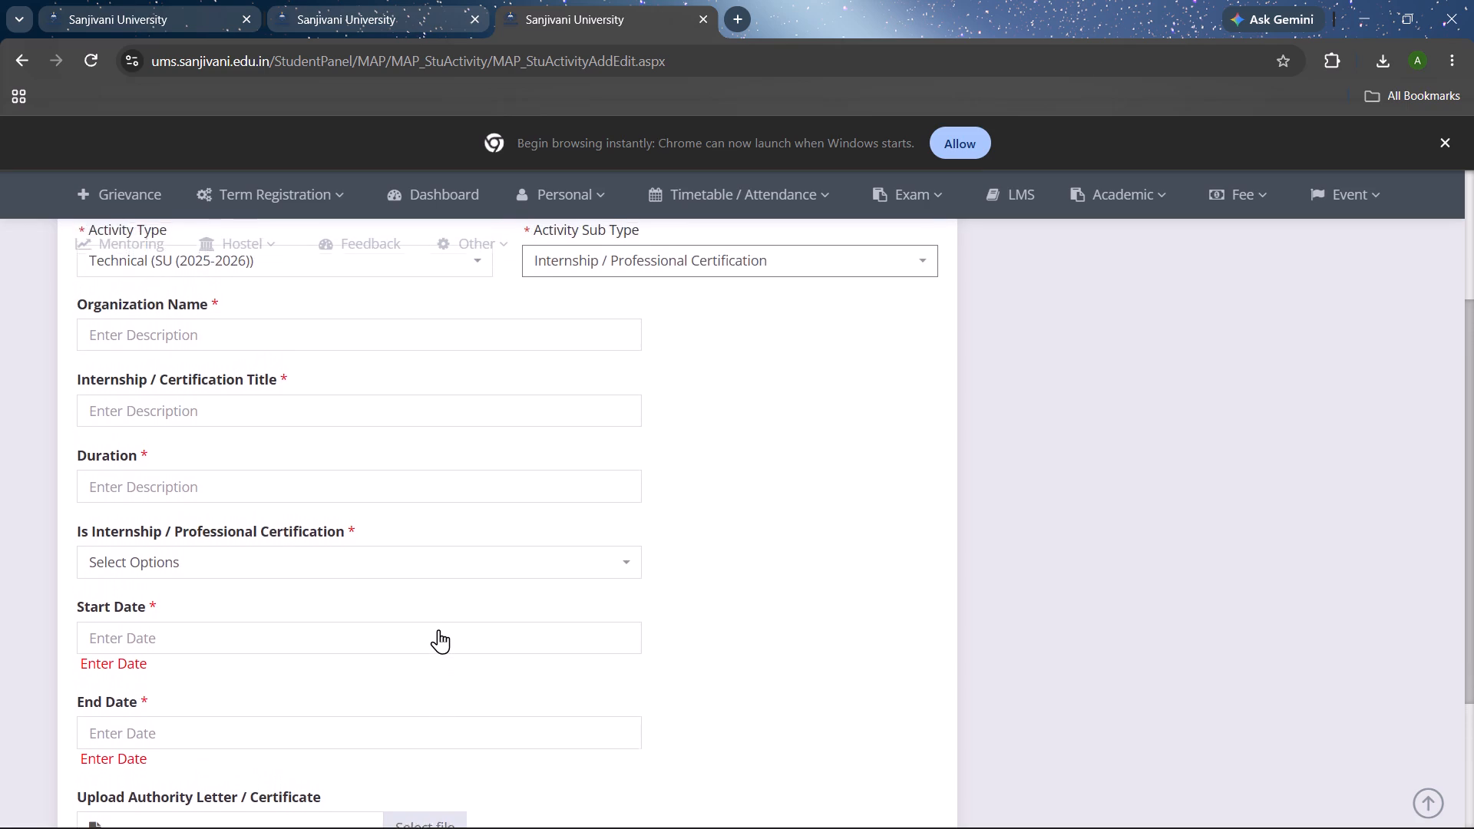
{"action": "scroll", "coordinate": [438, 629], "scroll_direction": "right", "scroll_amount": 1}
{"action": "left_click", "coordinate": [398, 596]}
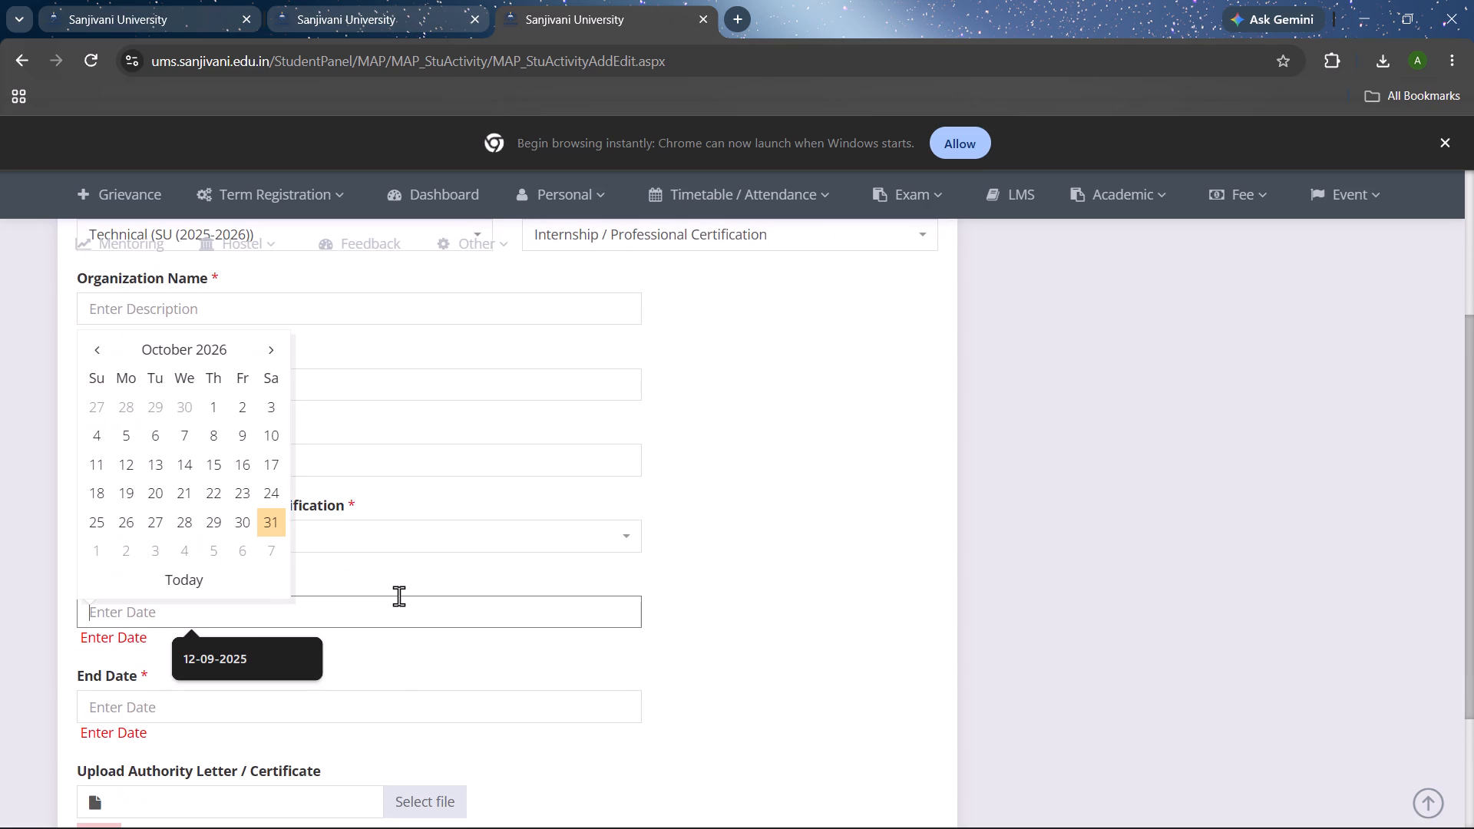
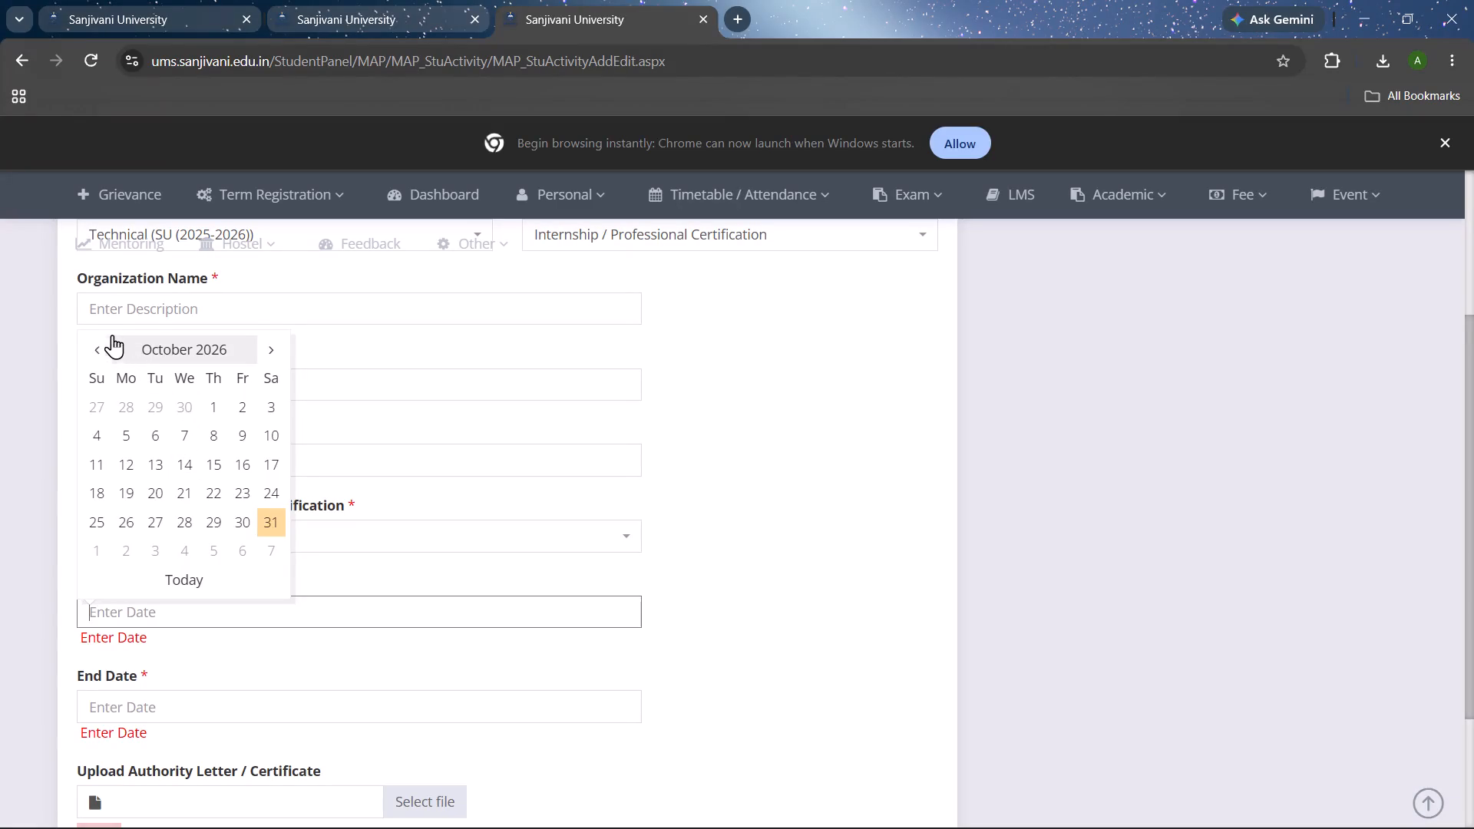
Set the activity's Start Date to 01-12-2025.
{"action": "triple_click", "coordinate": [104, 335]}
{"action": "triple_click", "coordinate": [104, 335]}
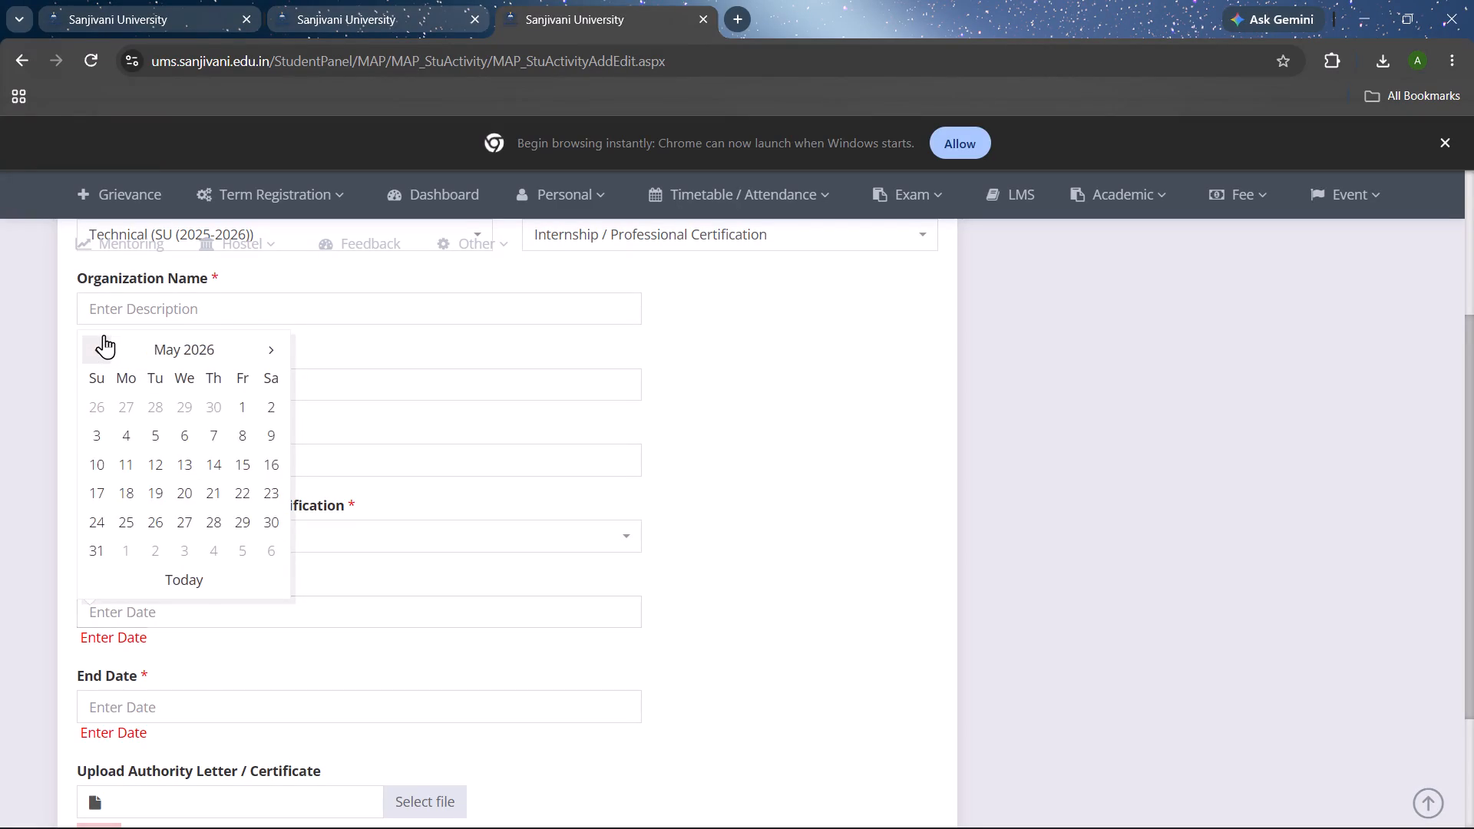
{"action": "triple_click", "coordinate": [104, 335]}
{"action": "left_click", "coordinate": [104, 335]}
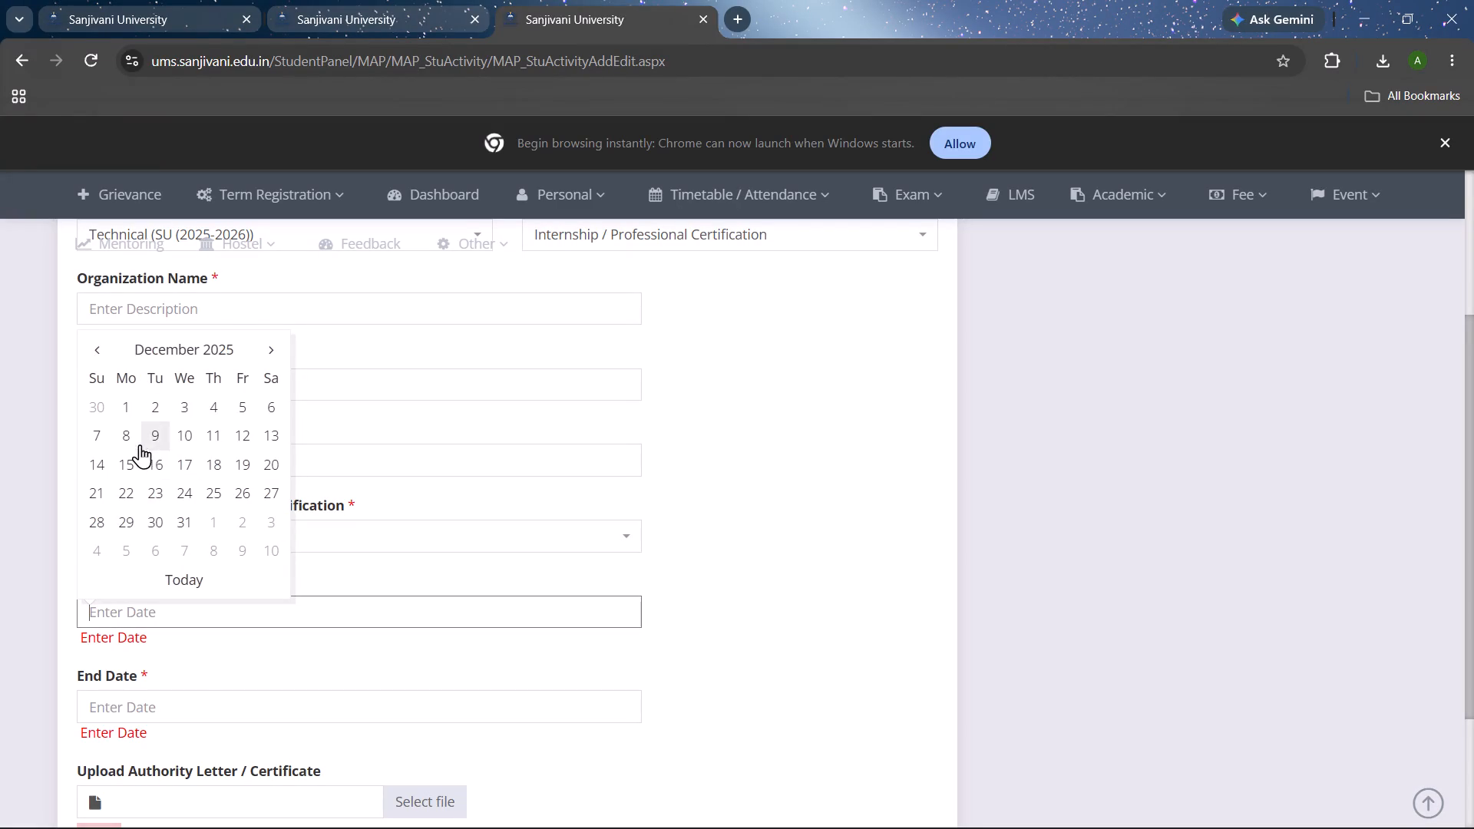
{"action": "left_click", "coordinate": [128, 403]}
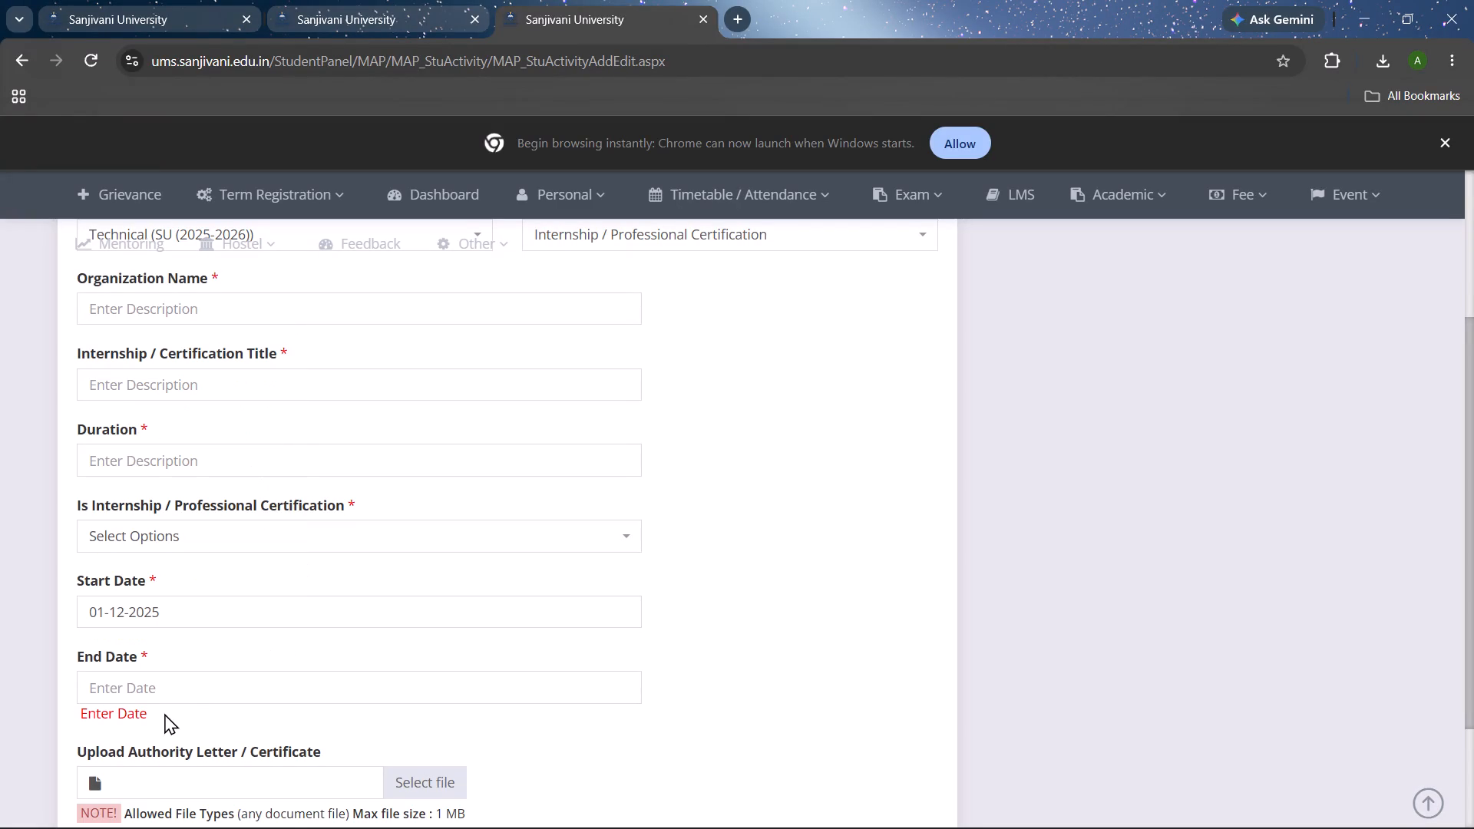
Set the activity's End Date to 15-12-2025.
{"action": "left_click", "coordinate": [164, 713]}
{"action": "left_click", "coordinate": [198, 684]}
{"action": "triple_click", "coordinate": [96, 425]}
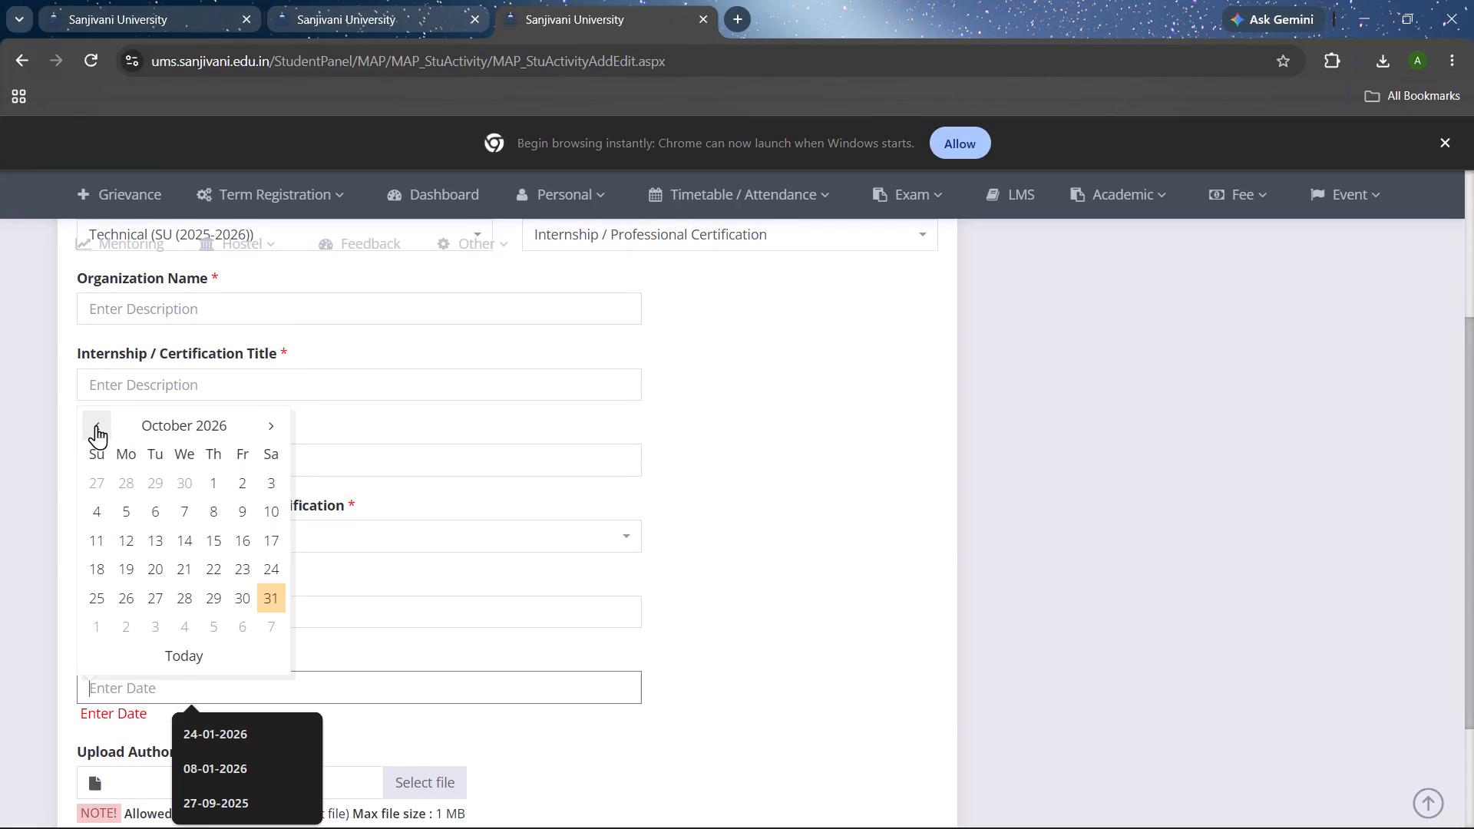
{"action": "triple_click", "coordinate": [96, 425]}
{"action": "triple_click", "coordinate": [96, 425]}
{"action": "double_click", "coordinate": [96, 425]}
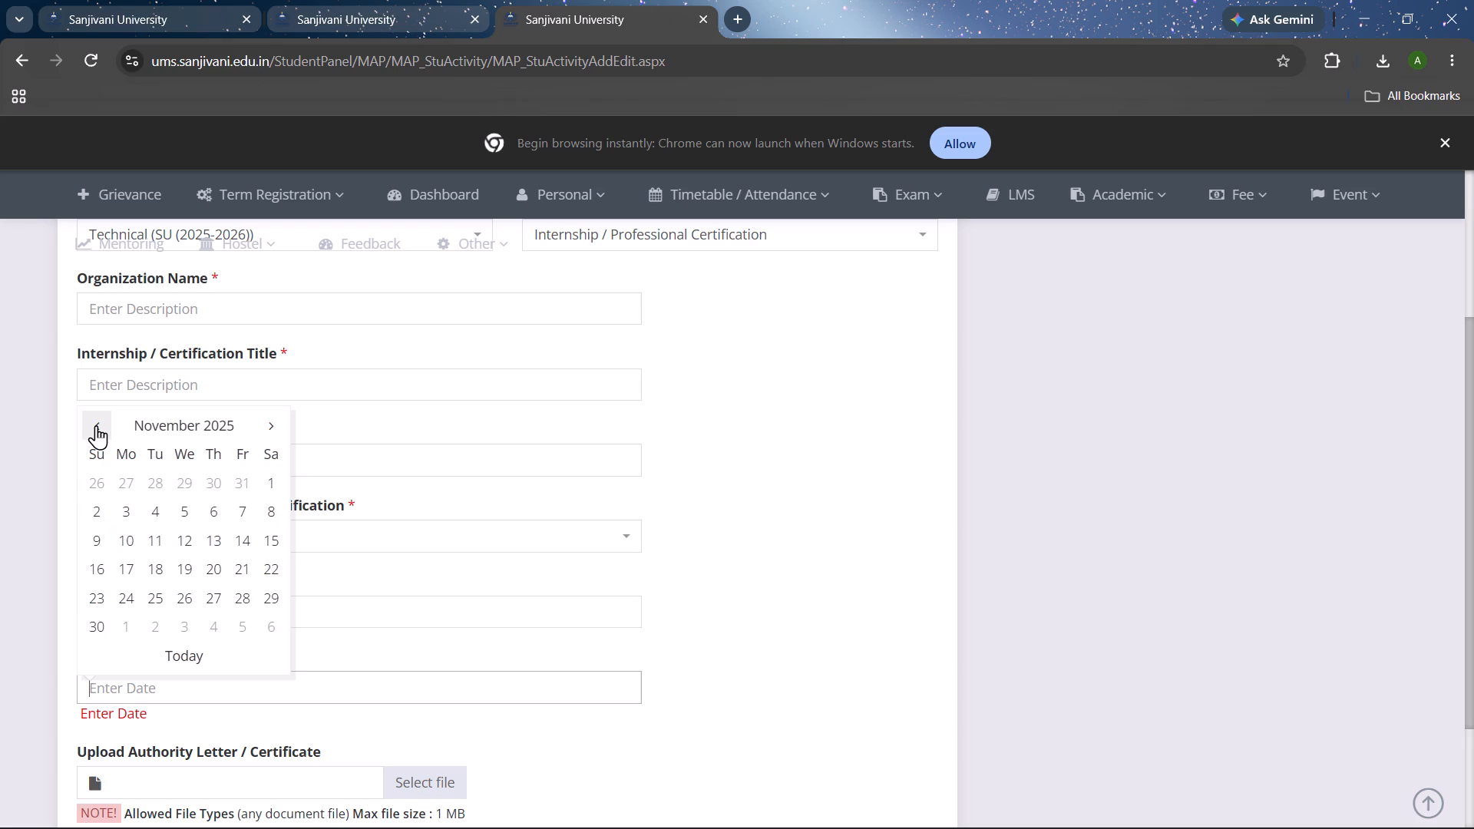
{"action": "left_click", "coordinate": [278, 419]}
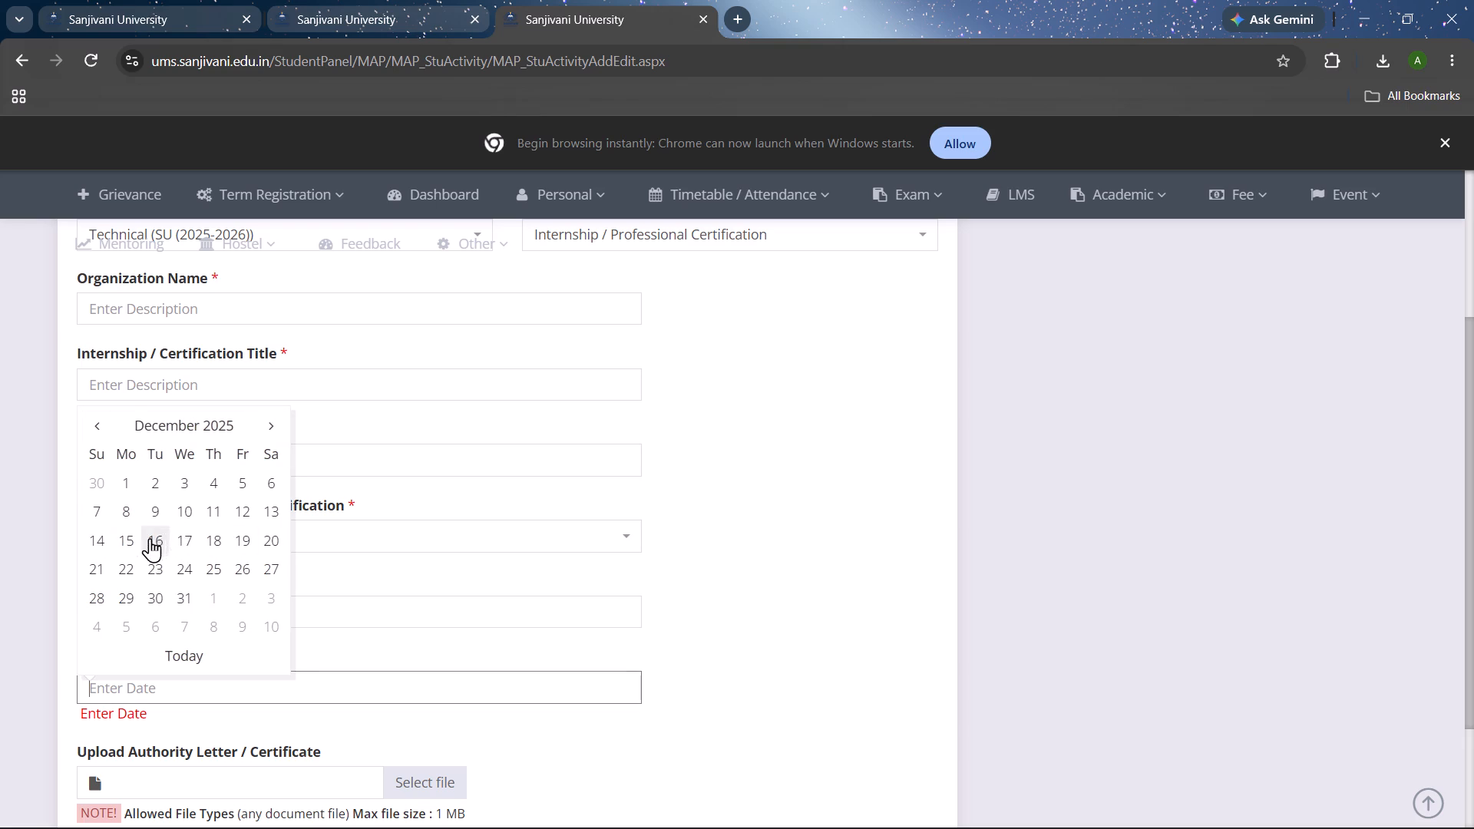
{"action": "left_click", "coordinate": [126, 542]}
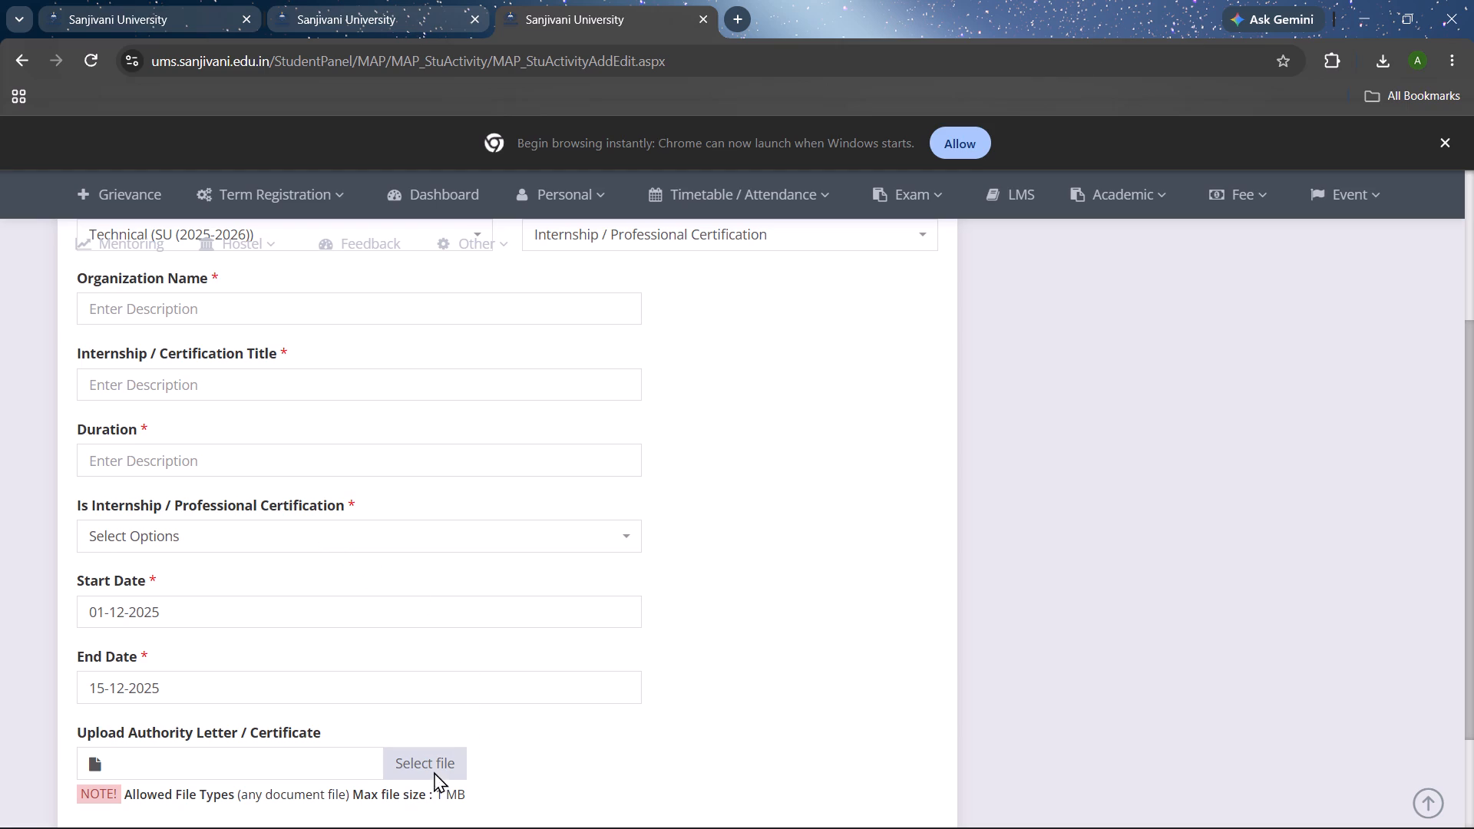
Enter 15 DAYS as the Duration of the internship / certification activity.
{"action": "left_click", "coordinate": [335, 457]}
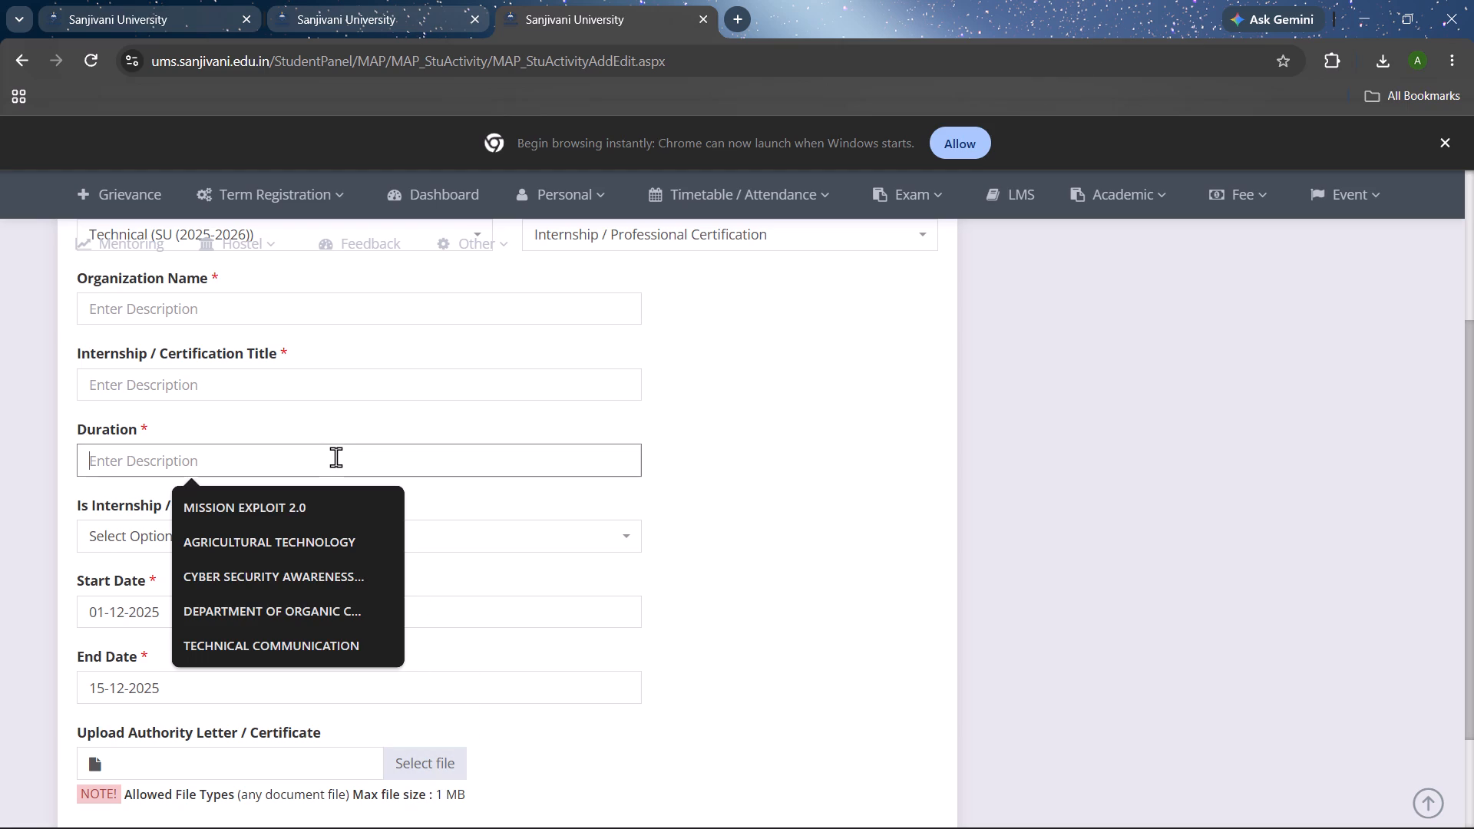
{"action": "type", "text": "15 DAYA"}
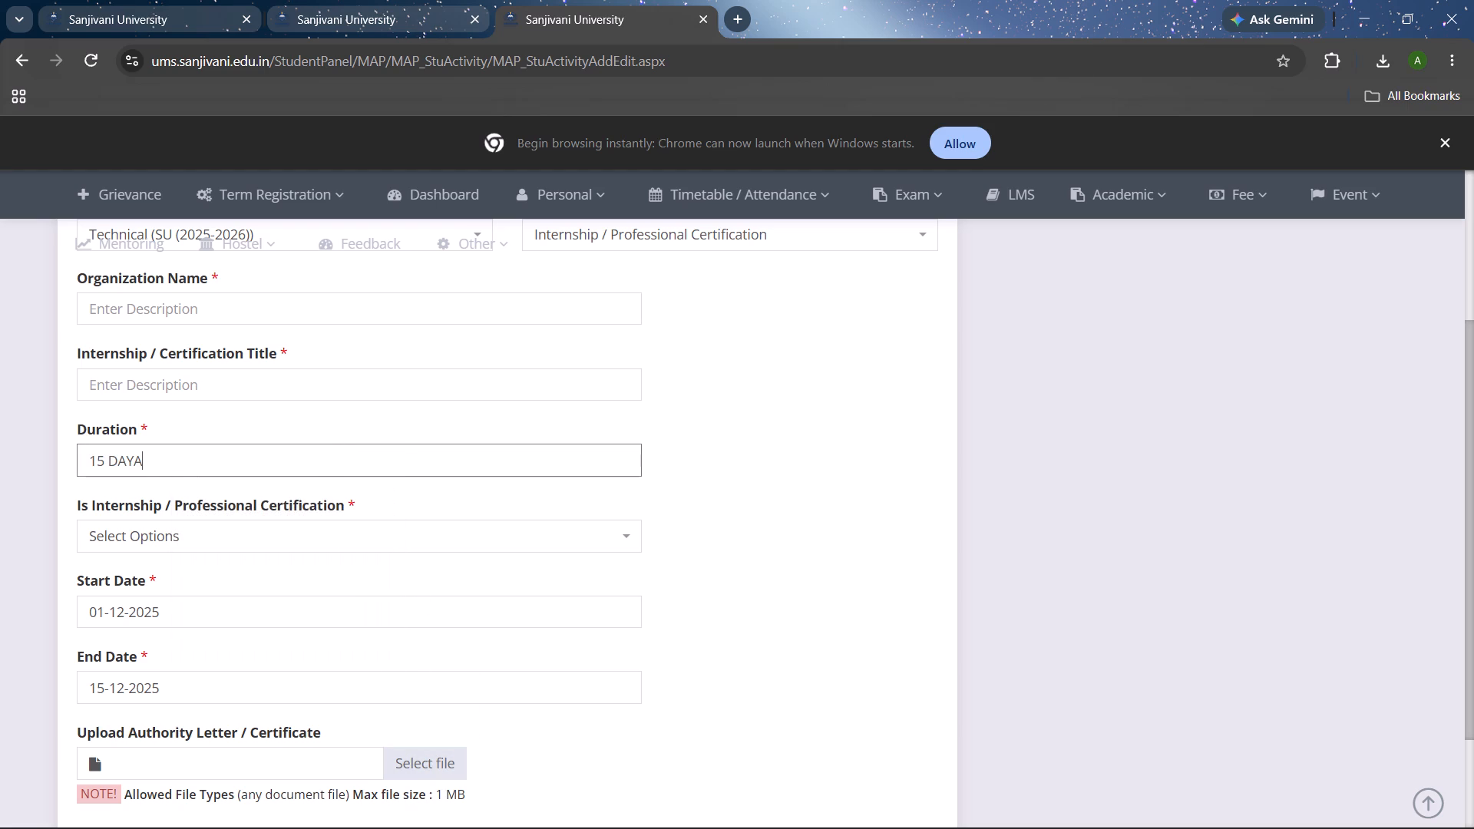
{"action": "key", "text": "BackSpace"}
{"action": "key", "text": "s"}
{"action": "key", "text": "BackSpace"}
{"action": "key", "text": "BackSpace"}
{"action": "type", "text": "YS"}
Start filling in the Internship / Certification Title of the activity.
{"action": "scroll", "coordinate": [313, 385], "scroll_direction": "up", "scroll_amount": 2}
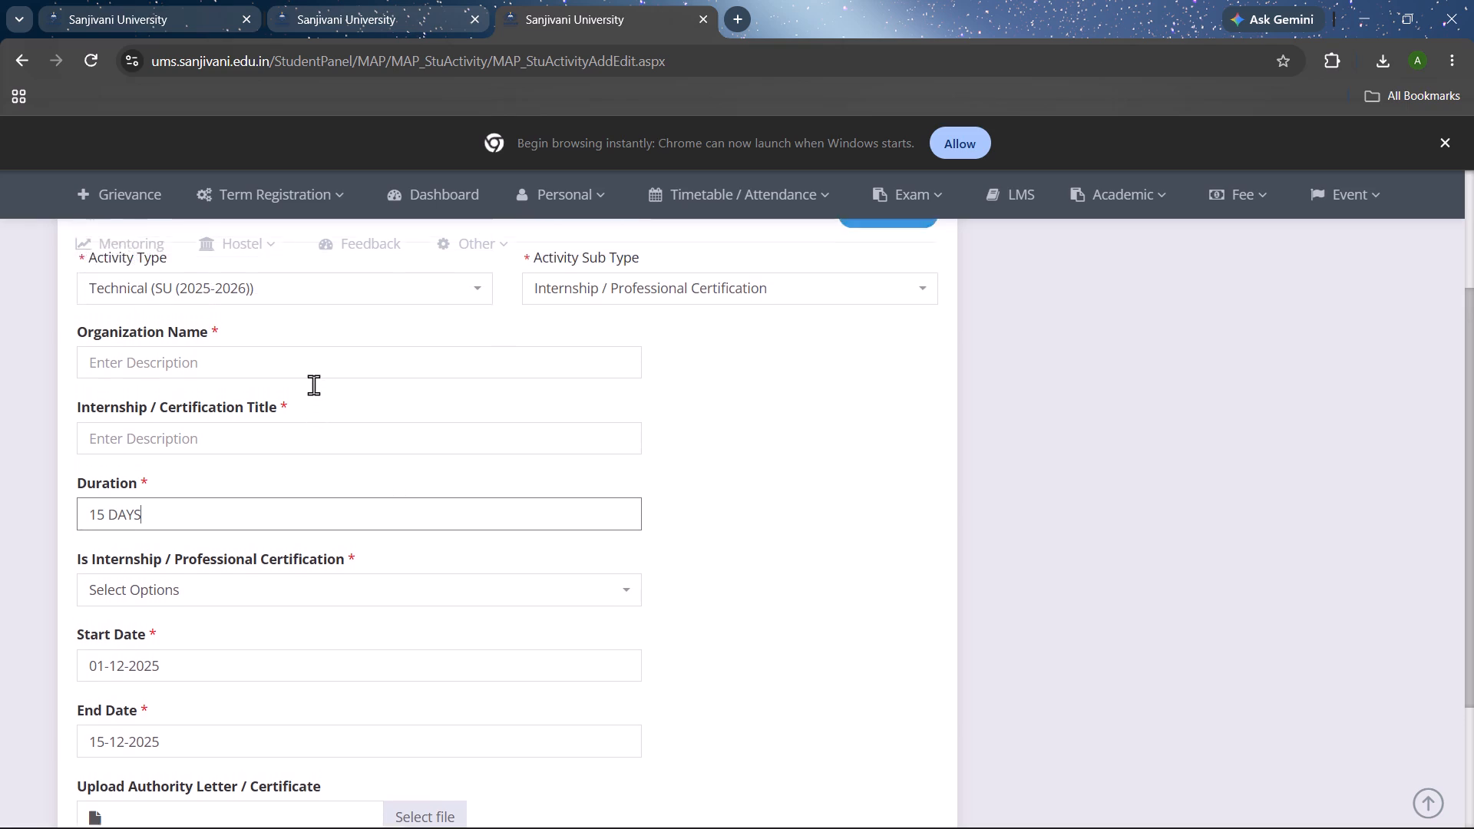
{"action": "scroll", "coordinate": [313, 385], "scroll_direction": "up", "scroll_amount": 1}
{"action": "left_click", "coordinate": [199, 522]}
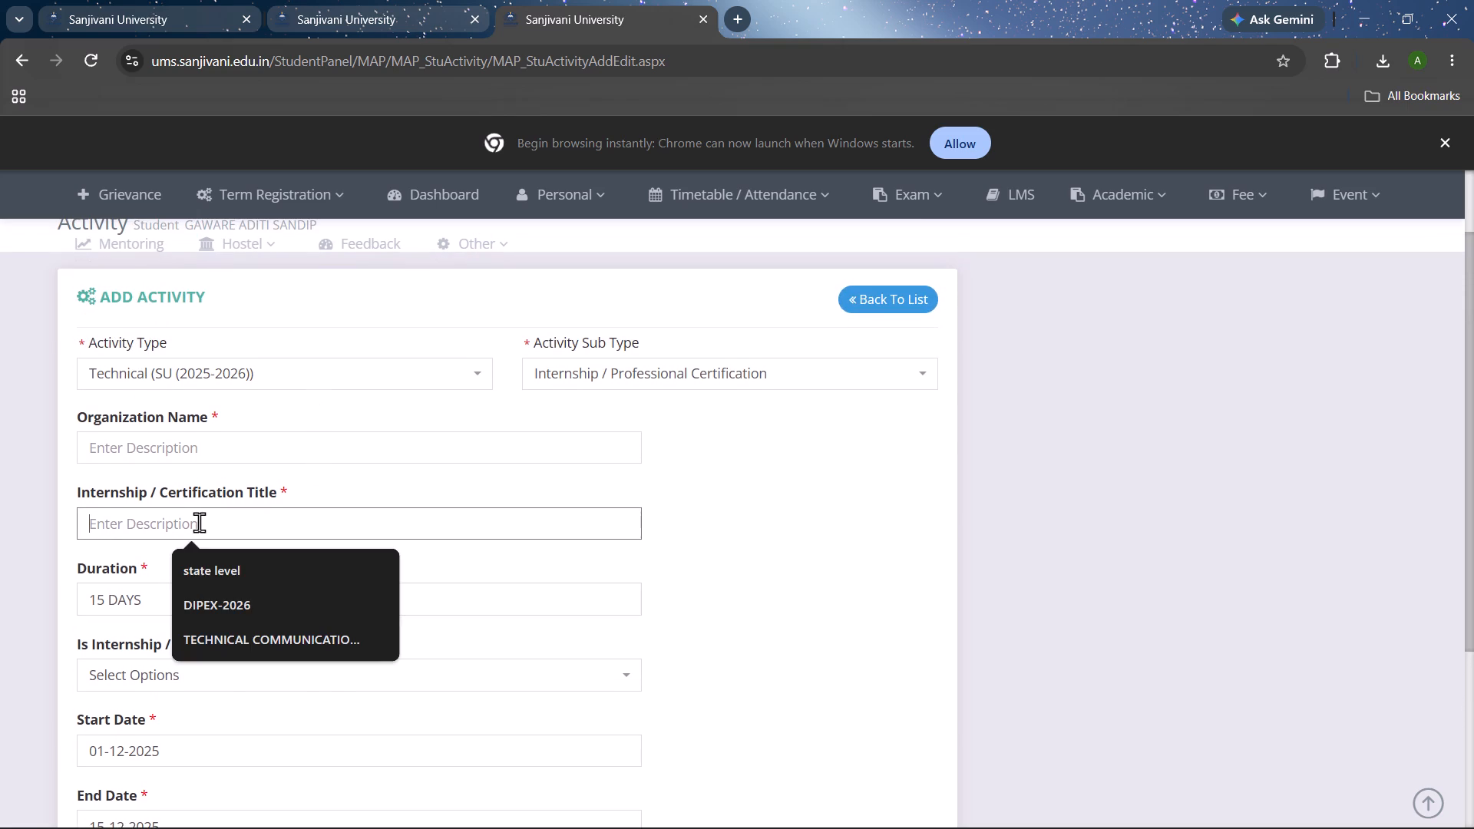
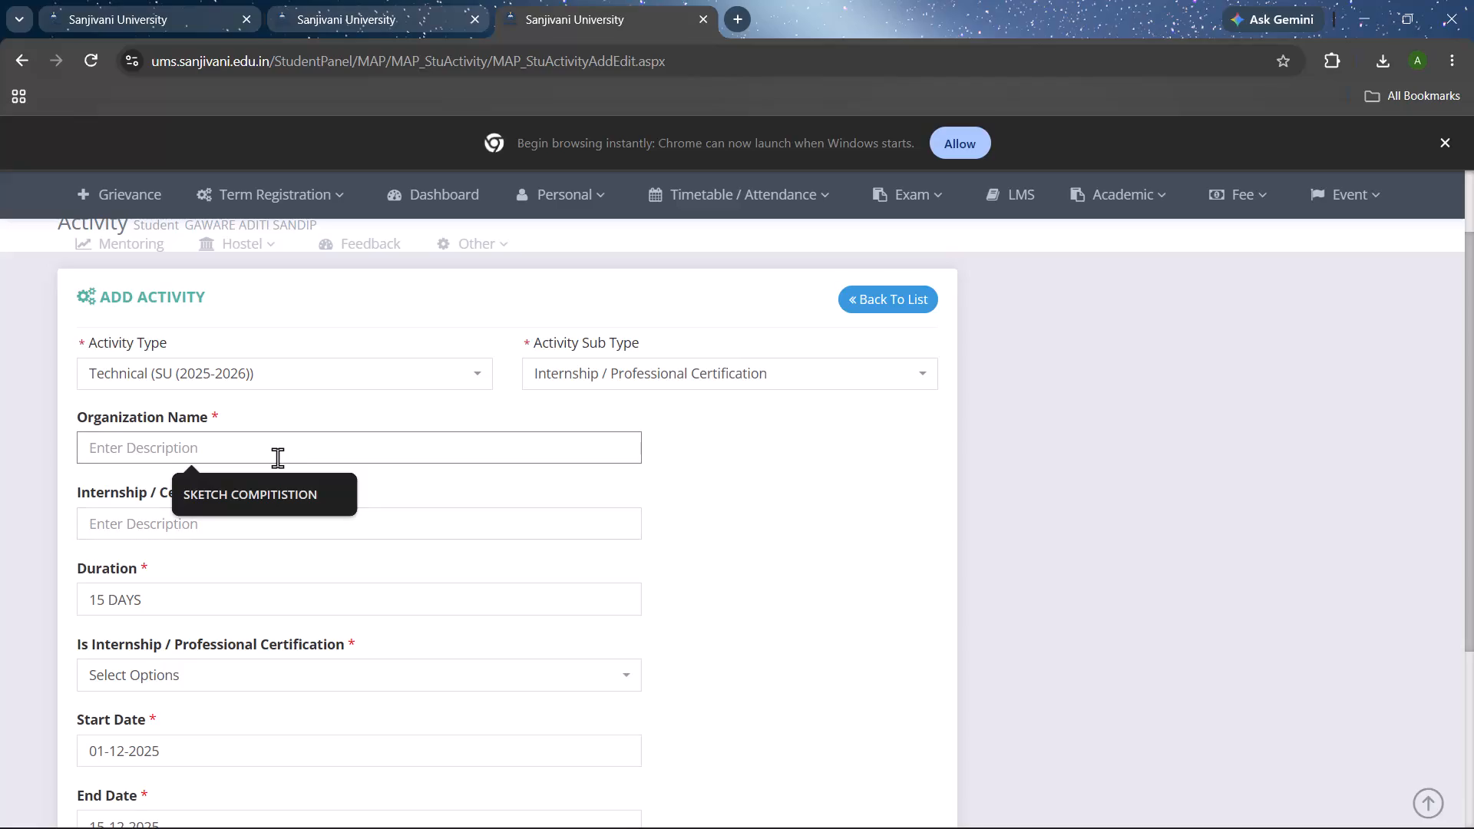
Enter FSTN as the beginning of the Organization Name for the internship / certification activity.
{"action": "type", "text": "FSTN"}
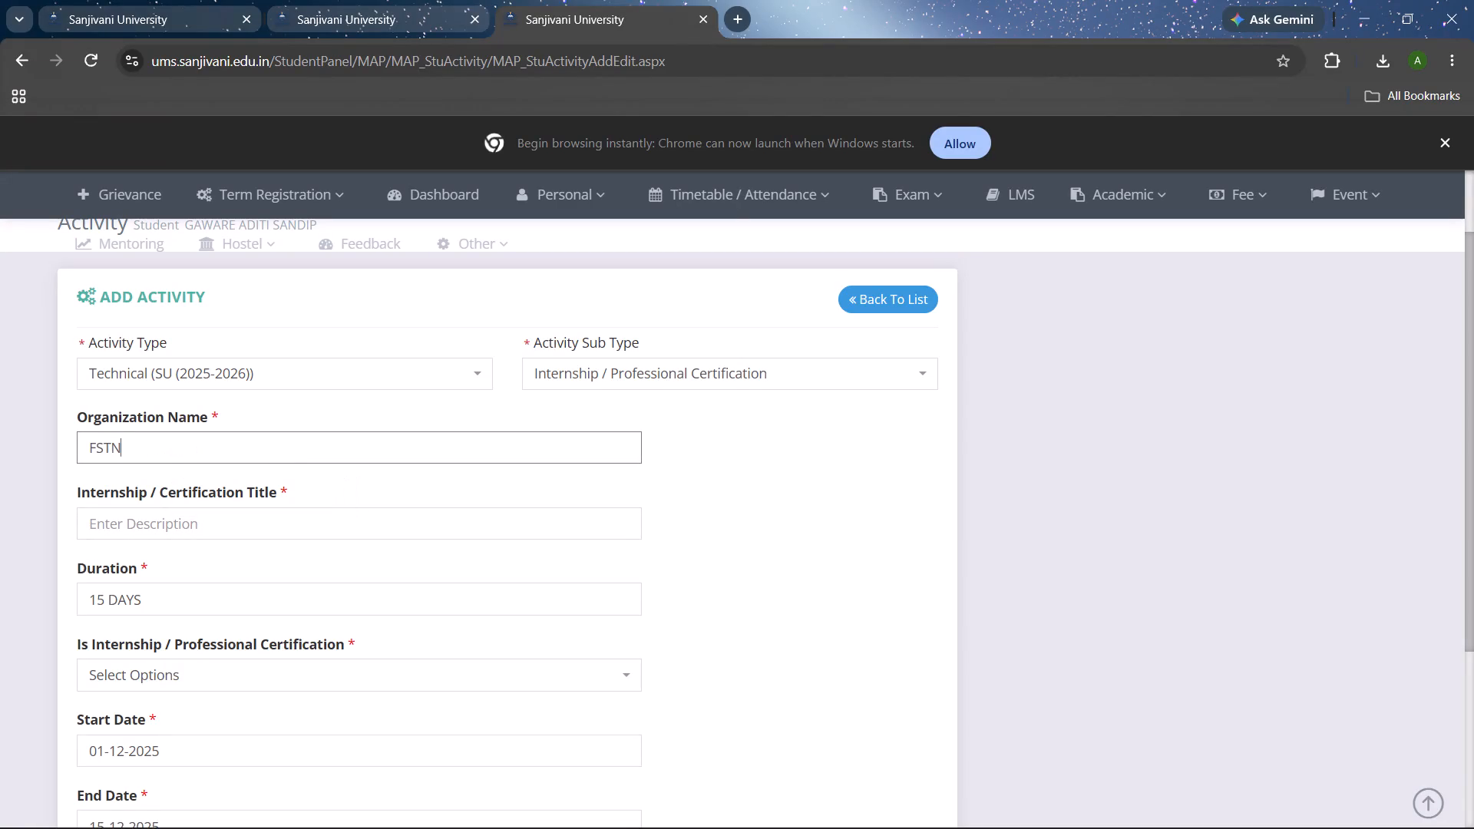
{"action": "key", "text": "space"}
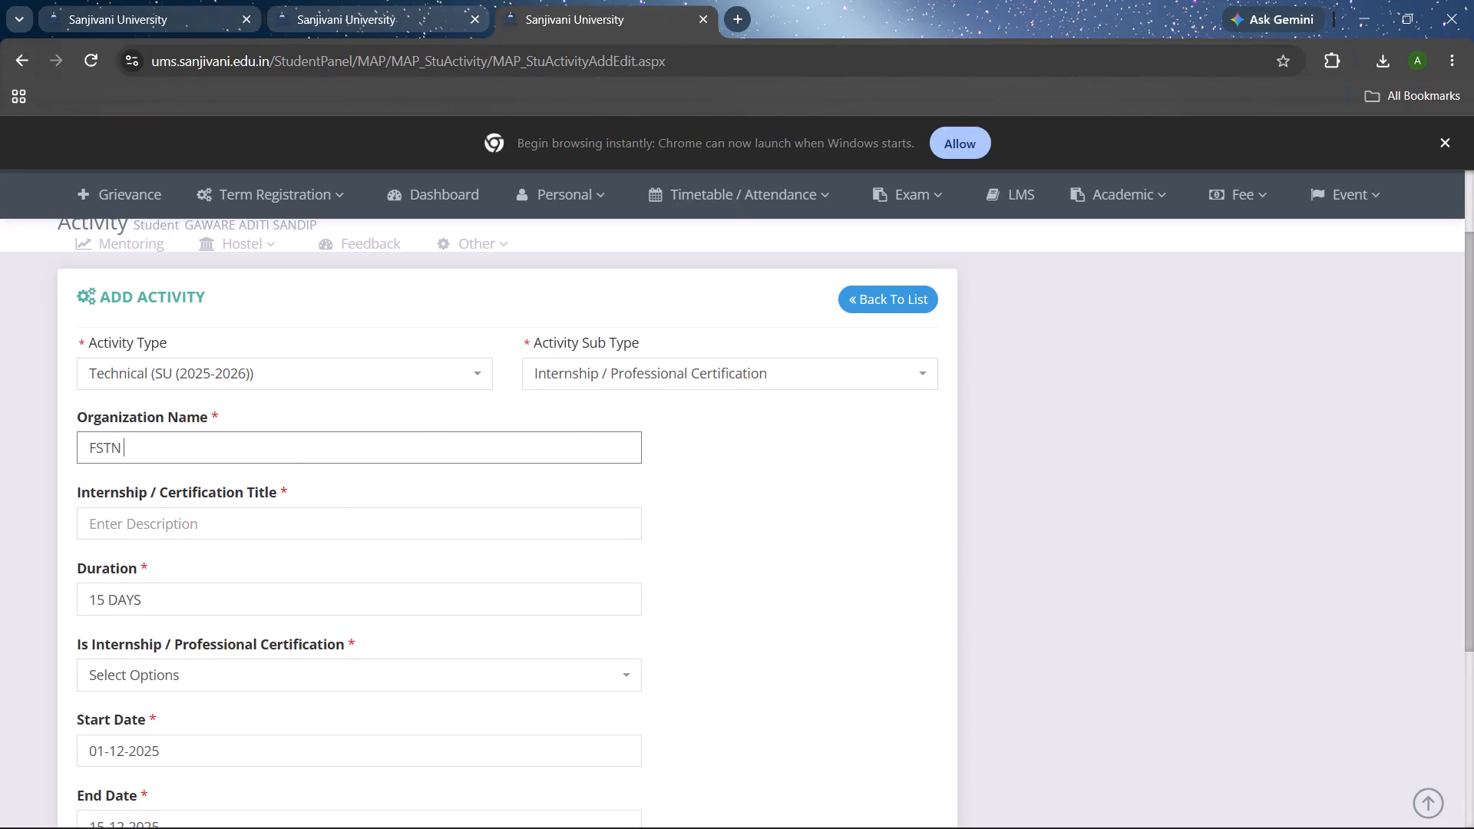
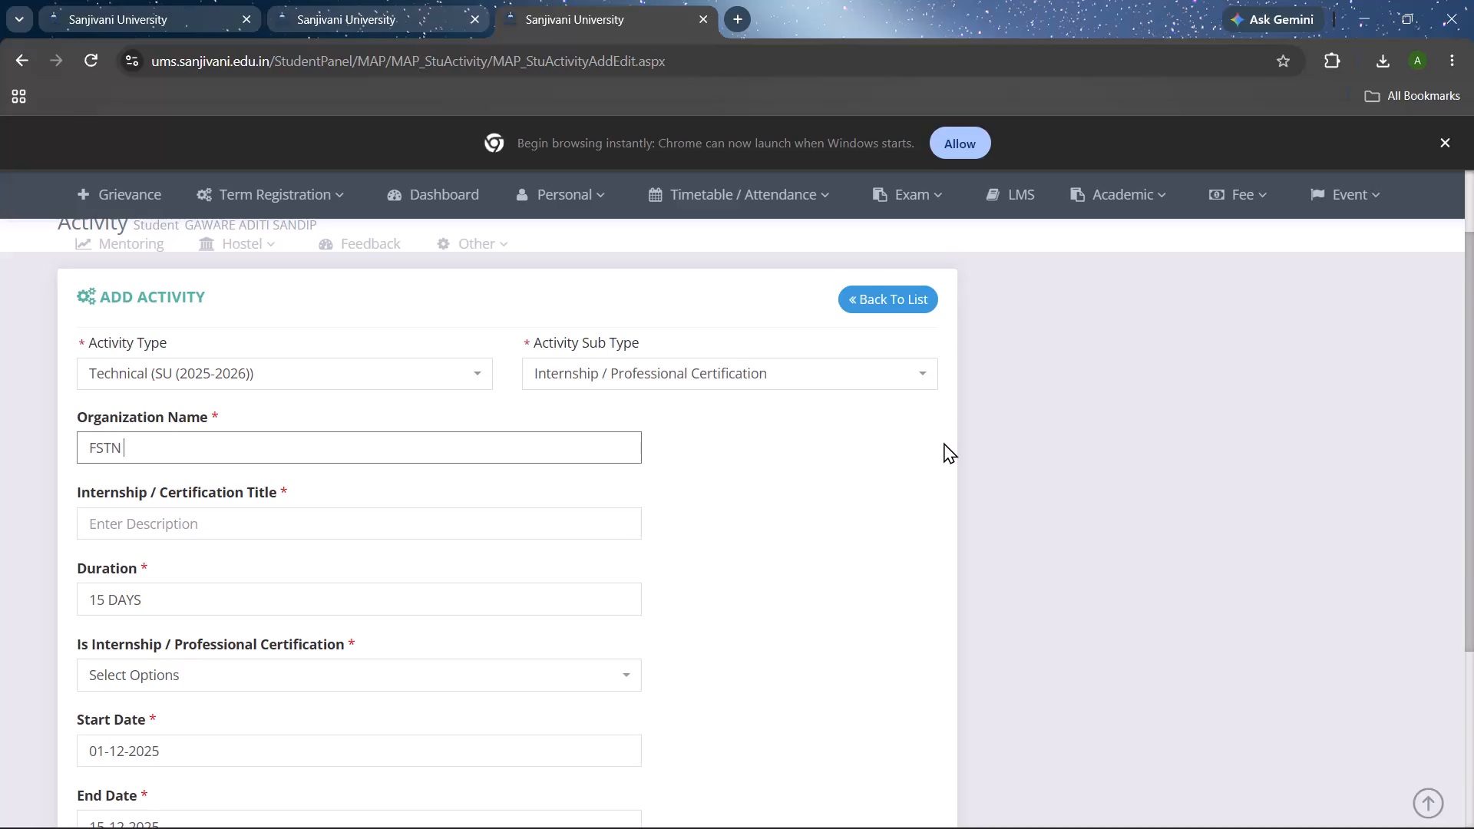
Complete the Organization Name of the internship / certification activity as "FSTN exploration foundation".
{"action": "type", "text": "ex"}
{"action": "type", "text": "plo"}
{"action": "type", "text": "ration foundation"}
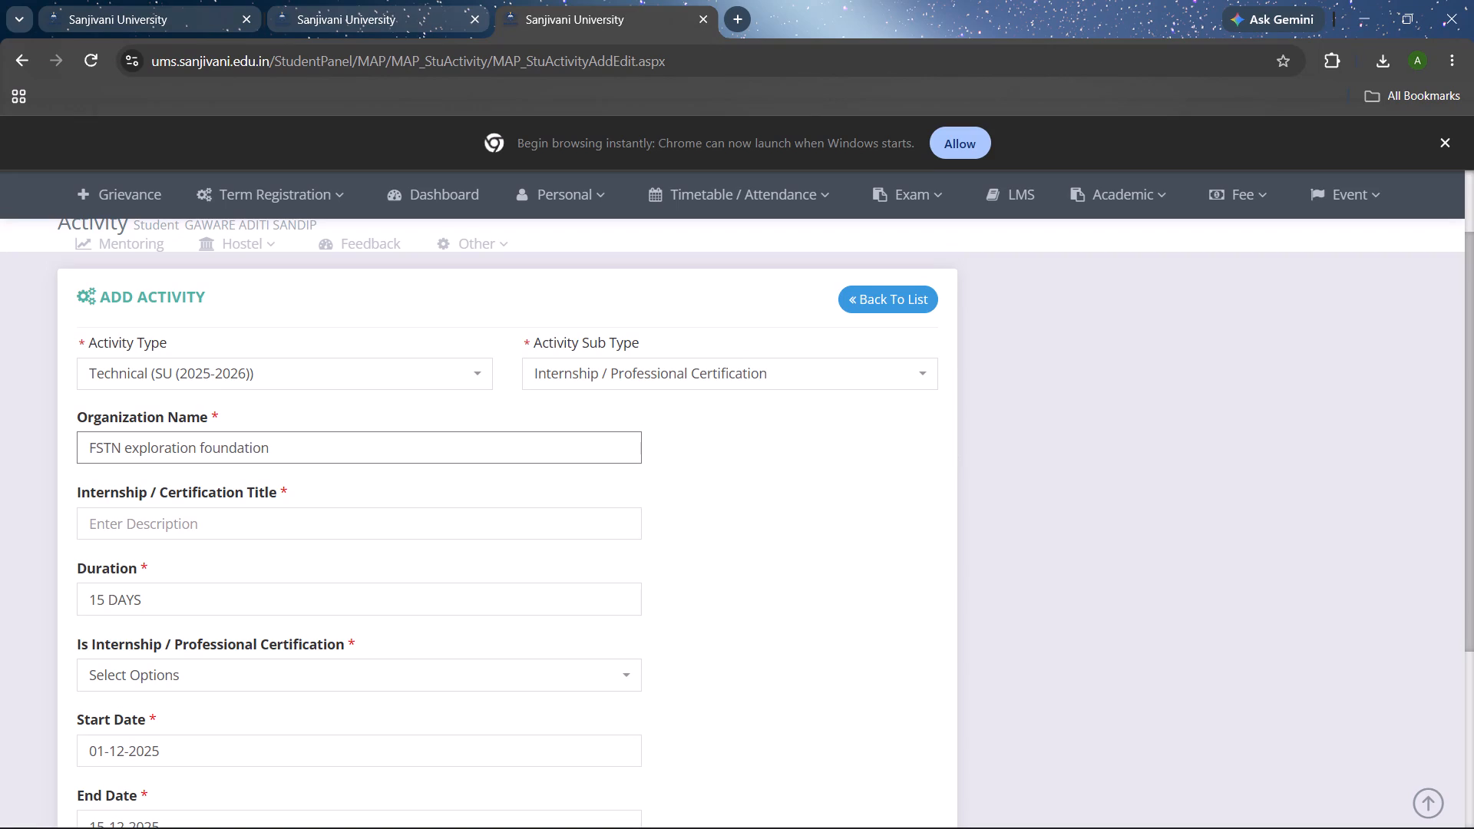
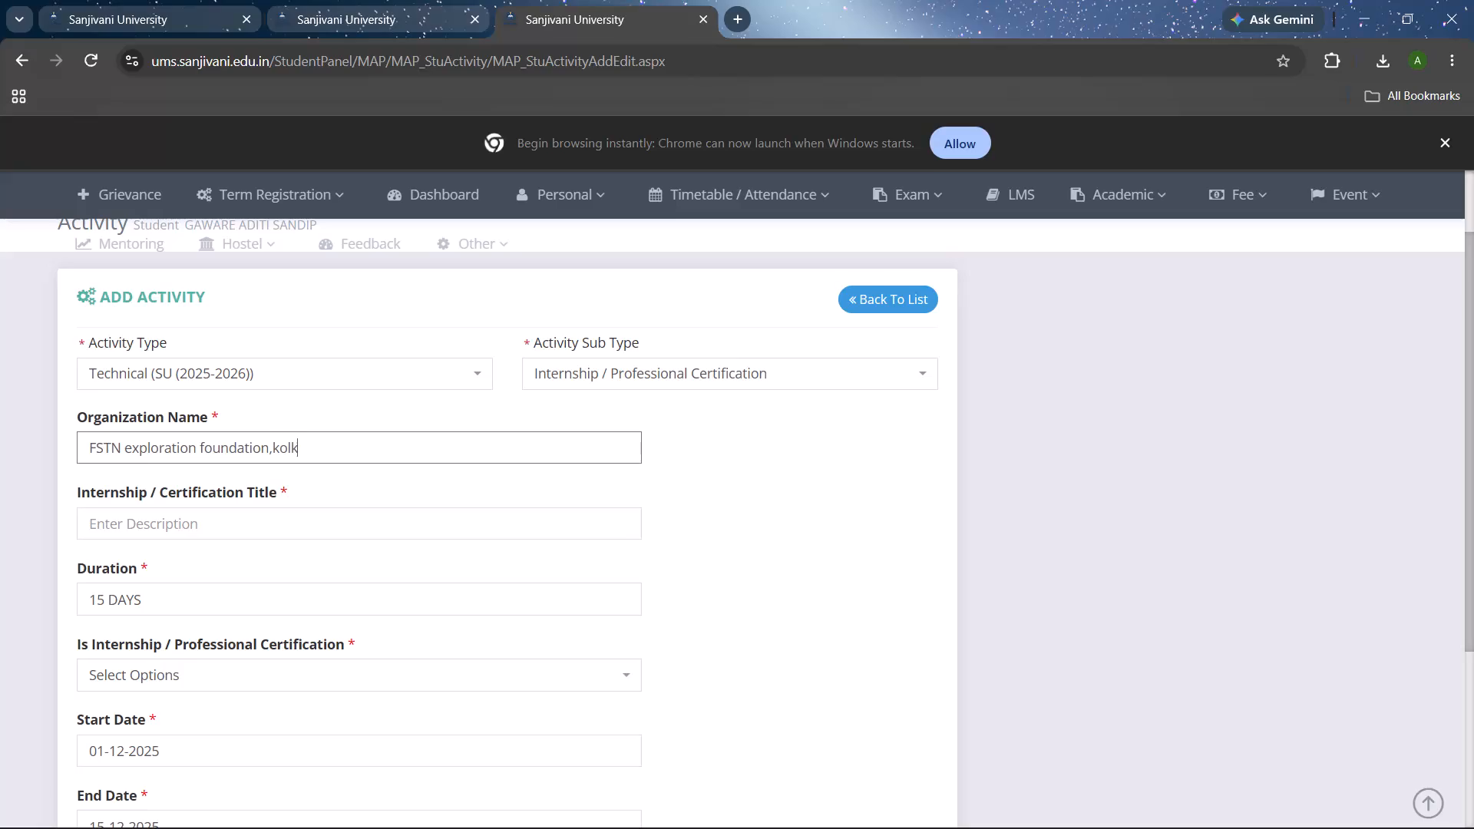
Extend the Organization Name with the location so it reads "FSTN exploration foundation,kolkata,westbengol,".
{"action": "type", "text": "ata,"}
{"action": "type", "text": "westben"}
{"action": "type", "text": "gol,"}
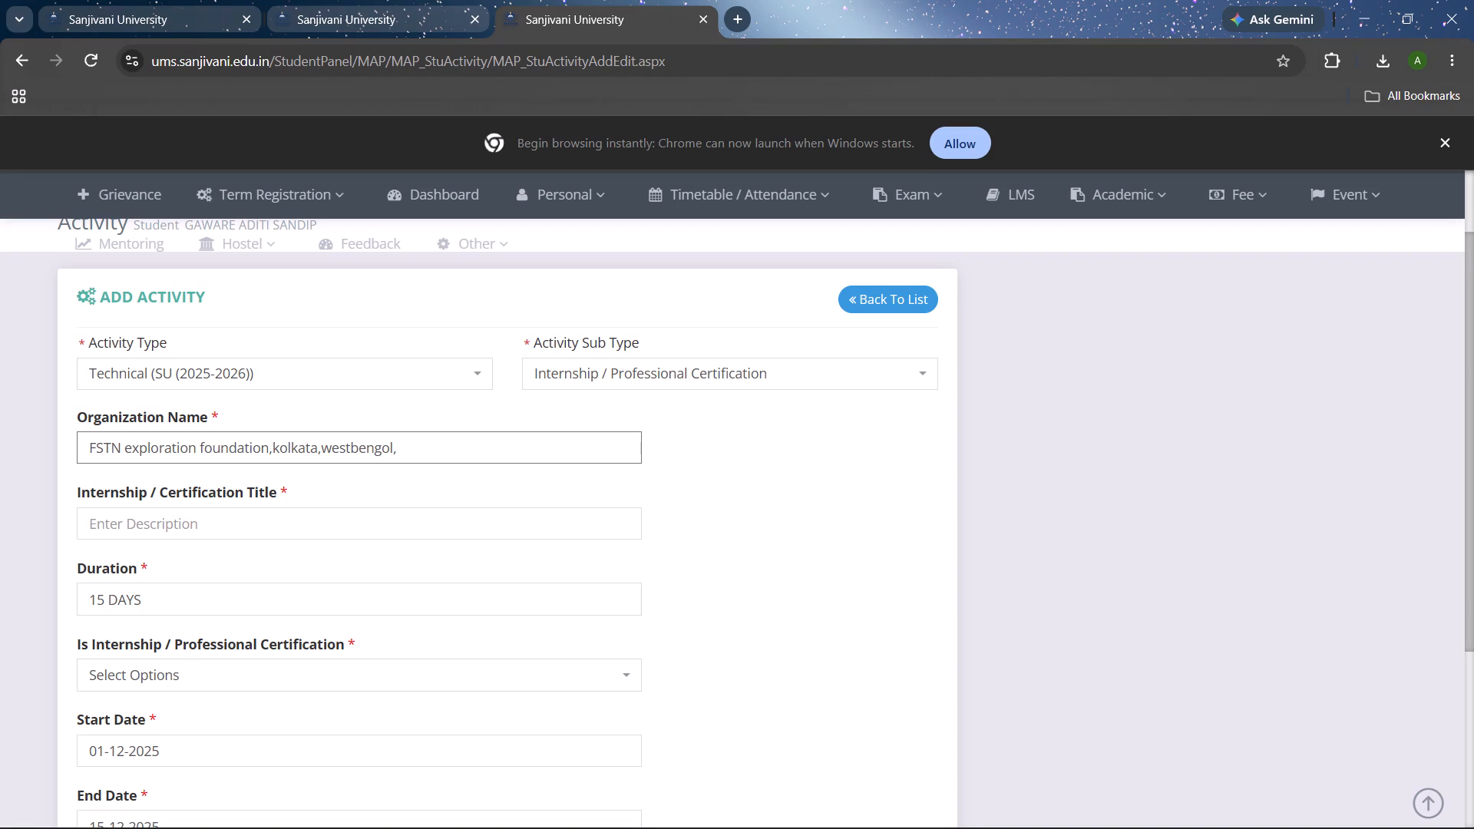
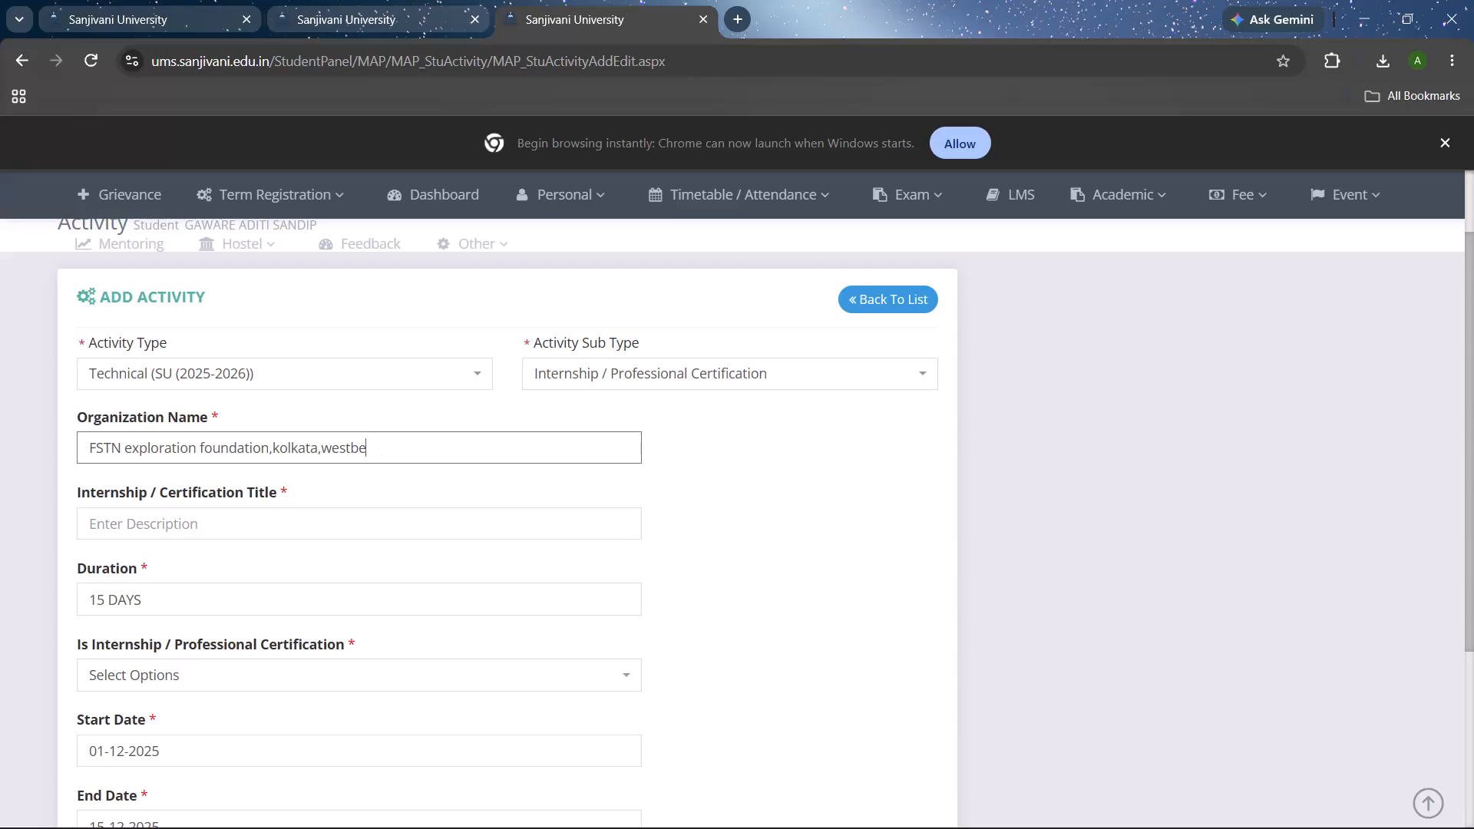
Correct and complete the Organization Name so it reads "FSTN exploration foundation,kolkata,west bengal,india".
{"action": "key", "text": "BackSpace"}
{"action": "key", "text": "BackSpace"}
{"action": "key", "text": "space"}
{"action": "type", "text": "ben"}
{"action": "type", "text": "gal"}
{"action": "key", "text": "comma"}
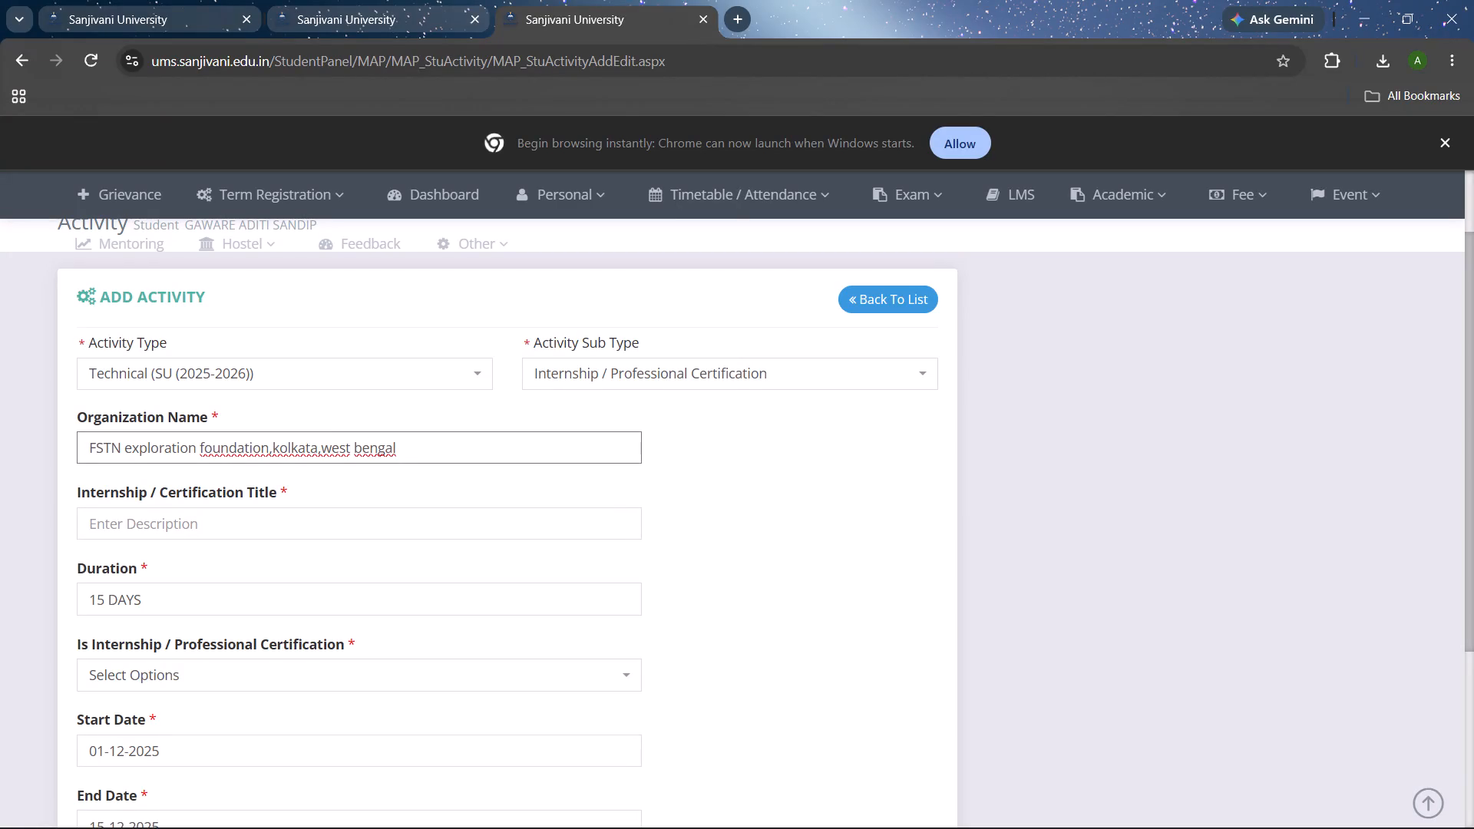
{"action": "type", "text": "india"}
Begin the Internship / Certification Title with "15 days".
{"action": "left_click", "coordinate": [332, 526]}
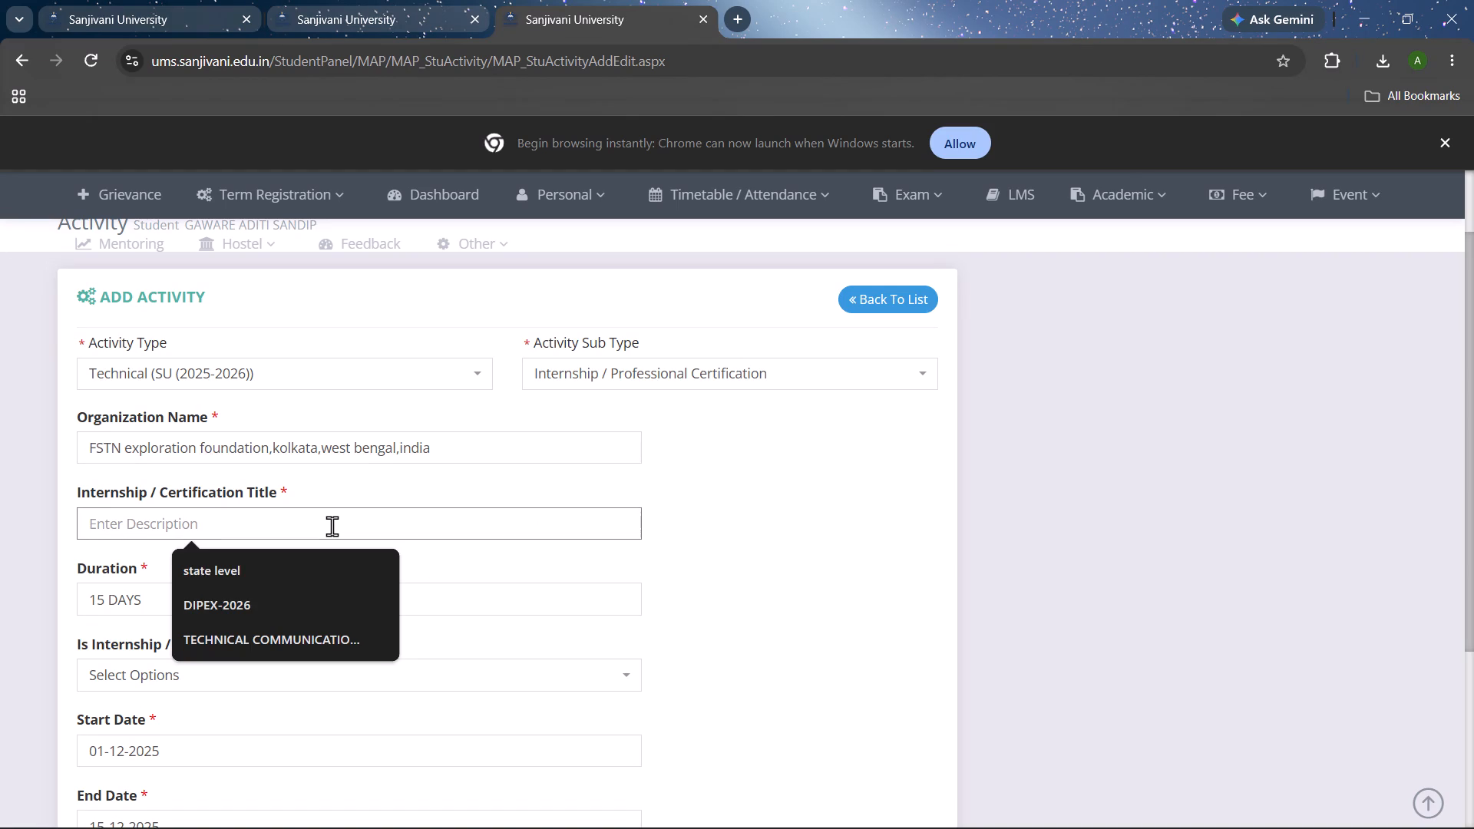
{"action": "type", "text": "15 days"}
{"action": "key", "text": "space"}
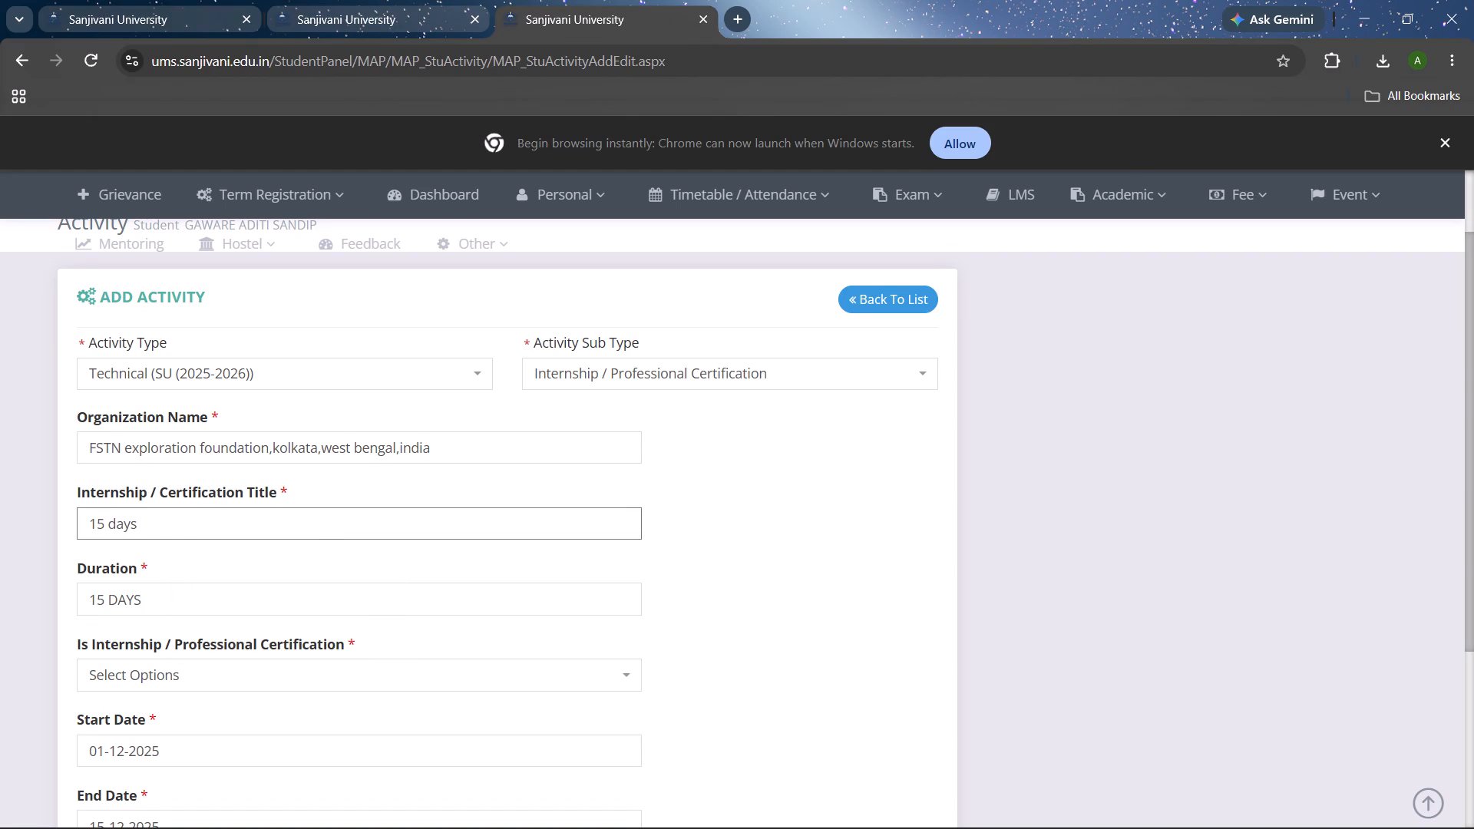
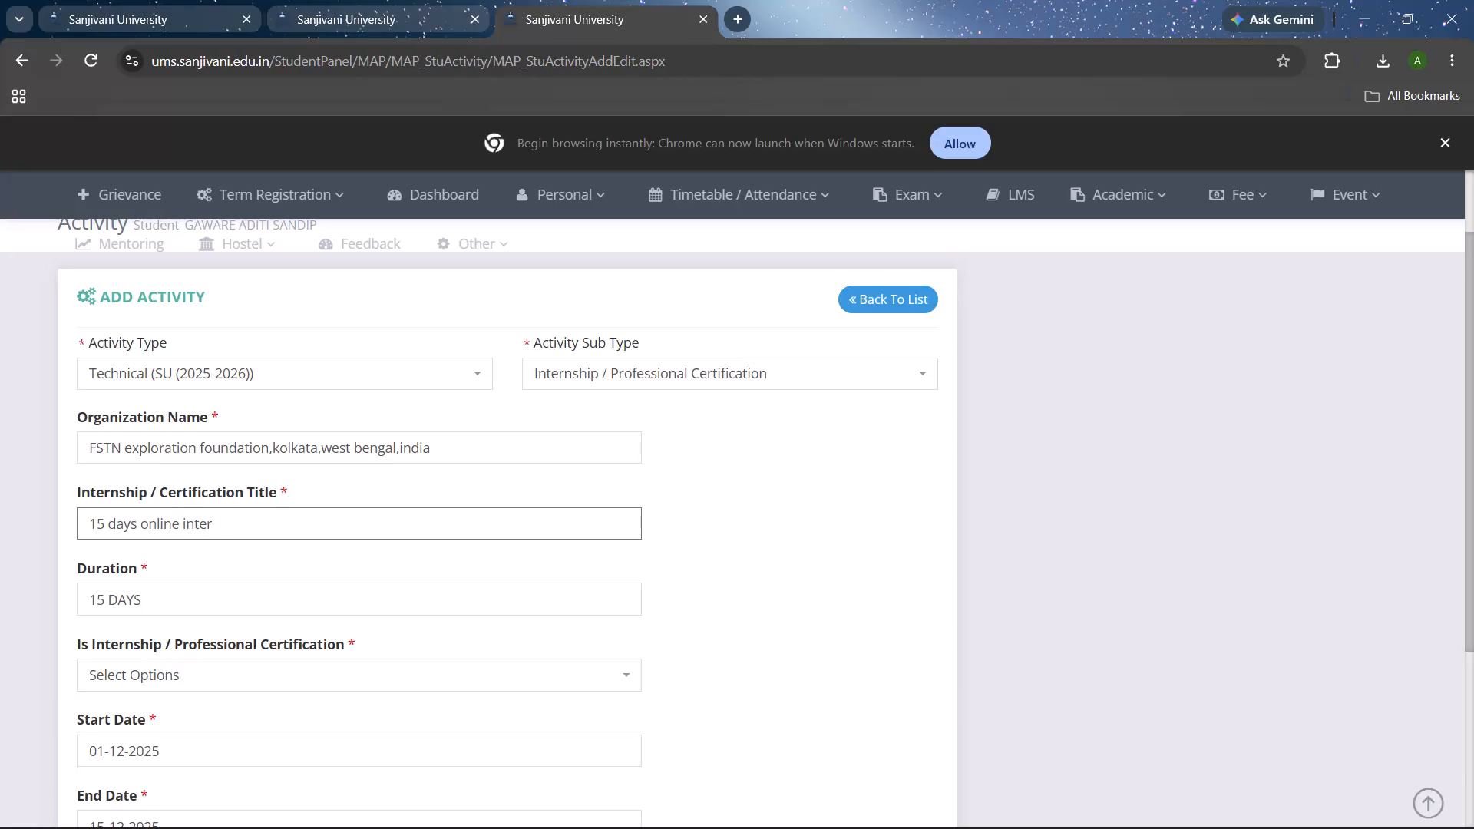
Complete the Internship / Certification Title so it reads "15 days online internship program".
{"action": "type", "text": "nship program"}
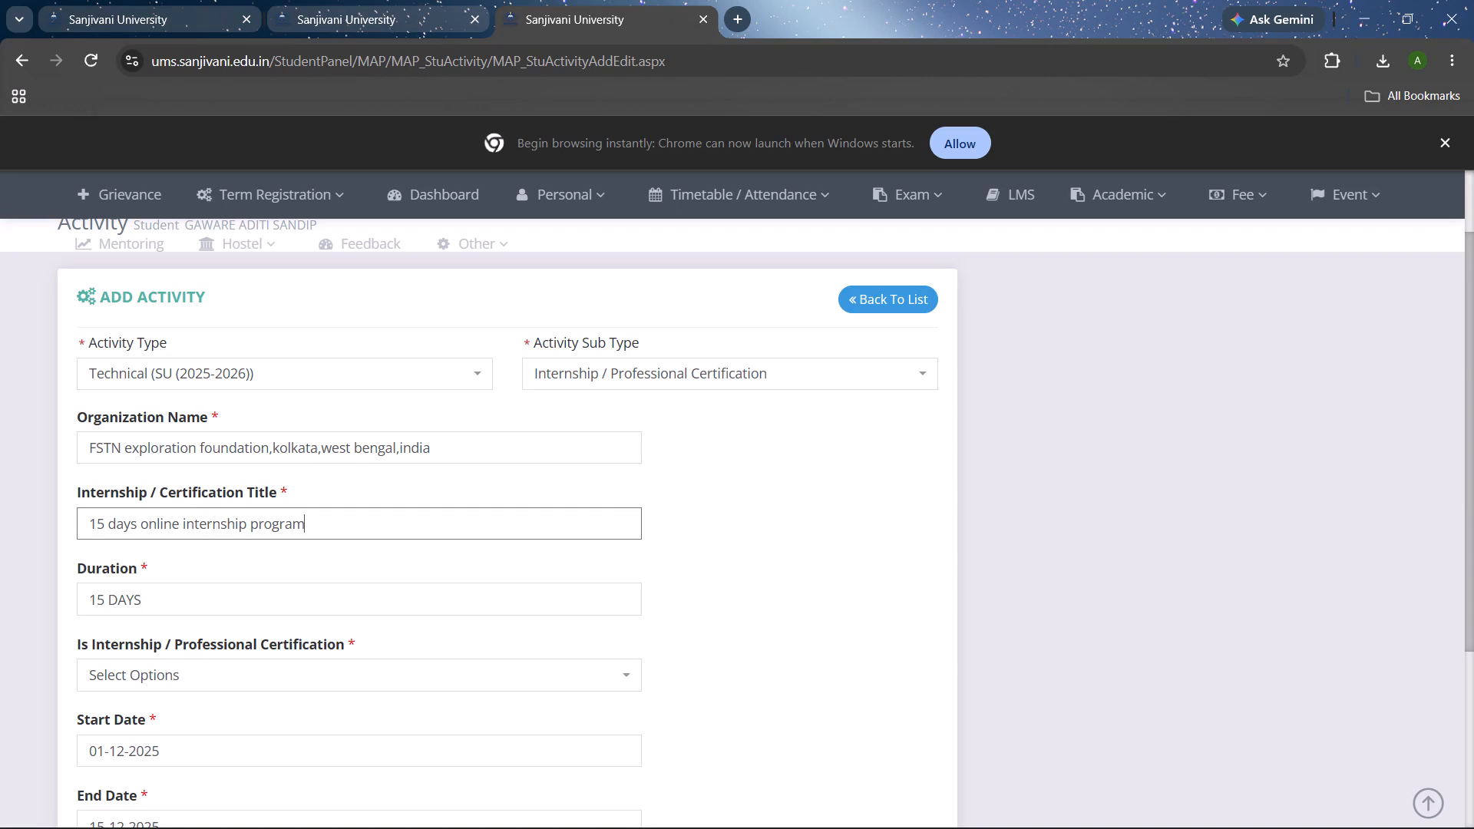
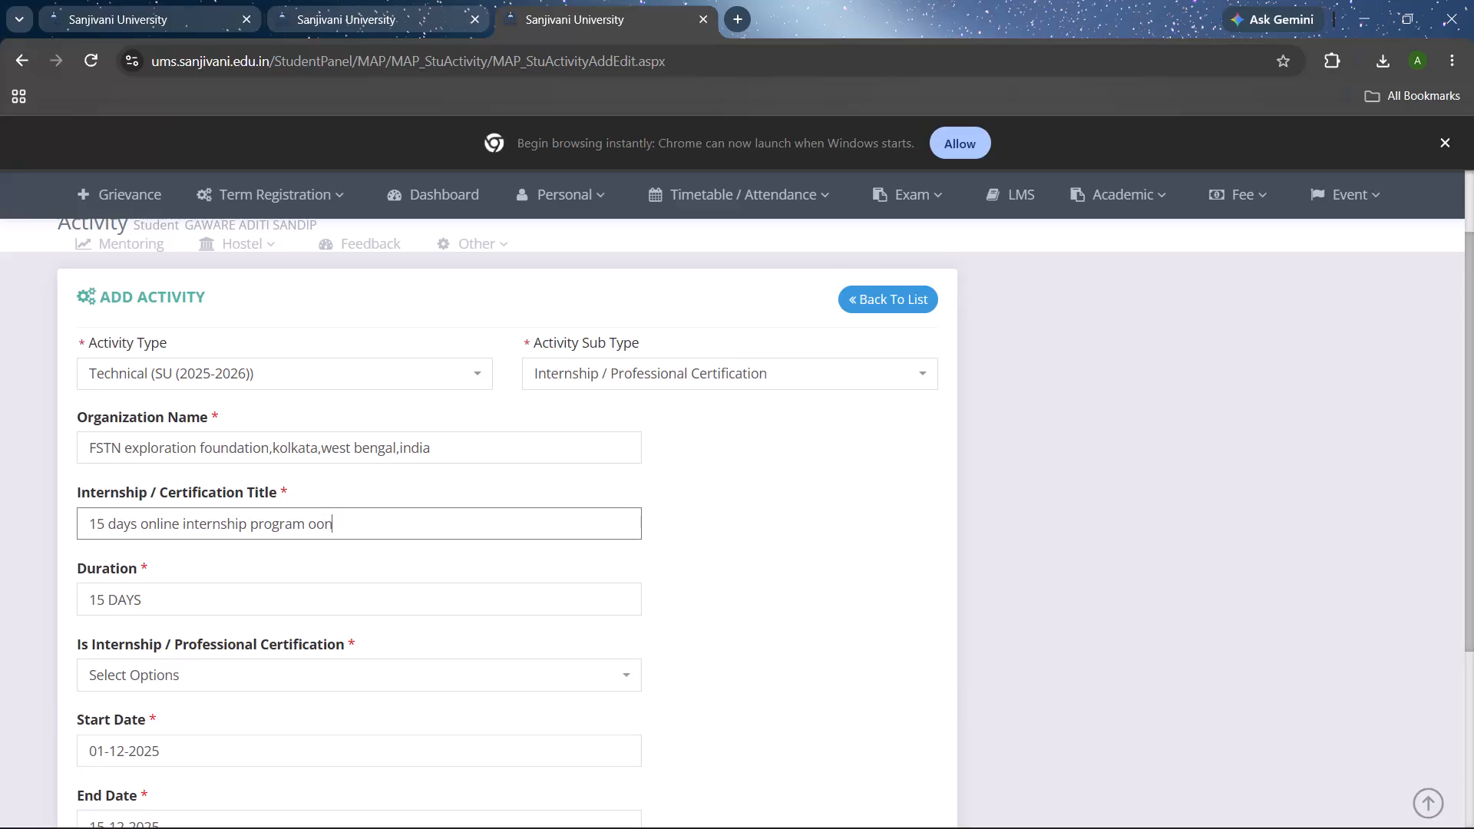
Extend the Internship / Certification Title so it reads "15 days online internship program on diet consulation and".
{"action": "key", "text": "BackSpace"}
{"action": "key", "text": "BackSpace"}
{"action": "key", "text": "BackSpace"}
{"action": "type", "text": "n dies"}
{"action": "key", "text": "BackSpace"}
{"action": "type", "text": "t consulation and"}
{"action": "key", "text": "space"}
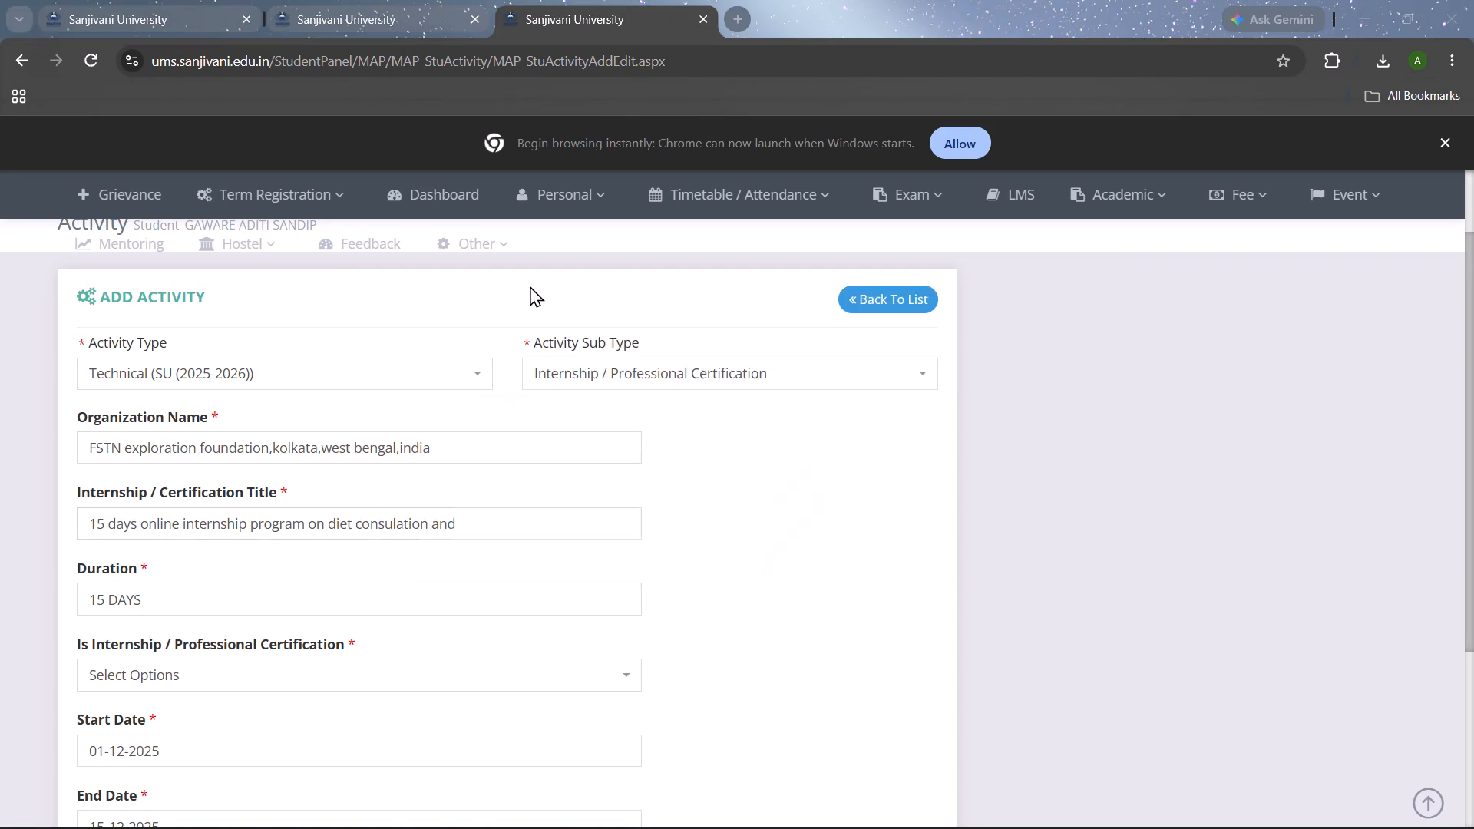
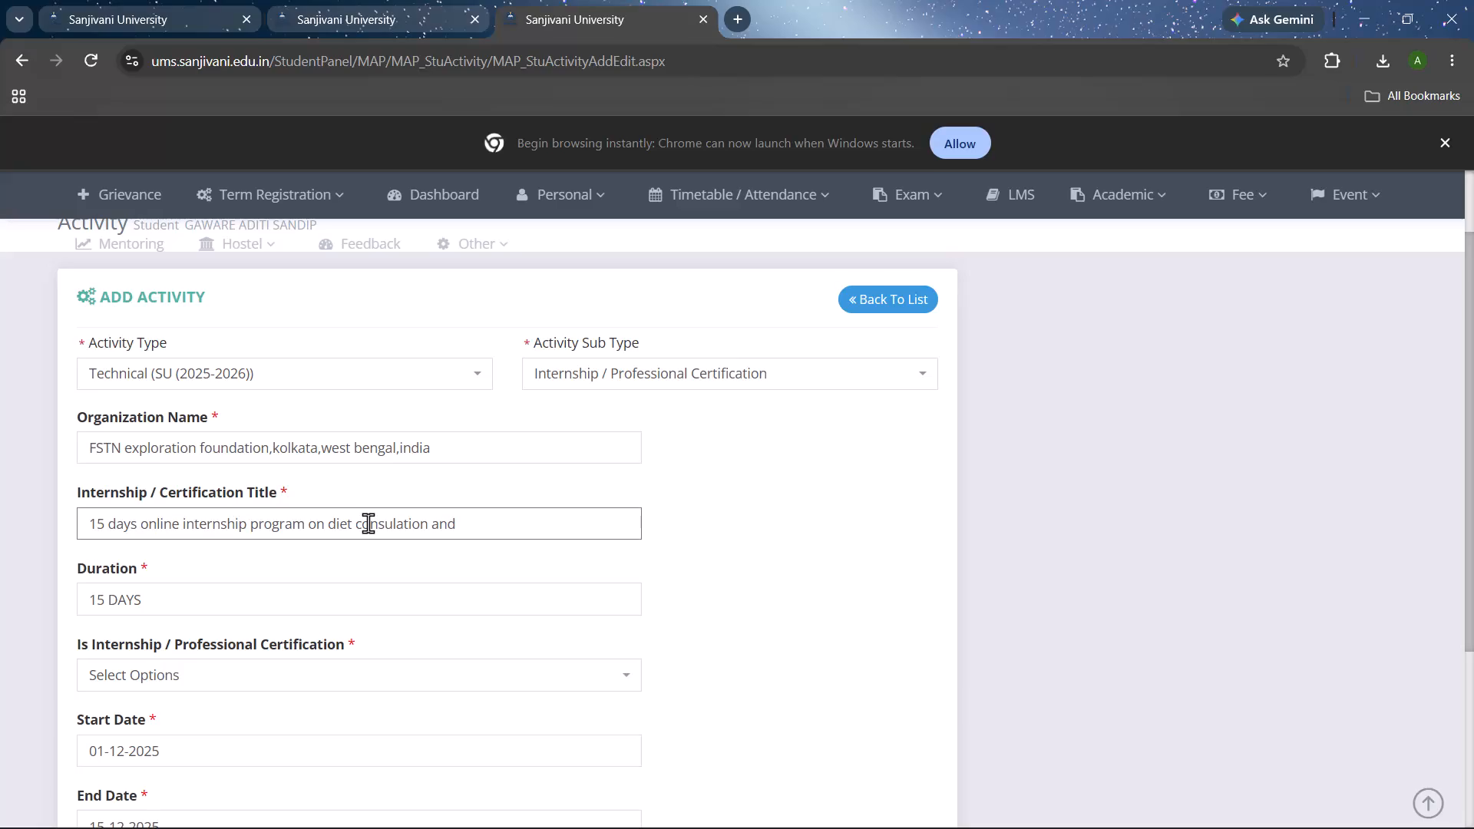
Change "consulation" to "counsulation" in the Internship / Certification Title and return to the end of the title text.
{"action": "key", "text": "u"}
{"action": "left_click", "coordinate": [461, 523]}
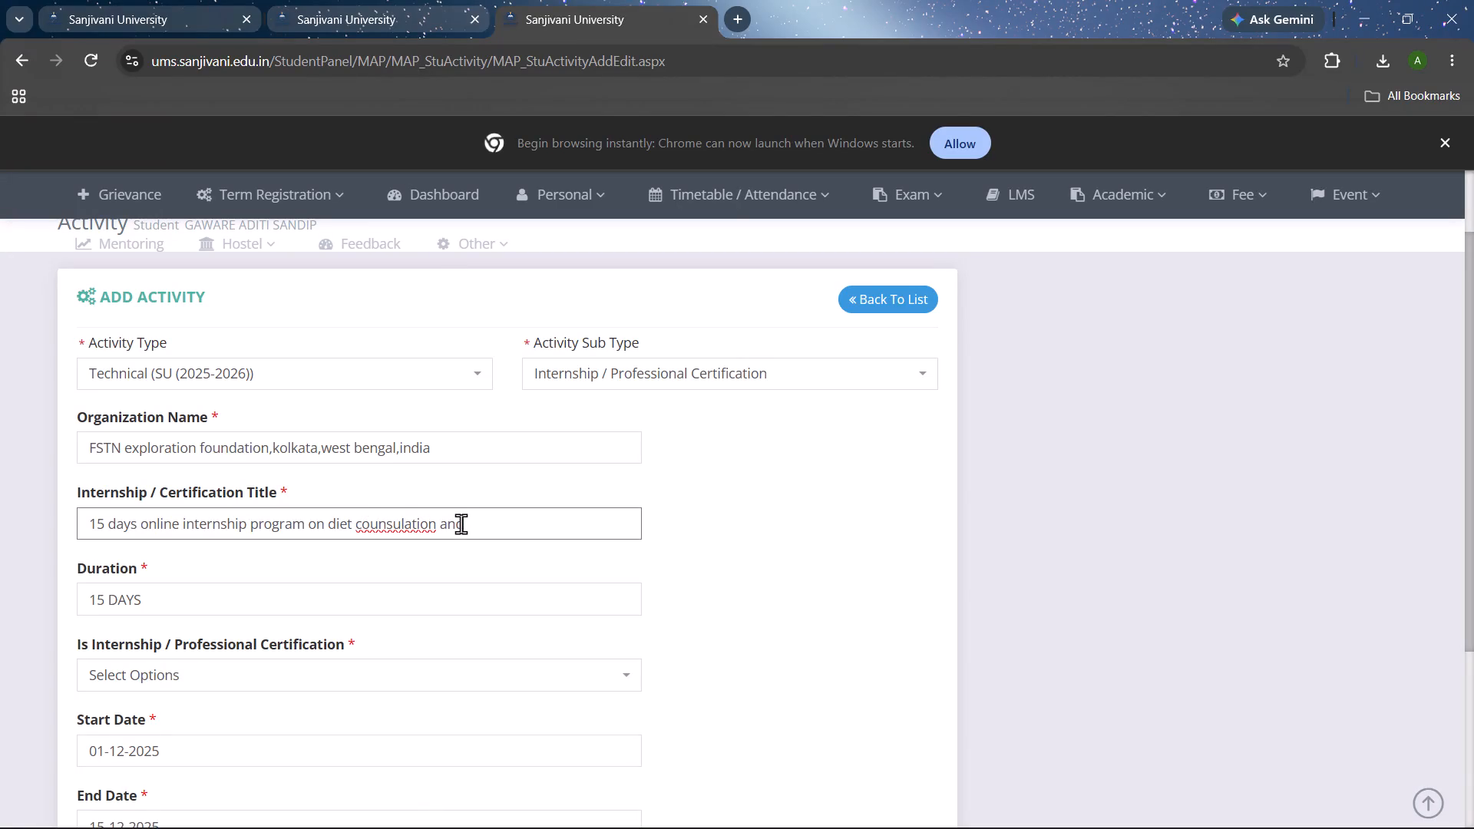
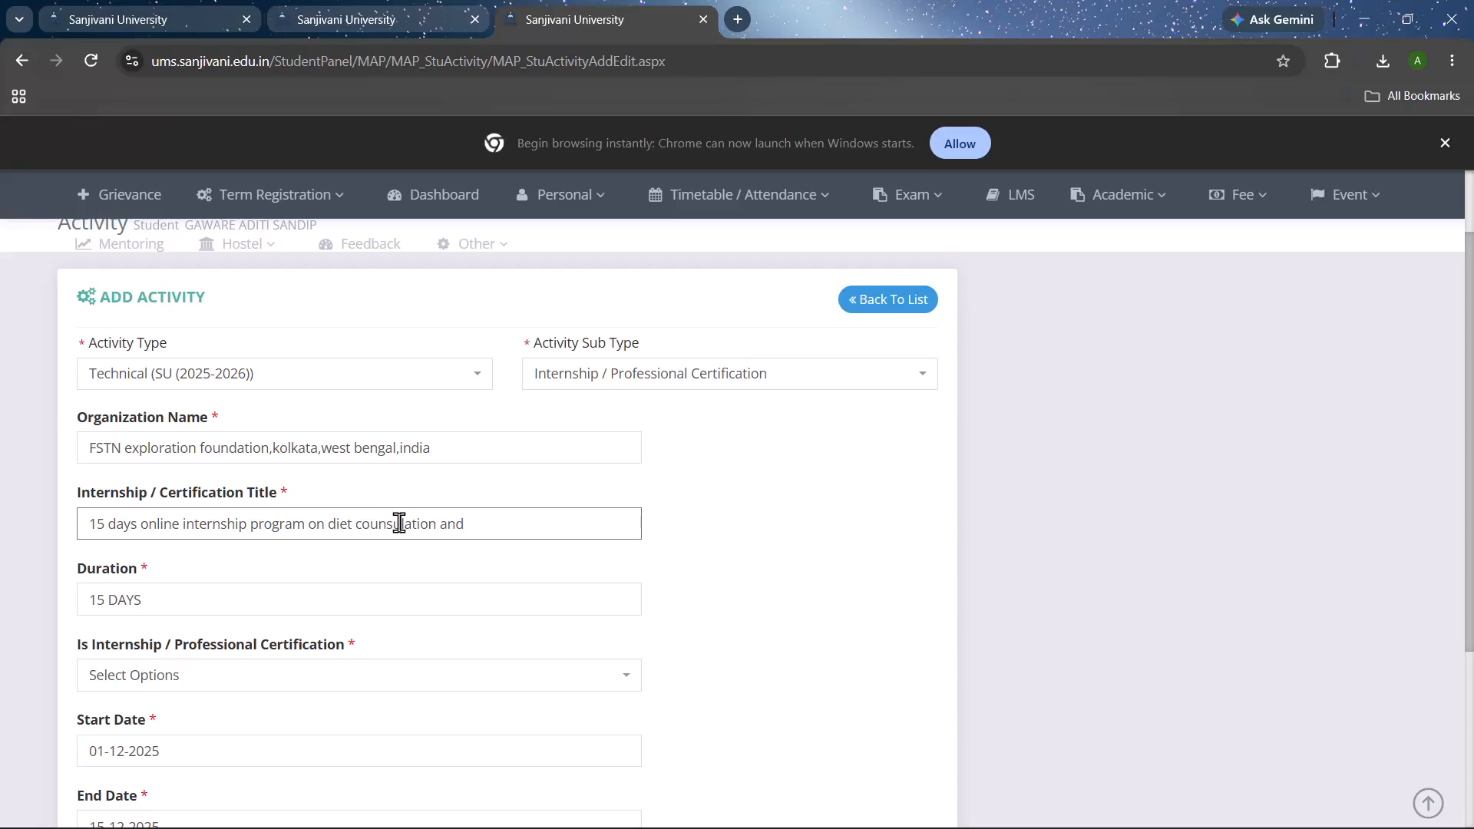
Respell the word after "diet" in the Internship / Certification Title as "counselelation" and return to the end of the title text.
{"action": "key", "text": "BackSpace"}
{"action": "key", "text": "e"}
{"action": "key", "text": "Right"}
{"action": "key", "text": "Right"}
{"action": "key", "text": "BackSpace"}
{"action": "key", "text": "e"}
{"action": "left_click", "coordinate": [436, 523]}
{"action": "key", "text": "BackSpace"}
{"action": "key", "text": "BackSpace"}
{"action": "key", "text": "BackSpace"}
{"action": "key", "text": "BackSpace"}
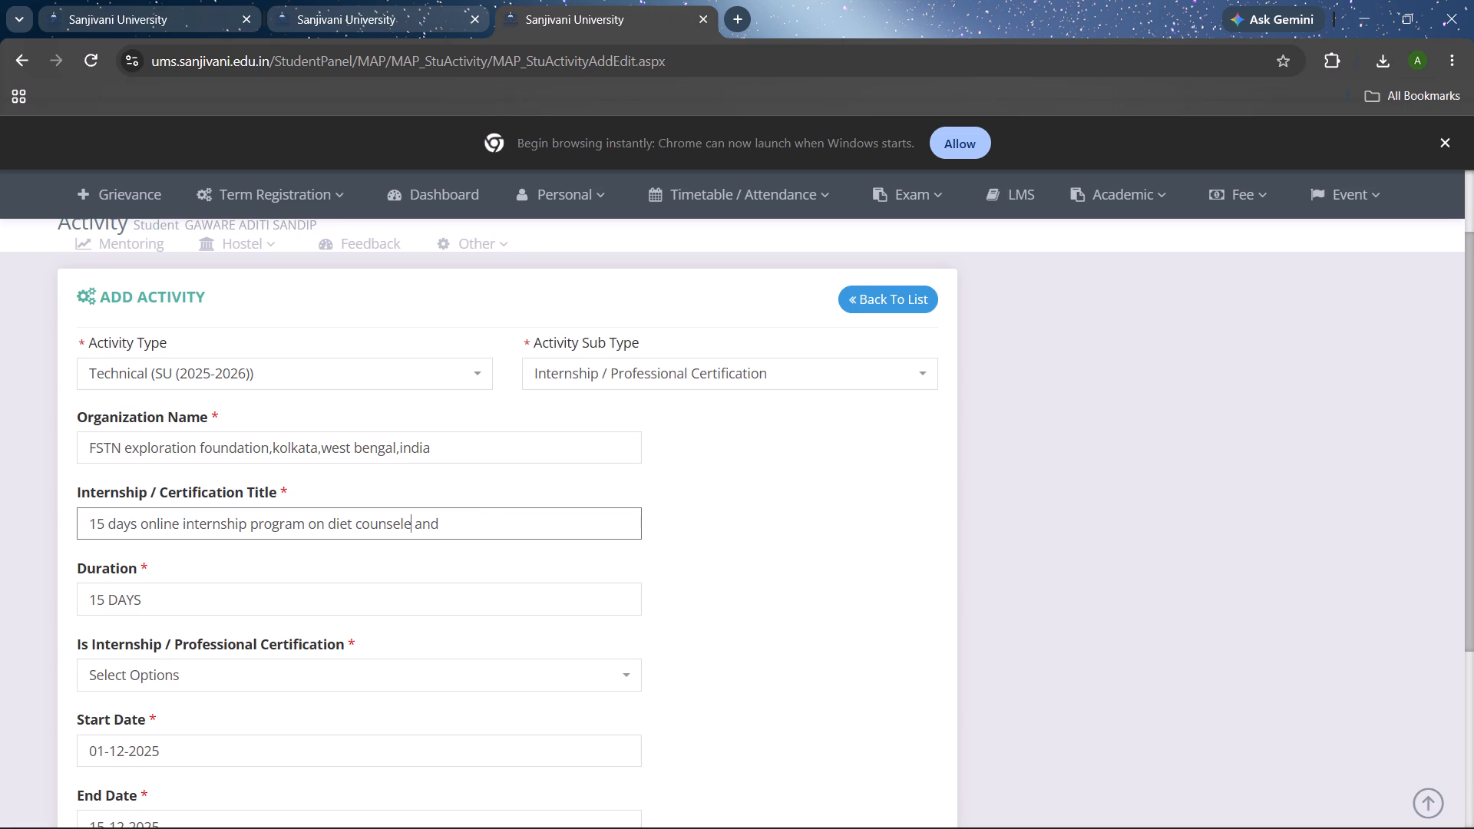
{"action": "type", "text": "lation"}
{"action": "left_click", "coordinate": [494, 530]}
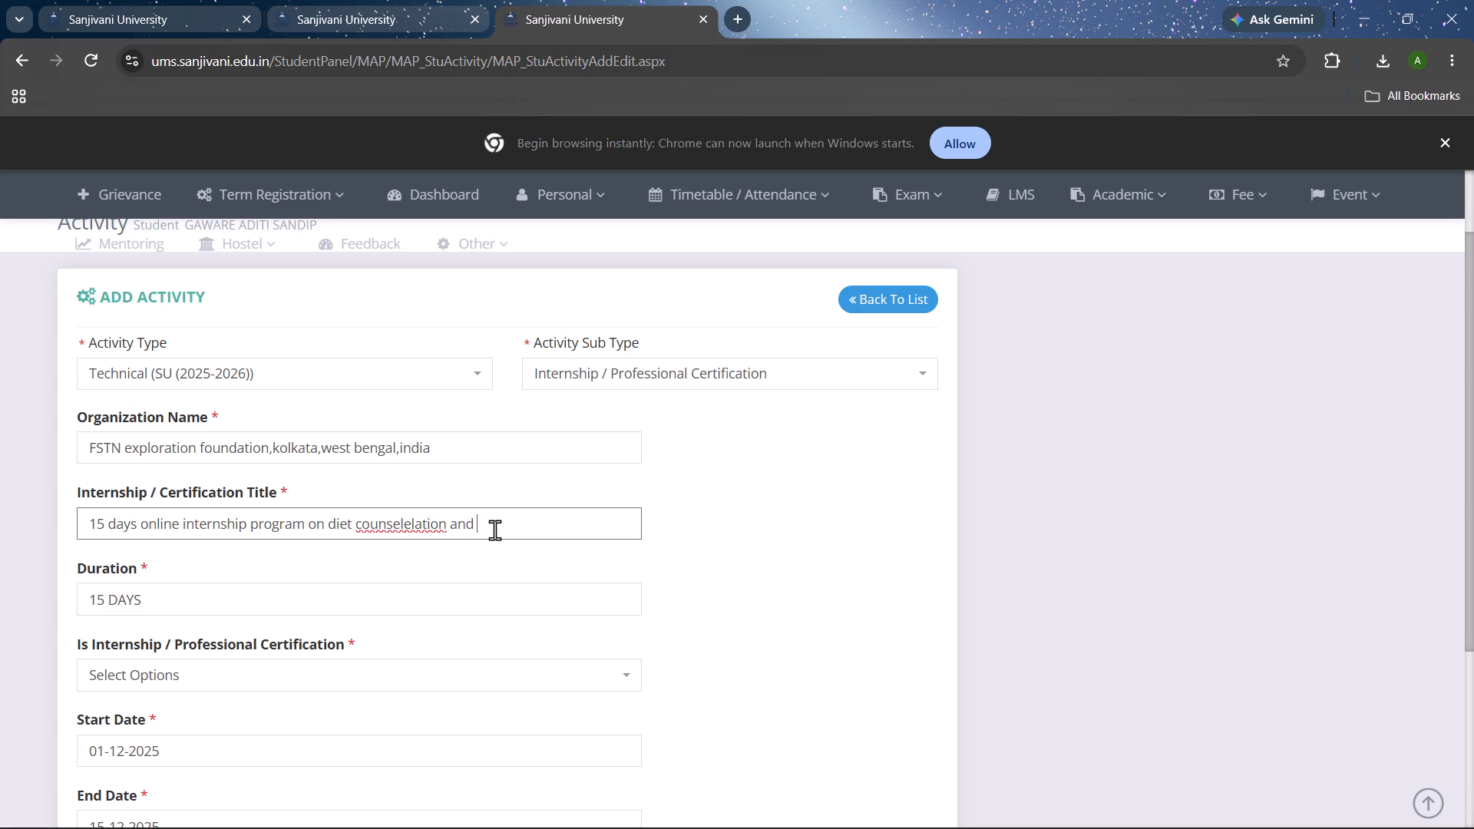
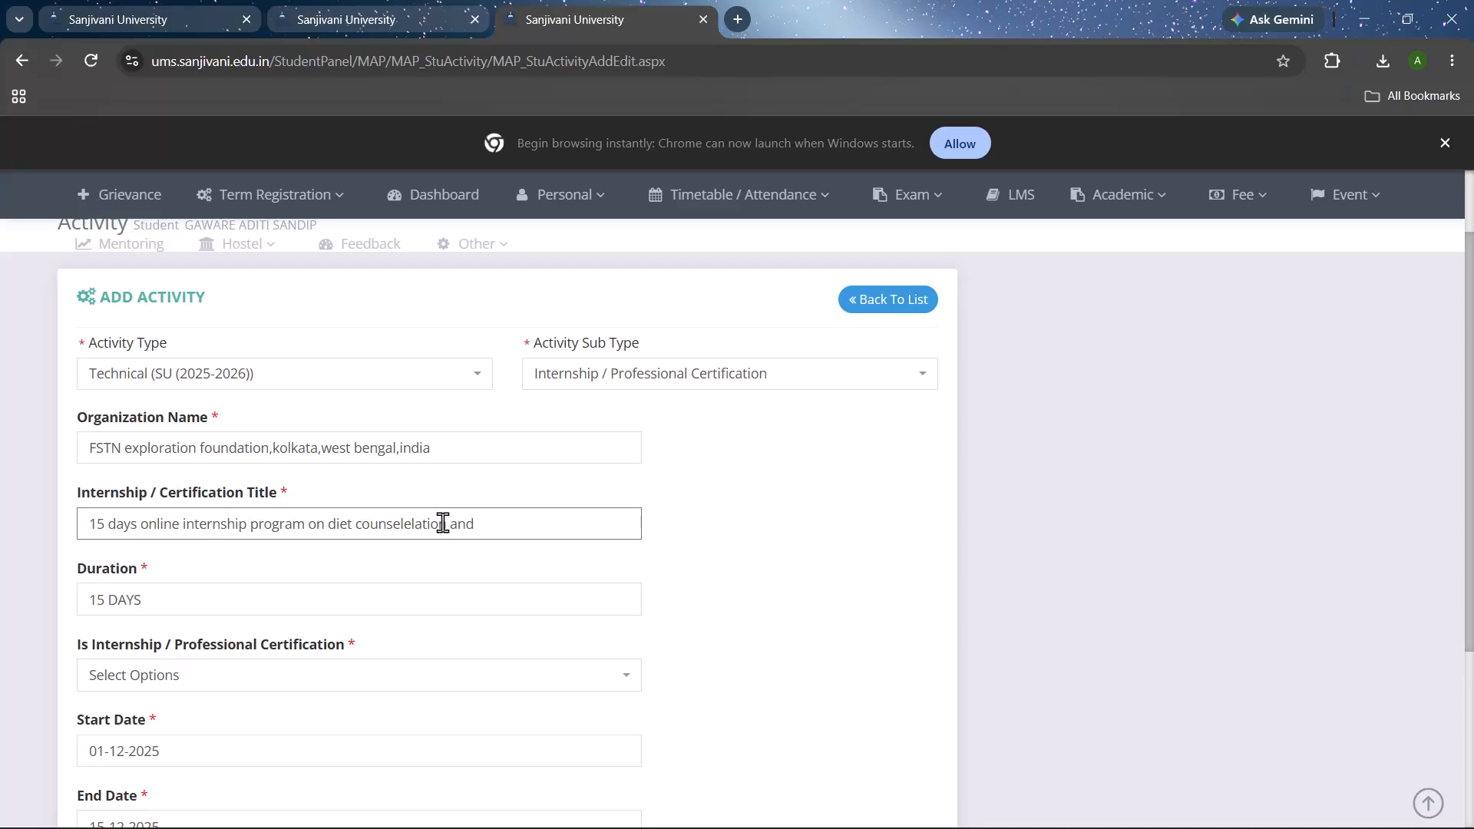
Shorten the misspelled word after "diet" in the Internship / Certification Title to "counsel", keeping the "and" that follows.
{"action": "key", "text": "Right"}
{"action": "key", "text": "BackSpace"}
{"action": "key", "text": "BackSpace"}
{"action": "key", "text": "BackSpace"}
{"action": "key", "text": "BackSpace"}
{"action": "key", "text": "BackSpace"}
{"action": "key", "text": "BackSpace"}
{"action": "key", "text": "BackSpace"}
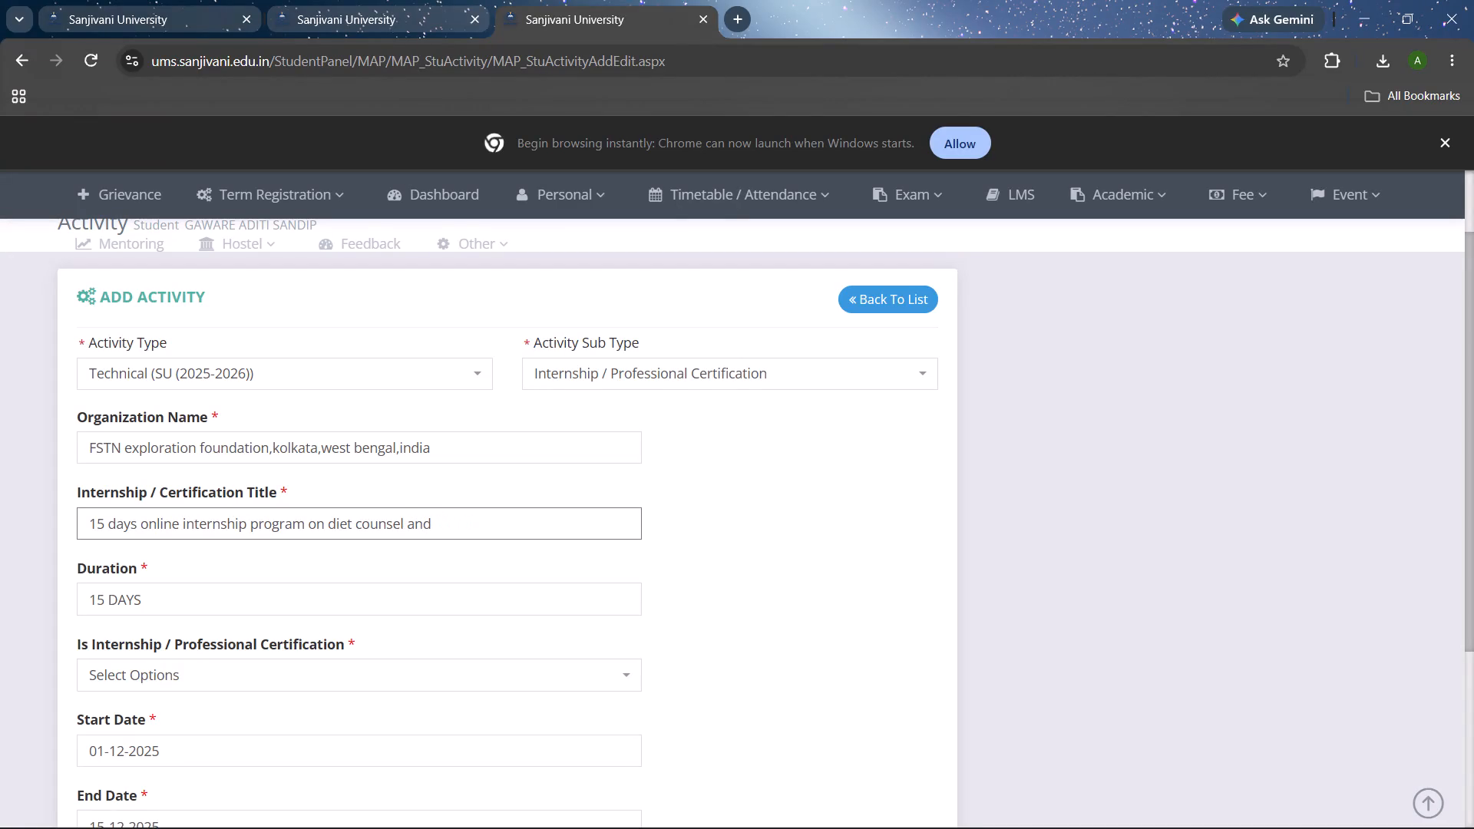
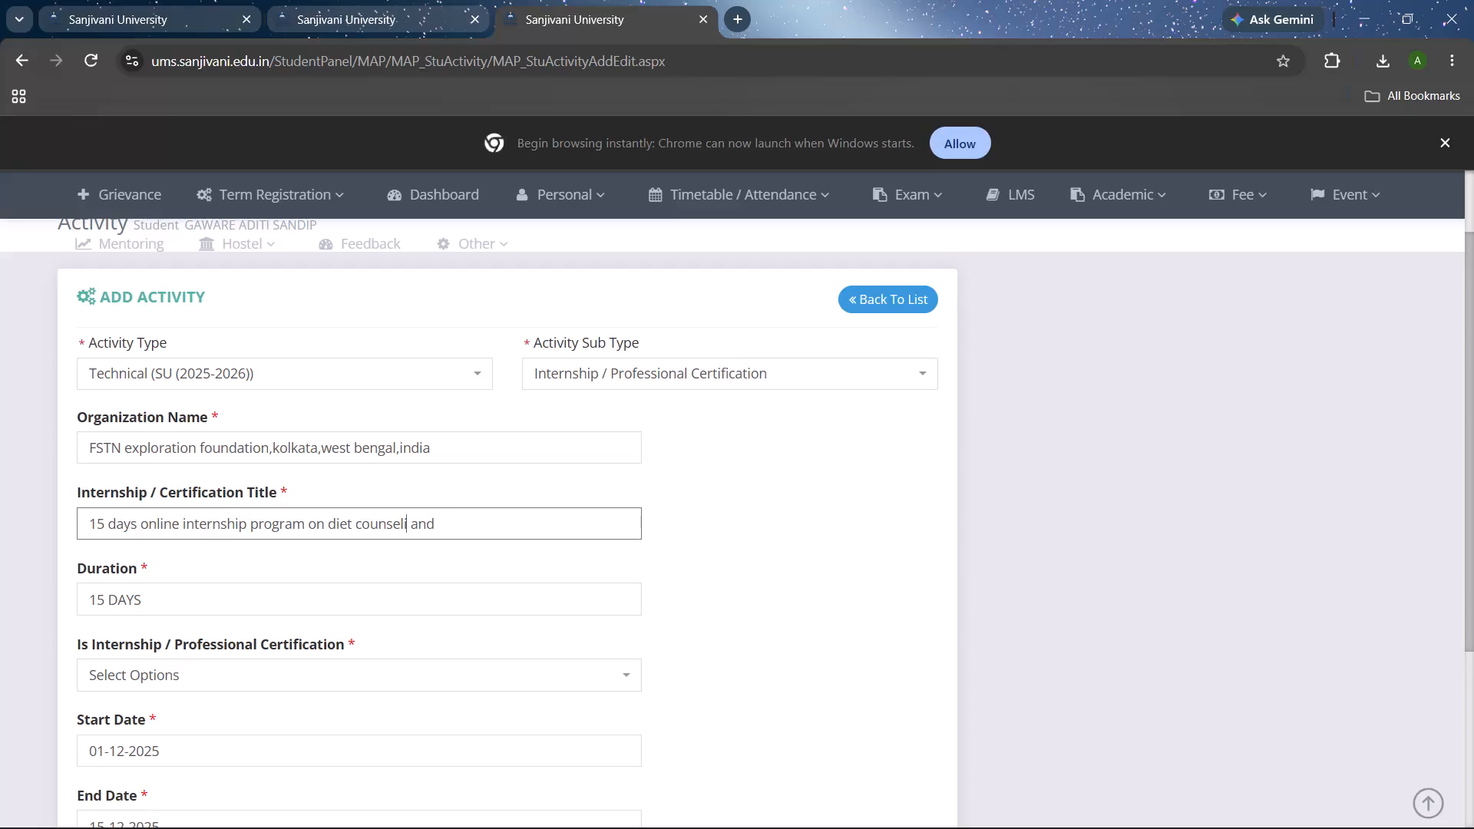
Complete the word after "diet" in the Internship / Certification Title as "counseling" and place the text cursor after "and".
{"action": "key", "text": "BackSpace"}
{"action": "key", "text": "Right"}
{"action": "key", "text": "Right"}
{"action": "key", "text": "Right"}
{"action": "key", "text": "Right"}
{"action": "key", "text": "Right"}
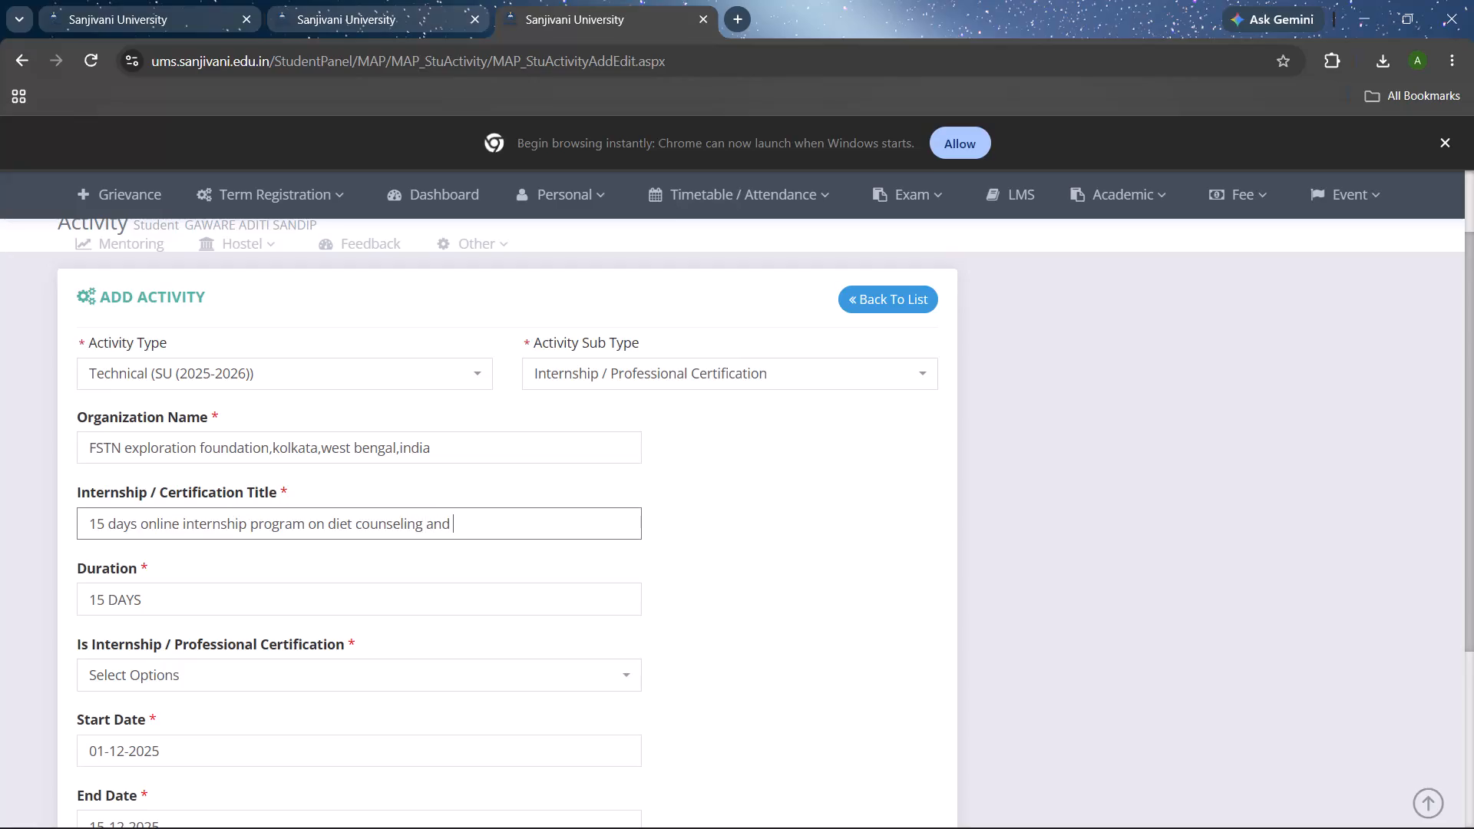
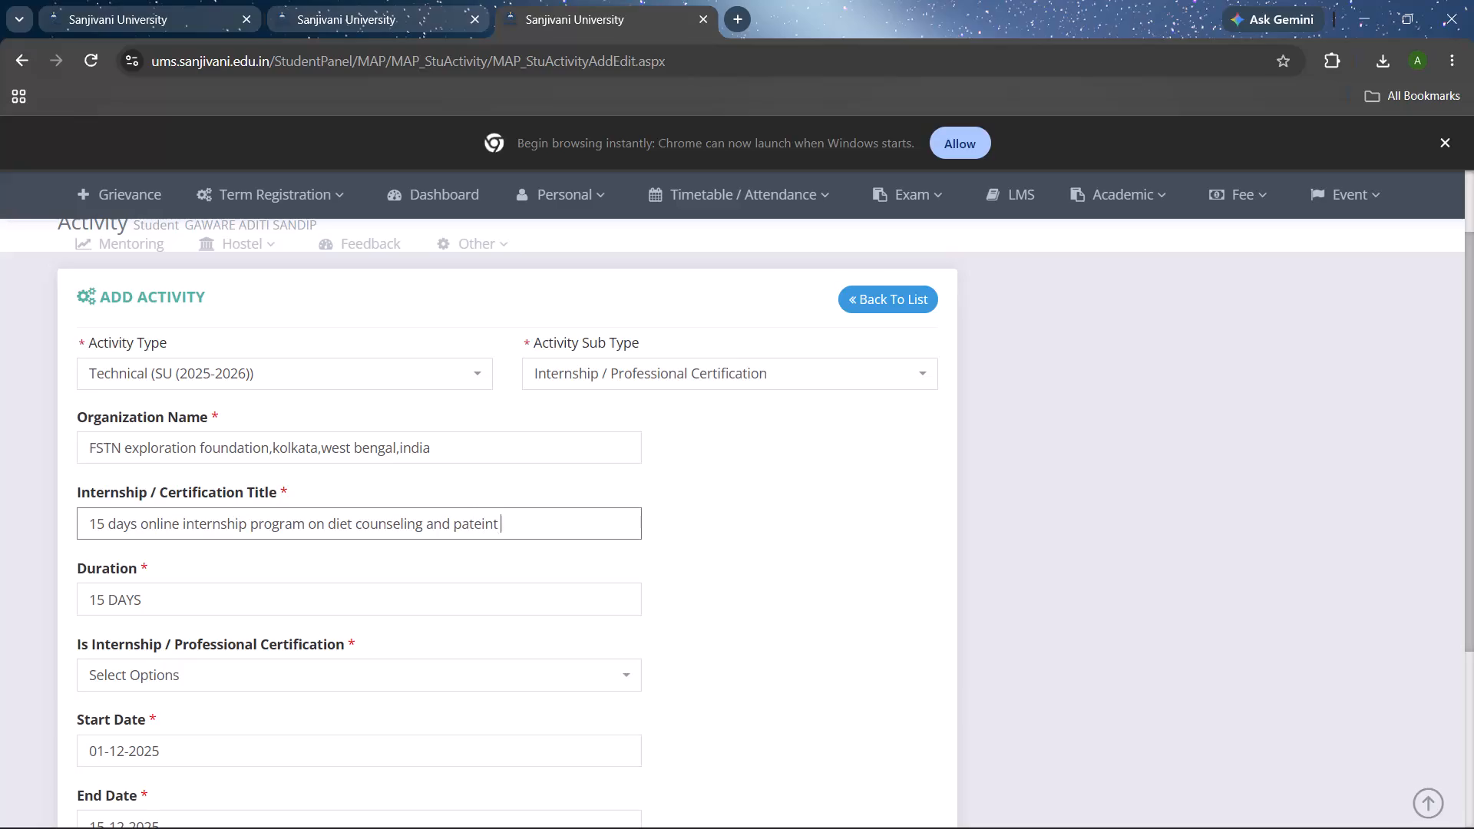
Finish the Internship / Certification Title by adding "care" after "diet counseling and pateint".
{"action": "type", "text": "cat"}
{"action": "key", "text": "BackSpace"}
{"action": "type", "text": "re"}
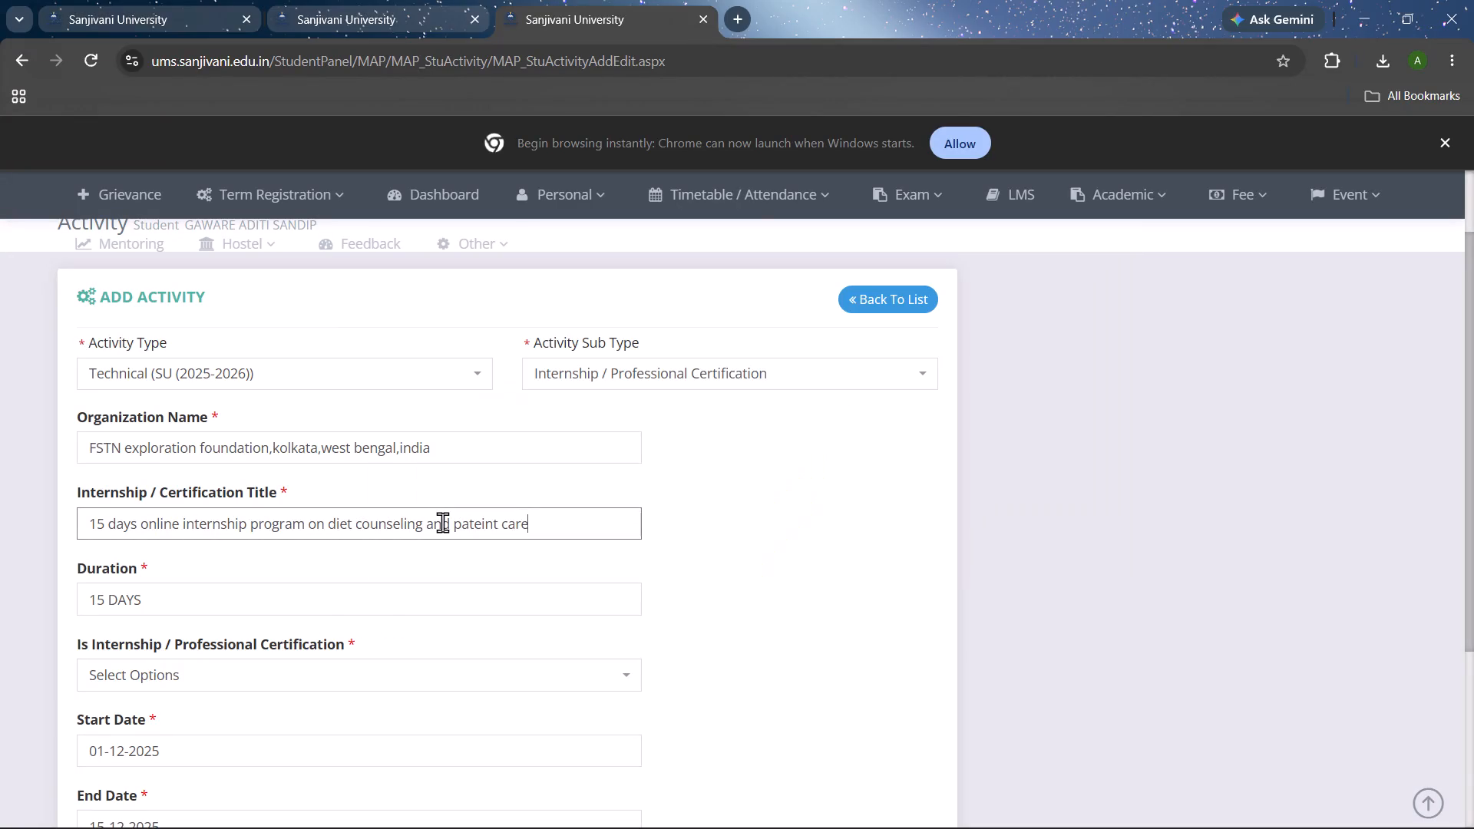
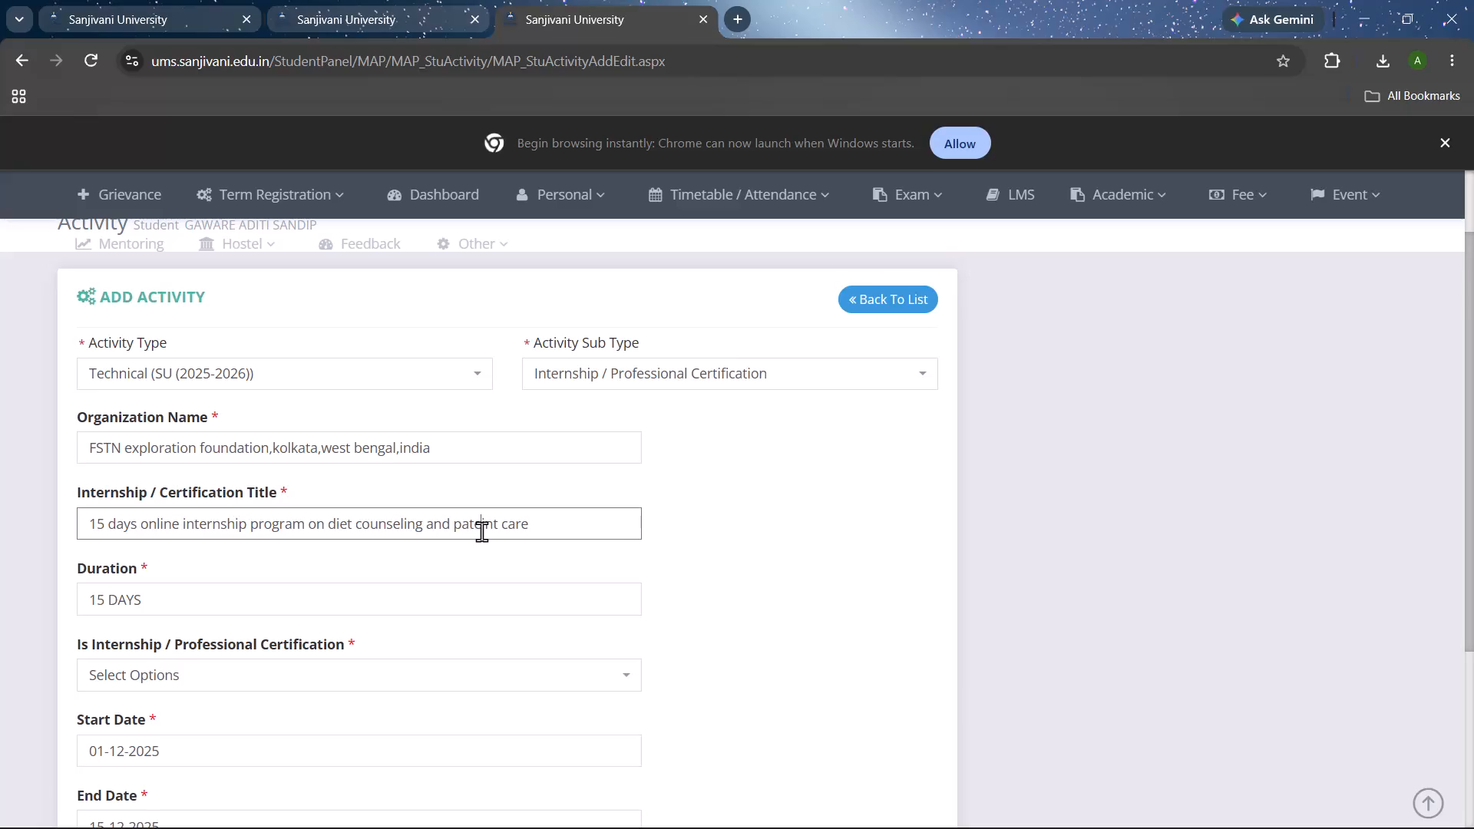
Correct the misspelled word to "patient" in the Internship / Certification Title.
{"action": "key", "text": "BackSpace"}
{"action": "key", "text": "Right"}
{"action": "key", "text": "e"}
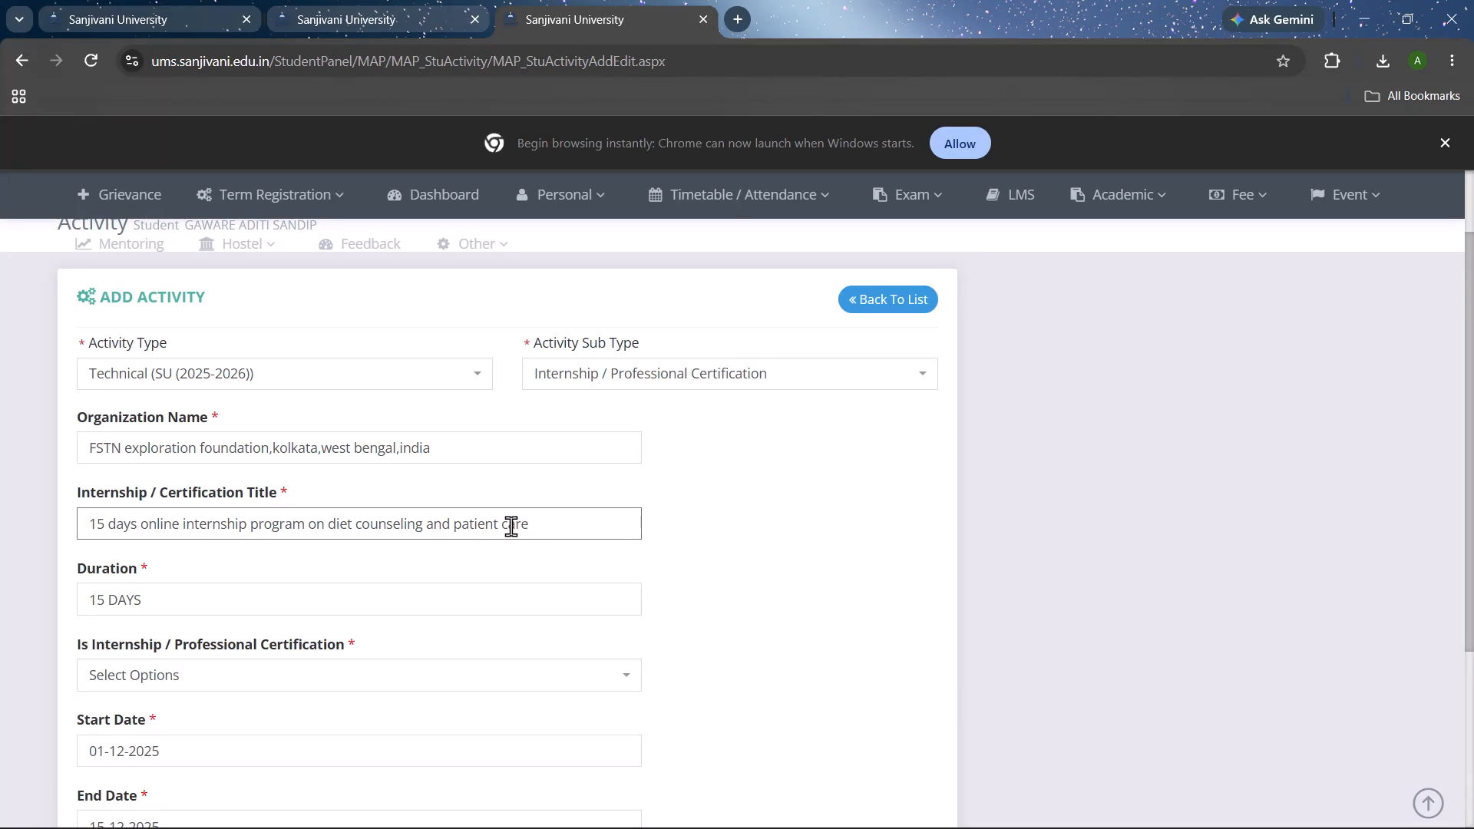
{"action": "left_click", "coordinate": [524, 526]}
{"action": "left_click", "coordinate": [540, 526]}
Attach internship,aditi.jpeg from the Documents folder as the authority letter / certificate.
{"action": "scroll", "coordinate": [540, 526], "scroll_direction": "down", "scroll_amount": 4}
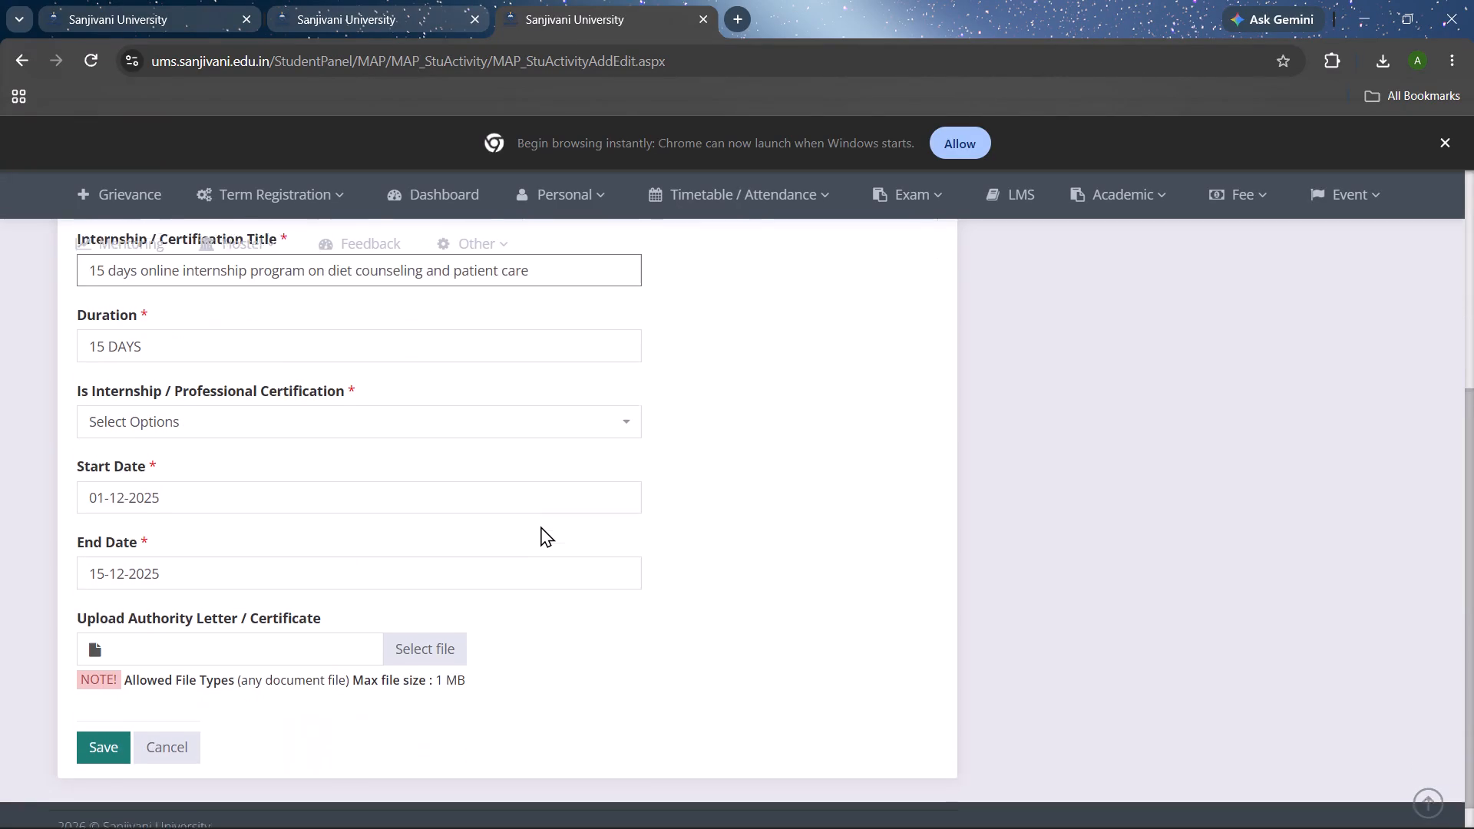
{"action": "scroll", "coordinate": [540, 526], "scroll_direction": "down", "scroll_amount": 1}
{"action": "left_click", "coordinate": [451, 629]}
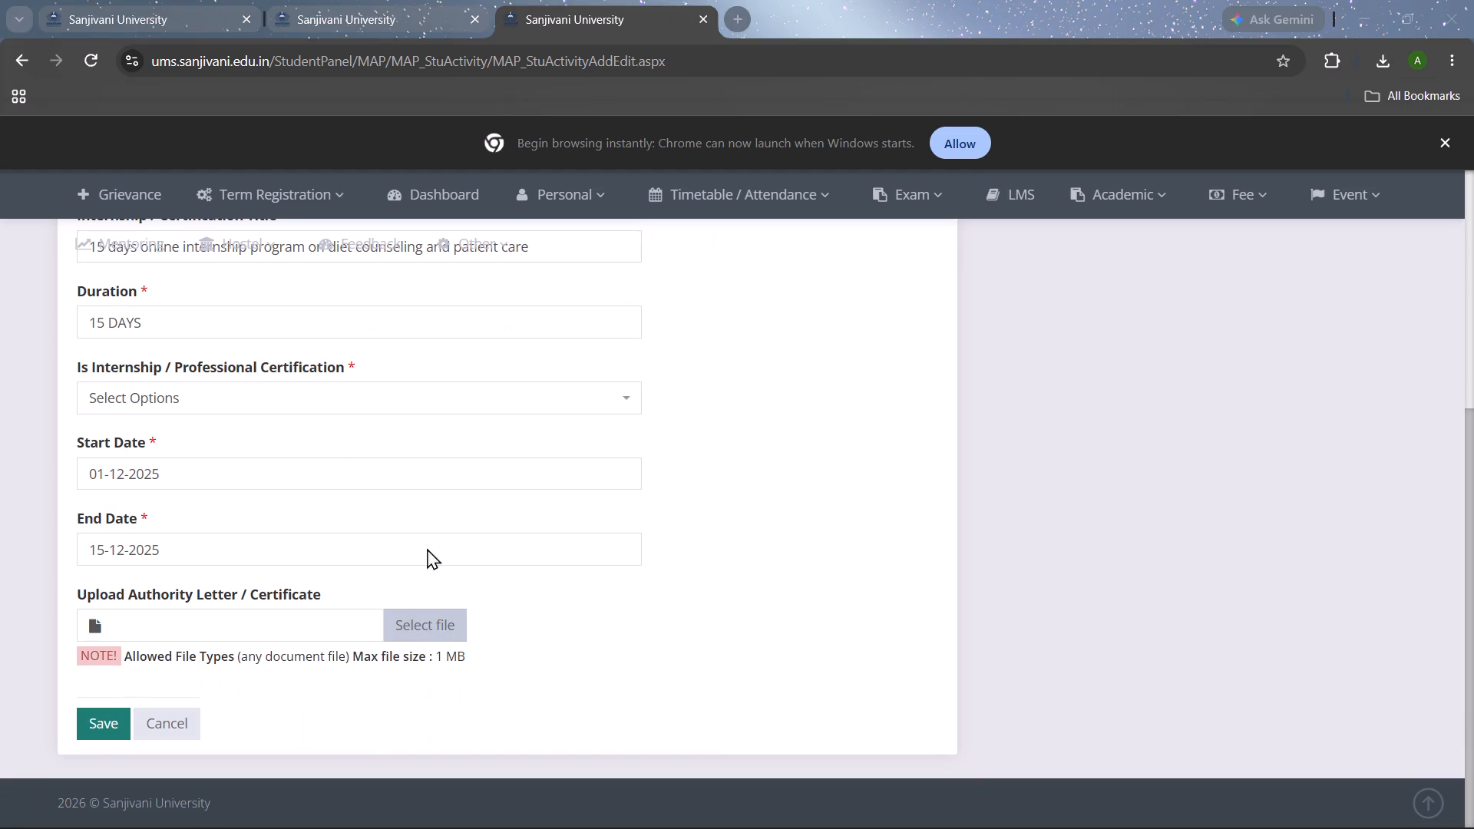
{"action": "left_click", "coordinate": [103, 216]}
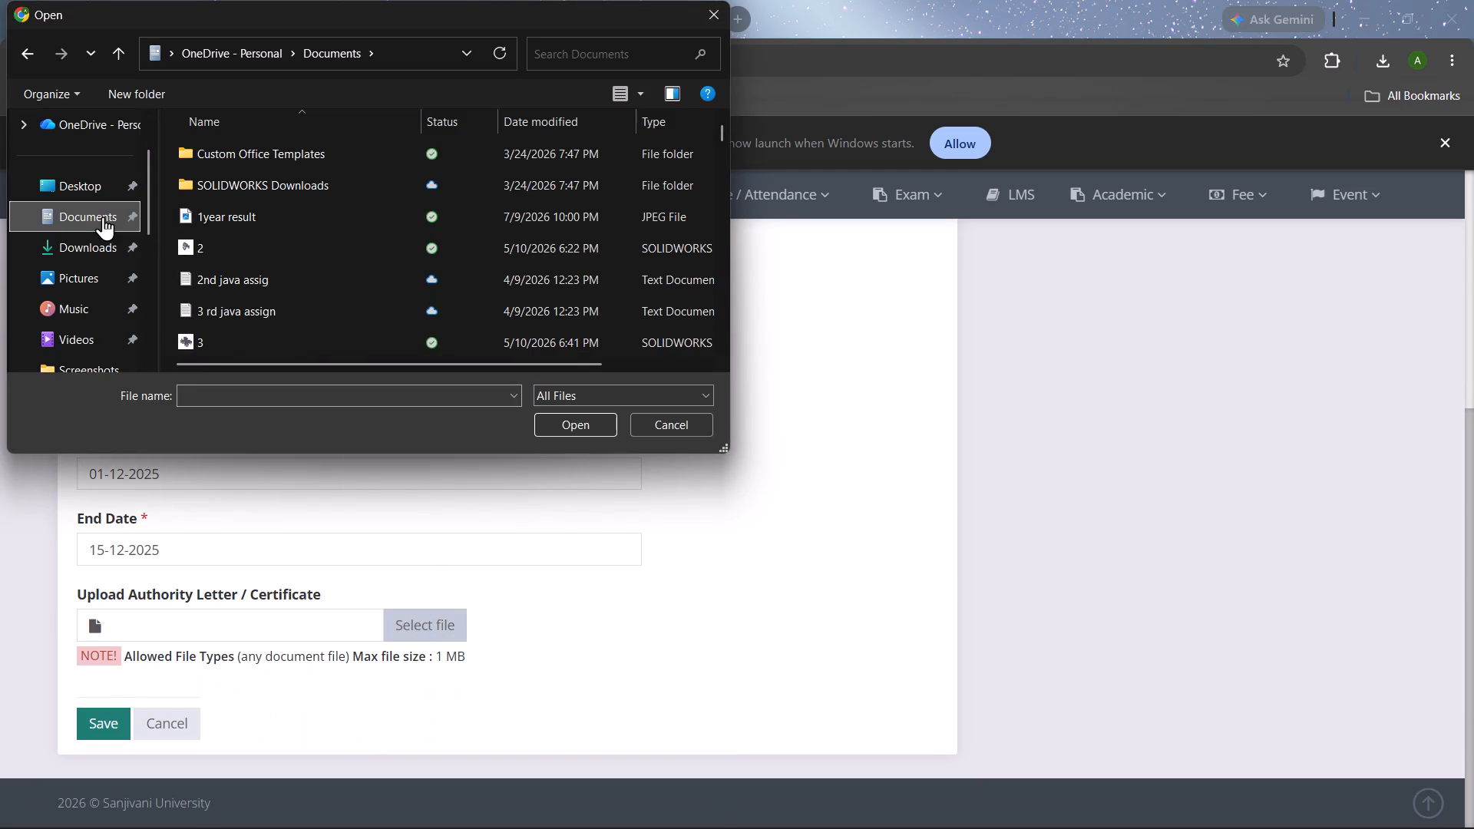
{"action": "left_click", "coordinate": [200, 388]}
{"action": "type", "text": "inter"}
{"action": "left_click", "coordinate": [233, 427]}
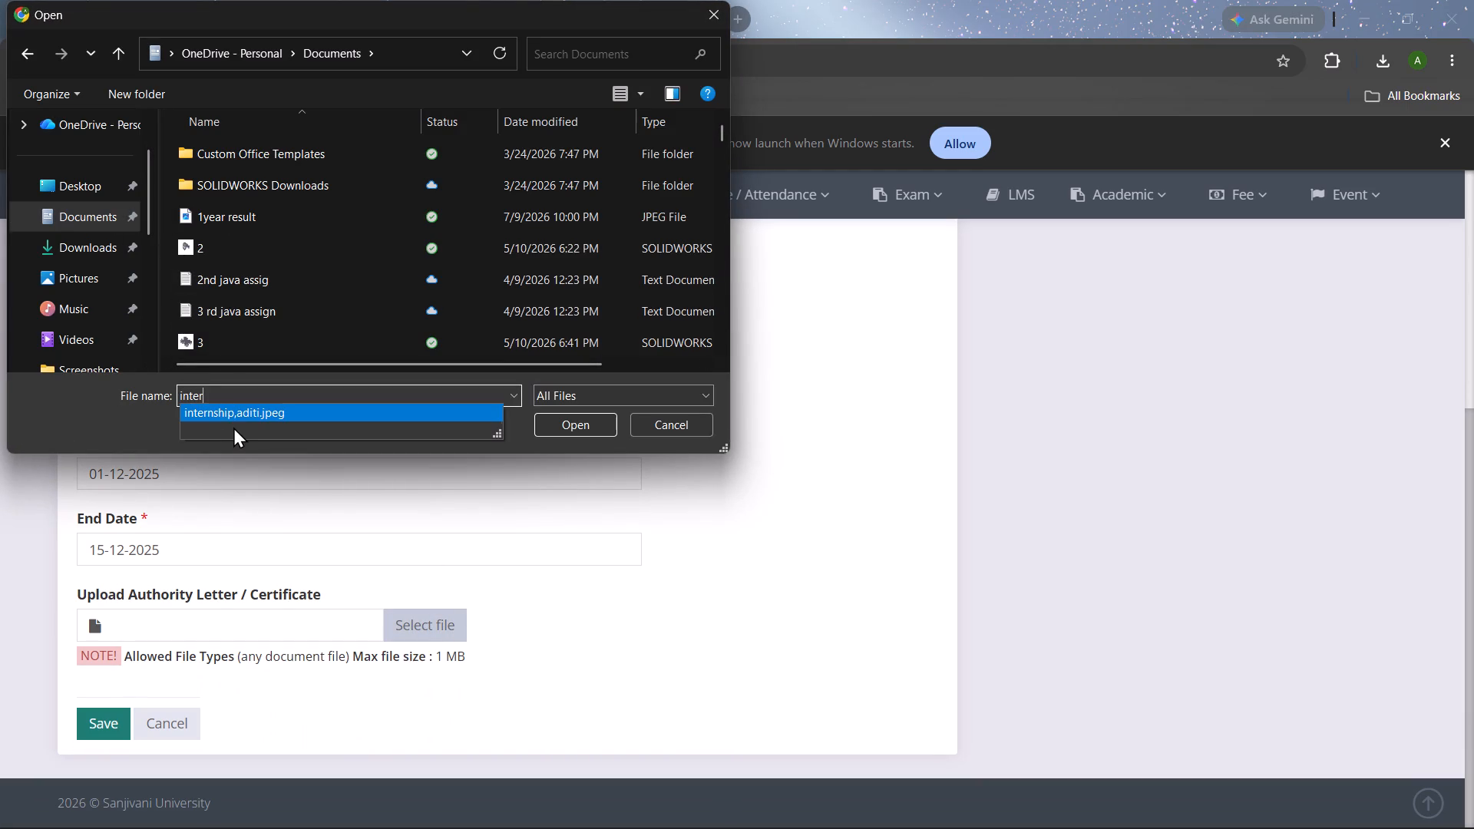
{"action": "left_click", "coordinate": [262, 408]}
{"action": "double_click", "coordinate": [262, 408]}
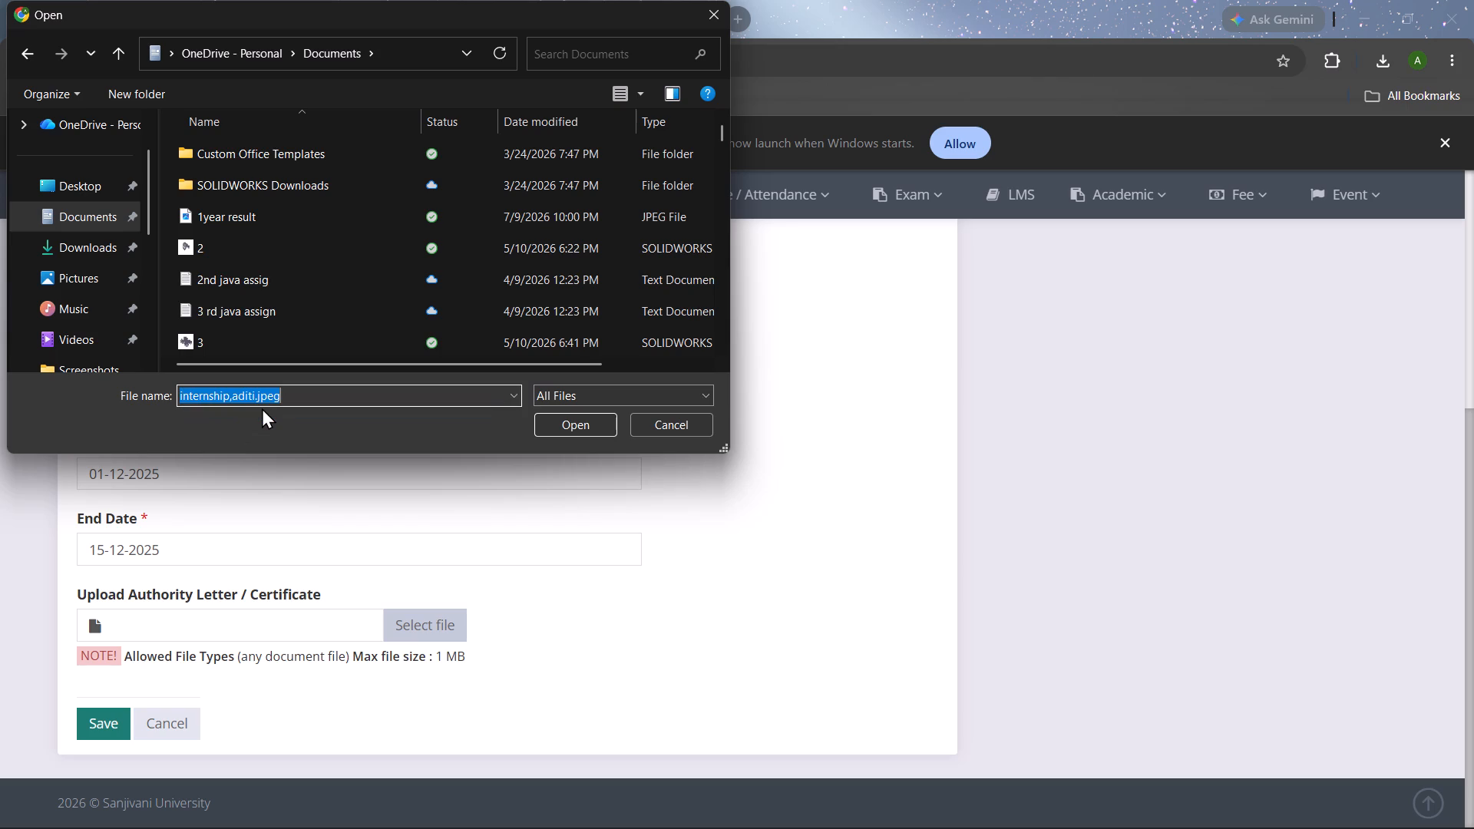
{"action": "left_click", "coordinate": [576, 419]}
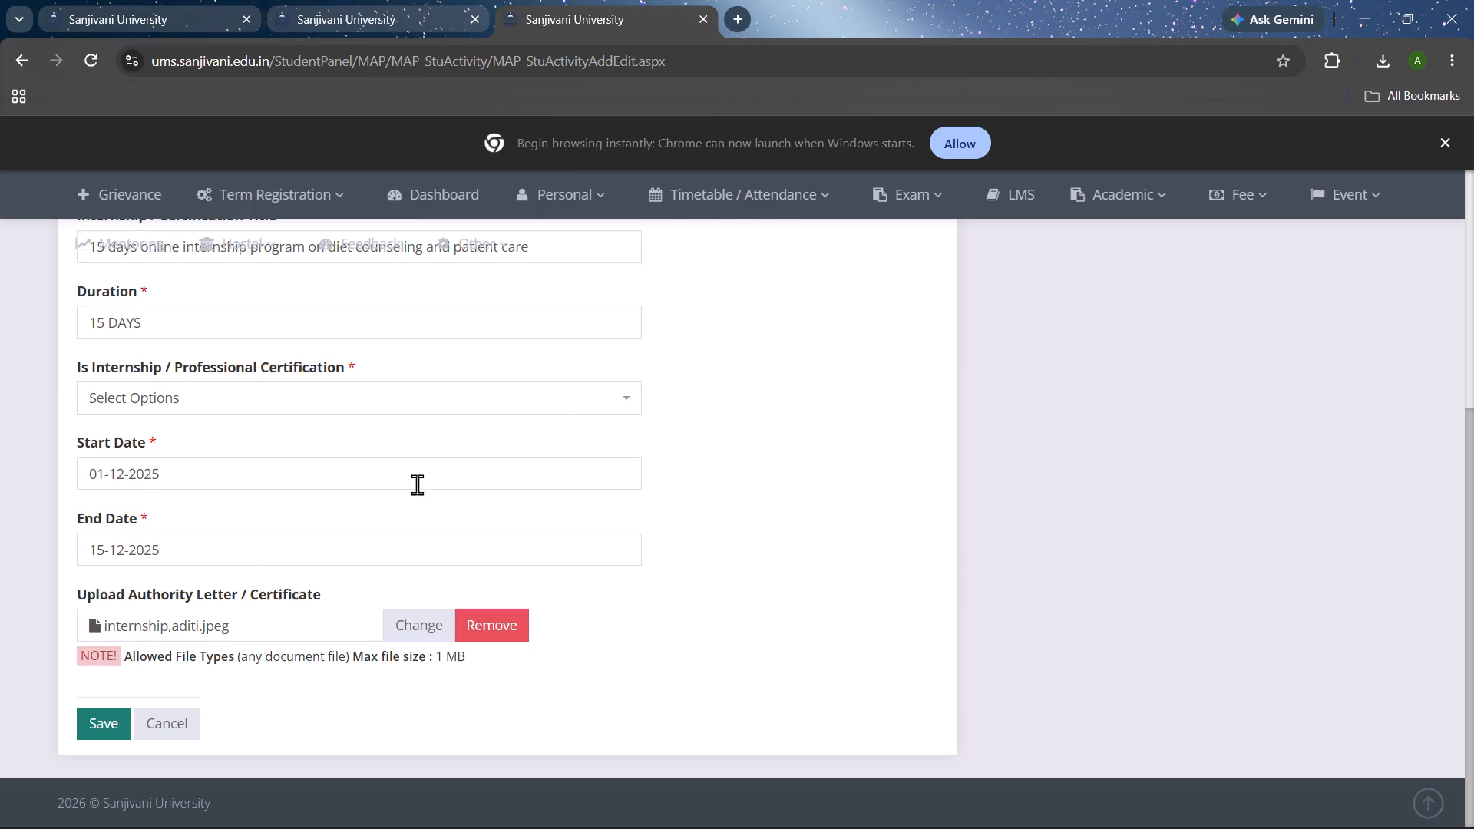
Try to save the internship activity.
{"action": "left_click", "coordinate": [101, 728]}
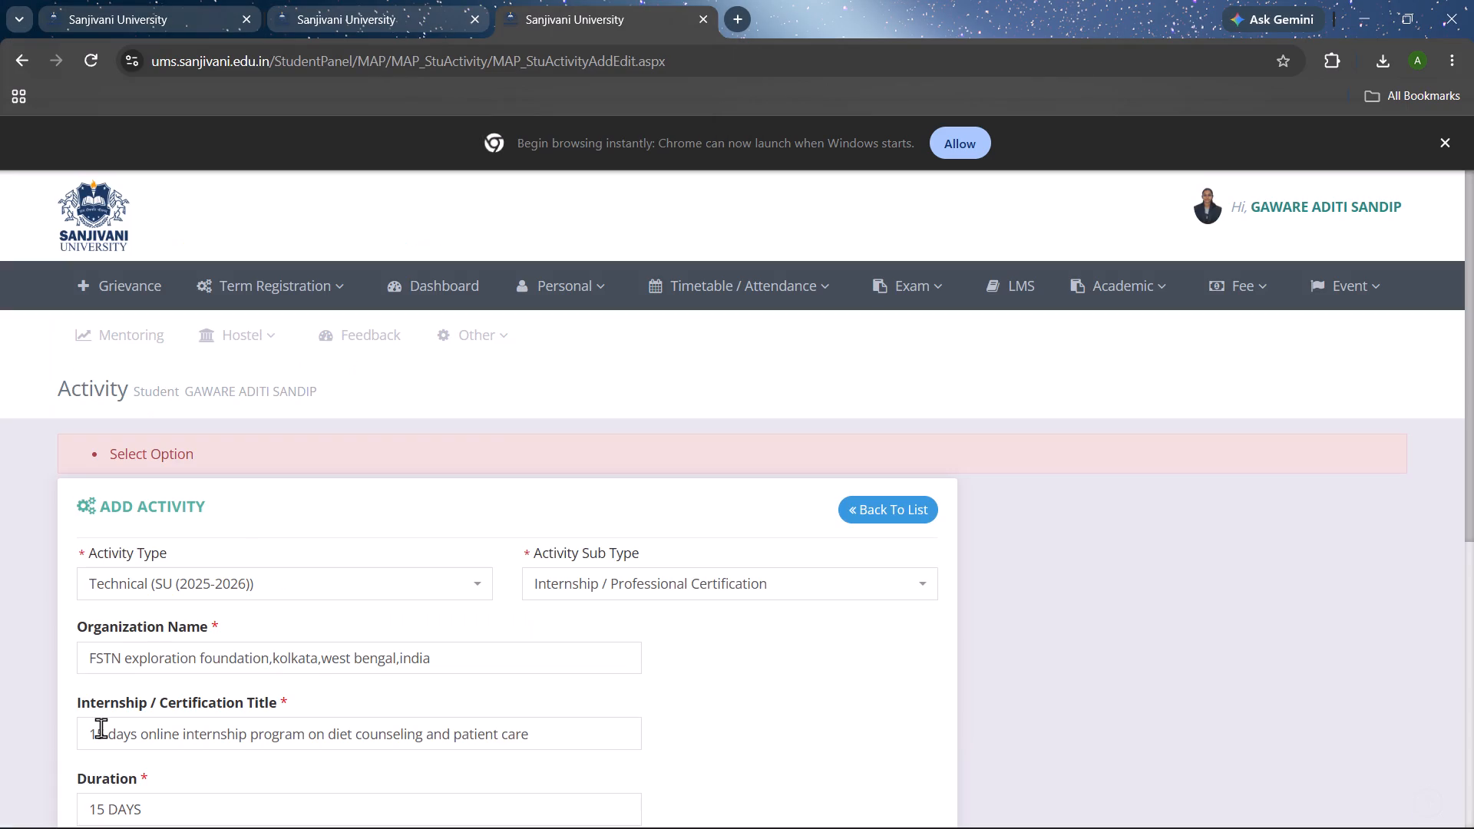
Open the choices for Is Internship / Professional Certification.
{"action": "scroll", "coordinate": [454, 623], "scroll_direction": "down", "scroll_amount": 1}
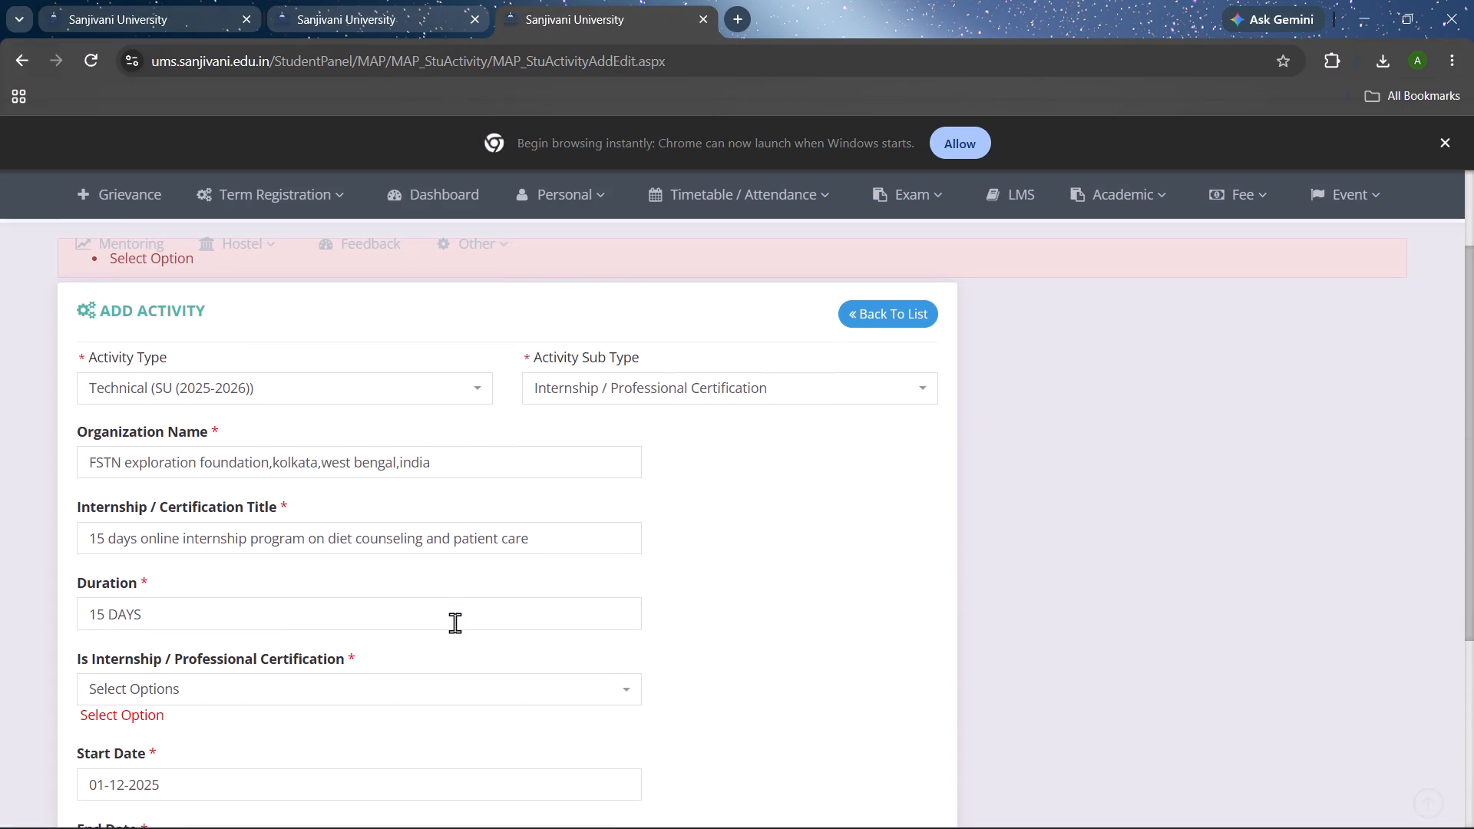
{"action": "scroll", "coordinate": [454, 623], "scroll_direction": "down", "scroll_amount": 1}
{"action": "left_click", "coordinate": [458, 698]}
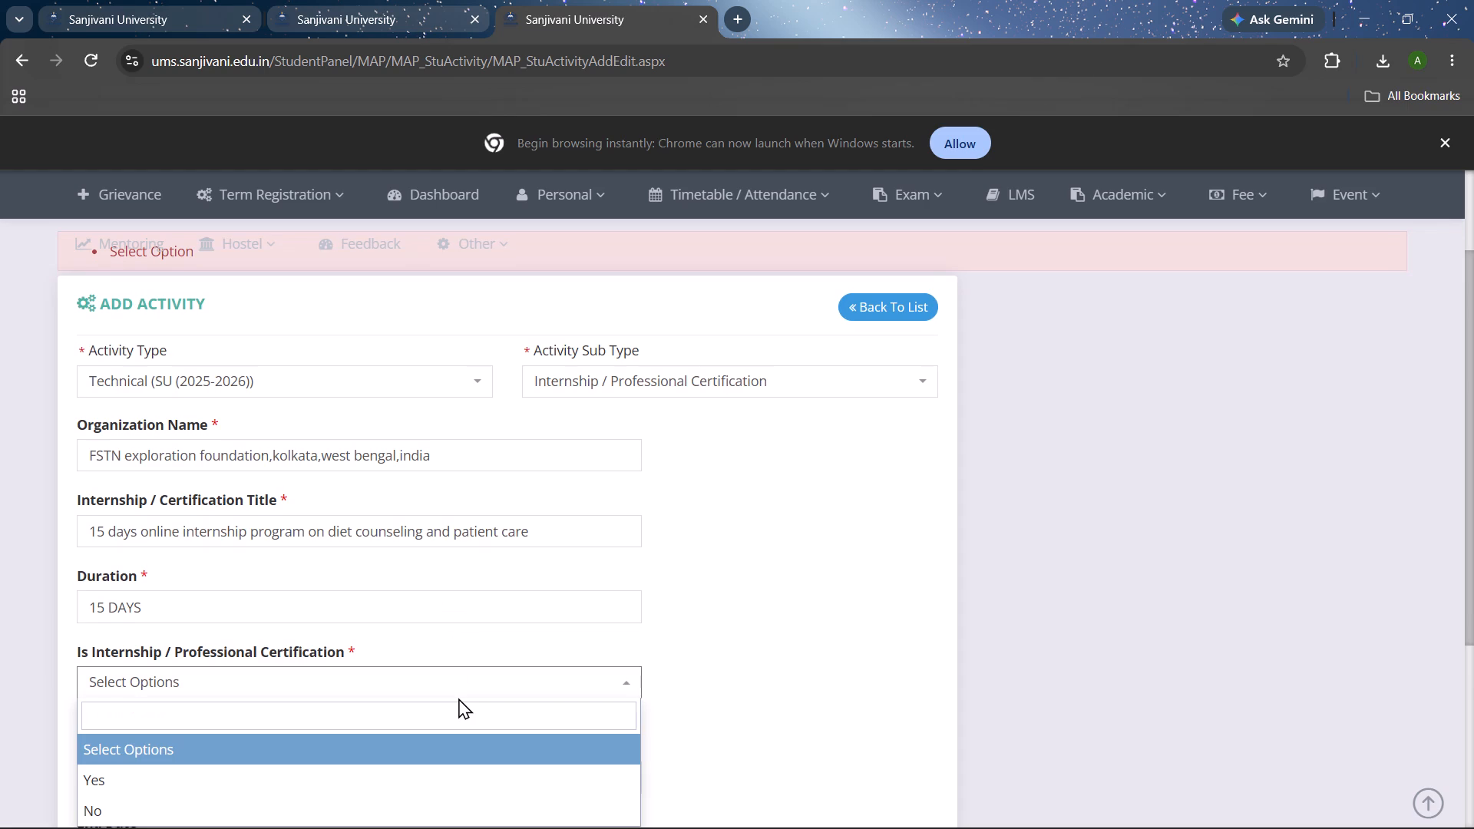
{"action": "scroll", "coordinate": [458, 698], "scroll_direction": "down", "scroll_amount": 1}
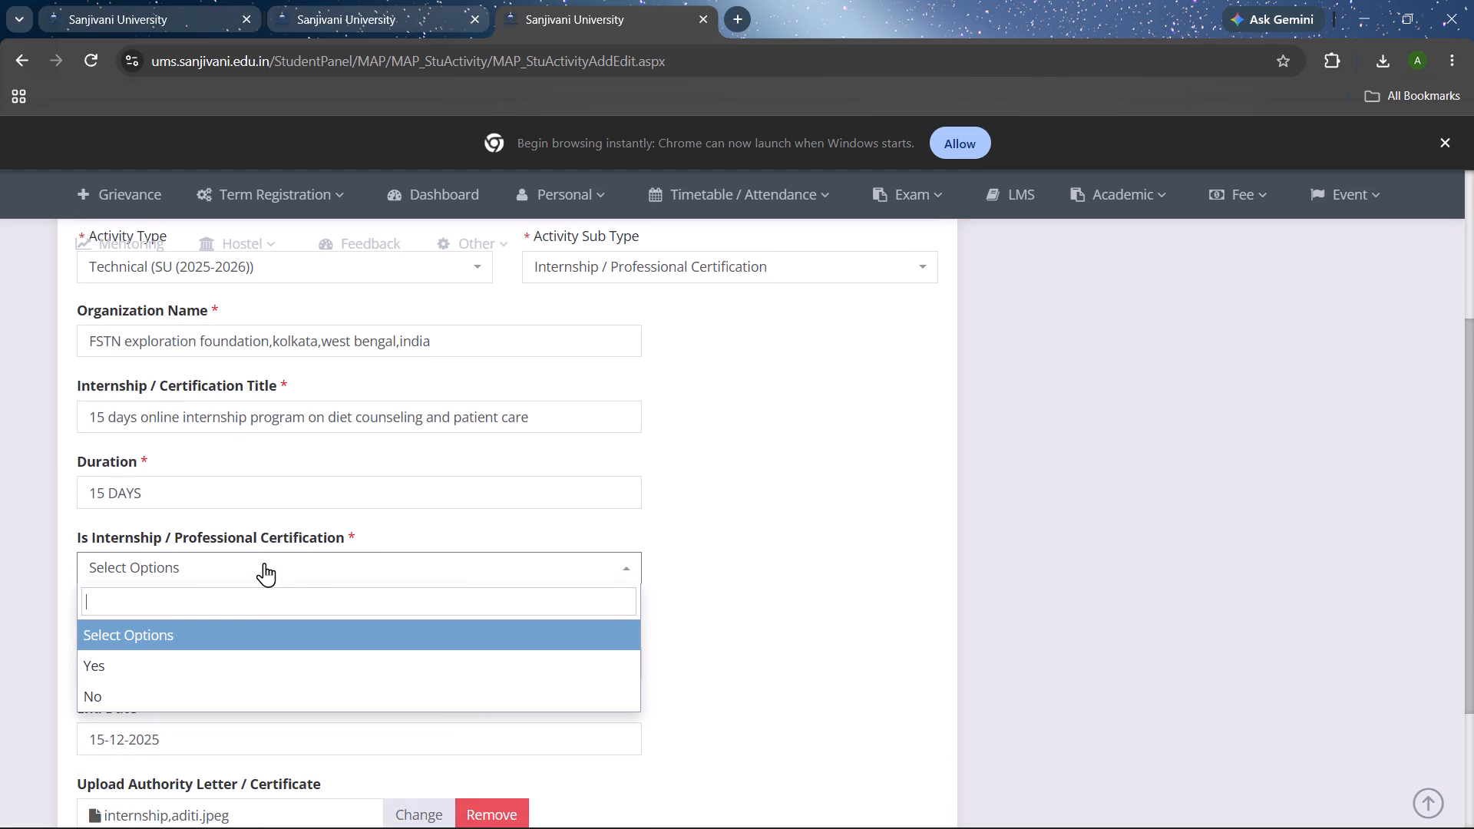
{"action": "left_click", "coordinate": [439, 574]}
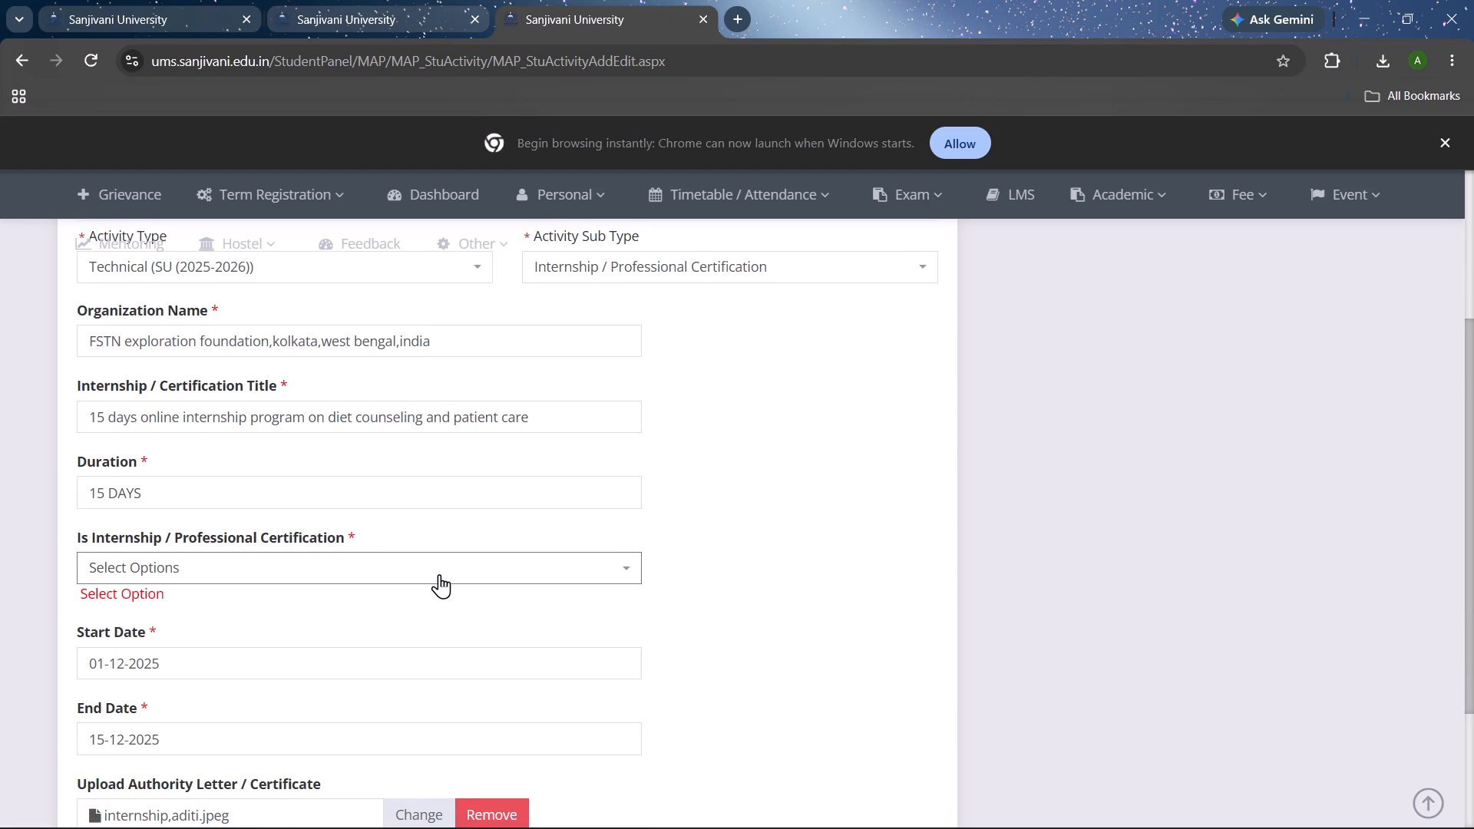
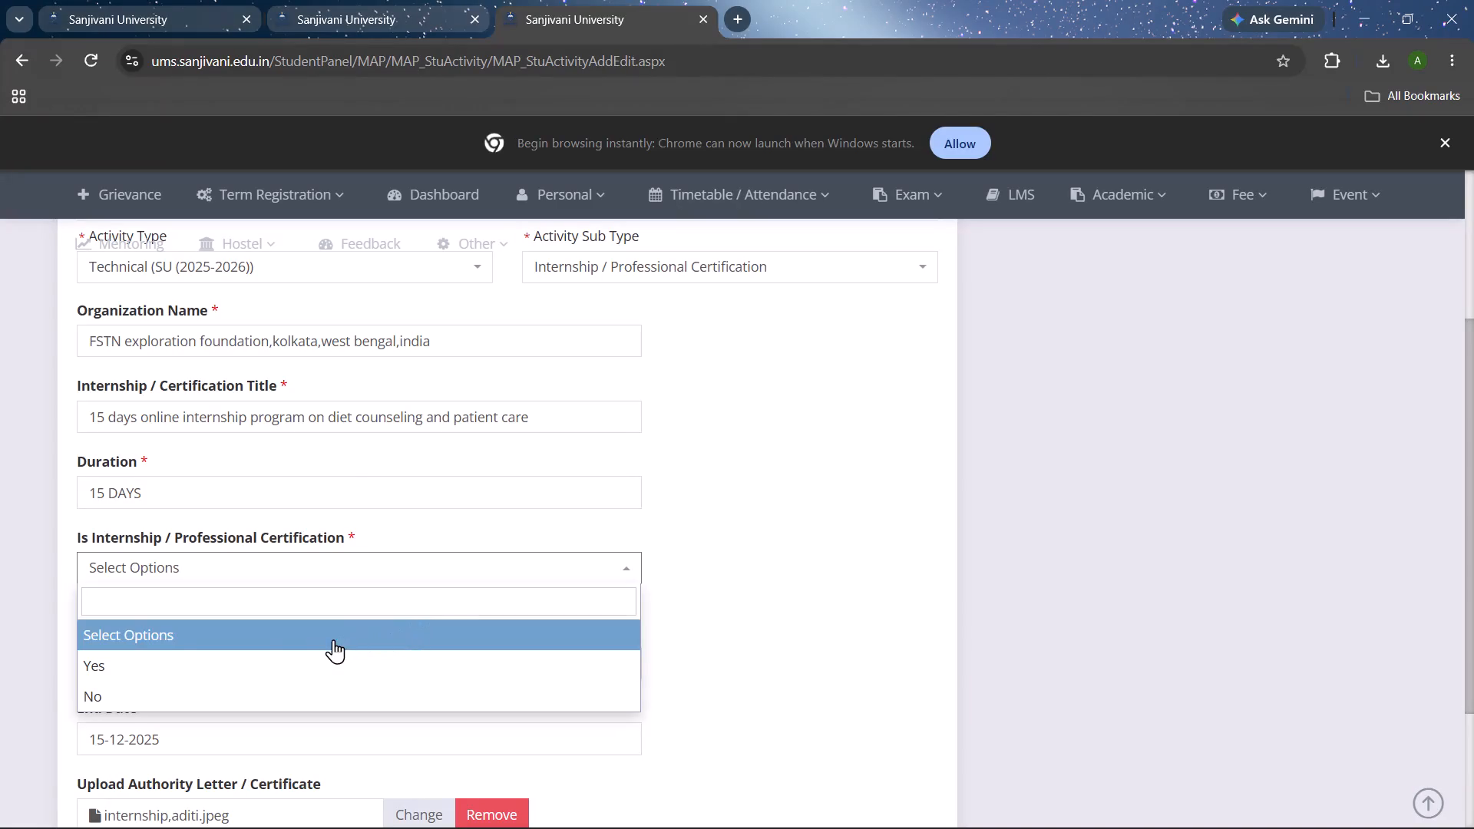
Set Is Internship / Professional Certification to Yes.
{"action": "left_click", "coordinate": [250, 663]}
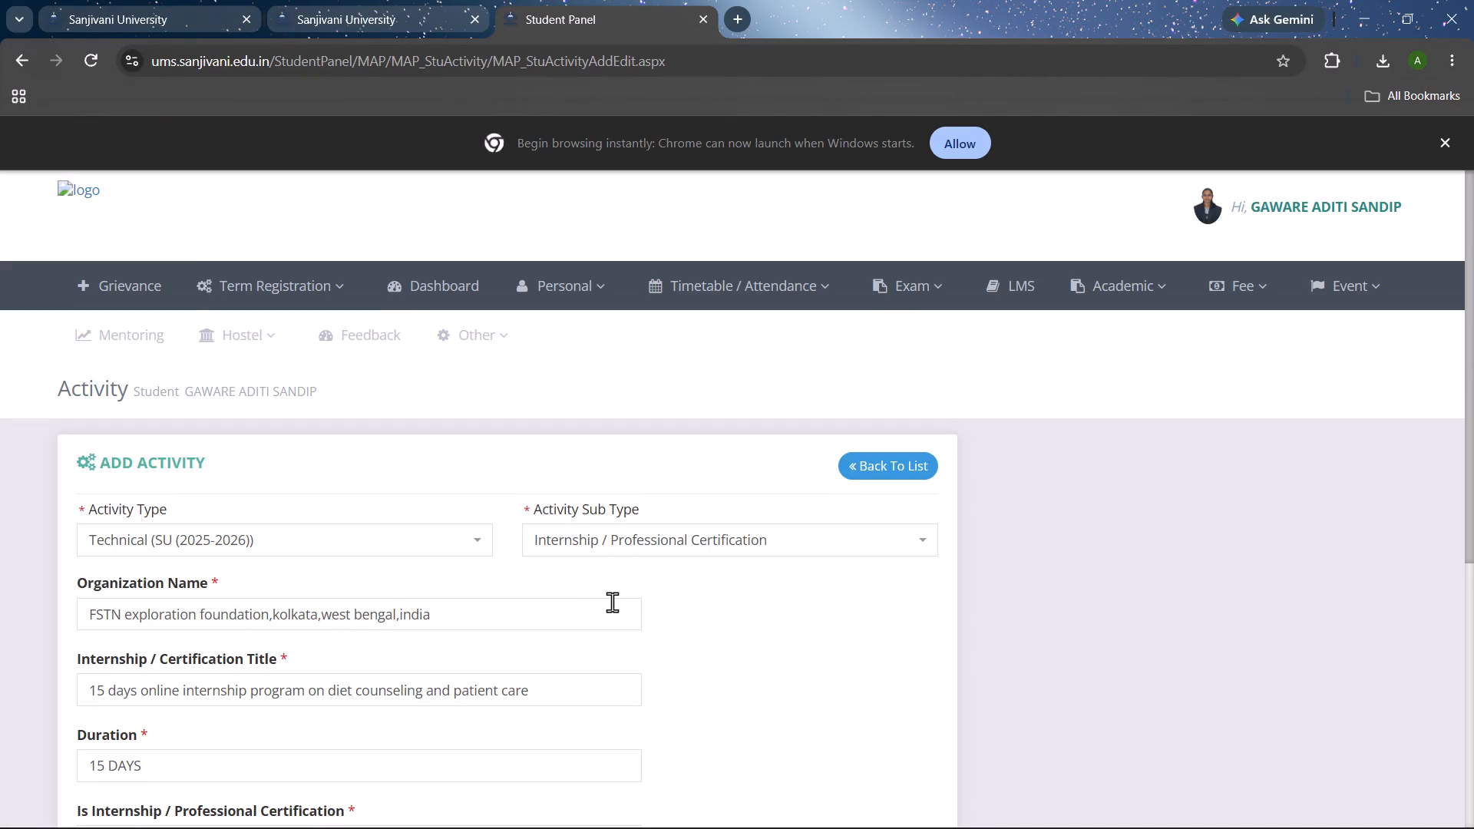
Attach internship,aditi.jpeg from the Documents folder again as the authority letter / certificate.
{"action": "scroll", "coordinate": [612, 602], "scroll_direction": "down", "scroll_amount": 3}
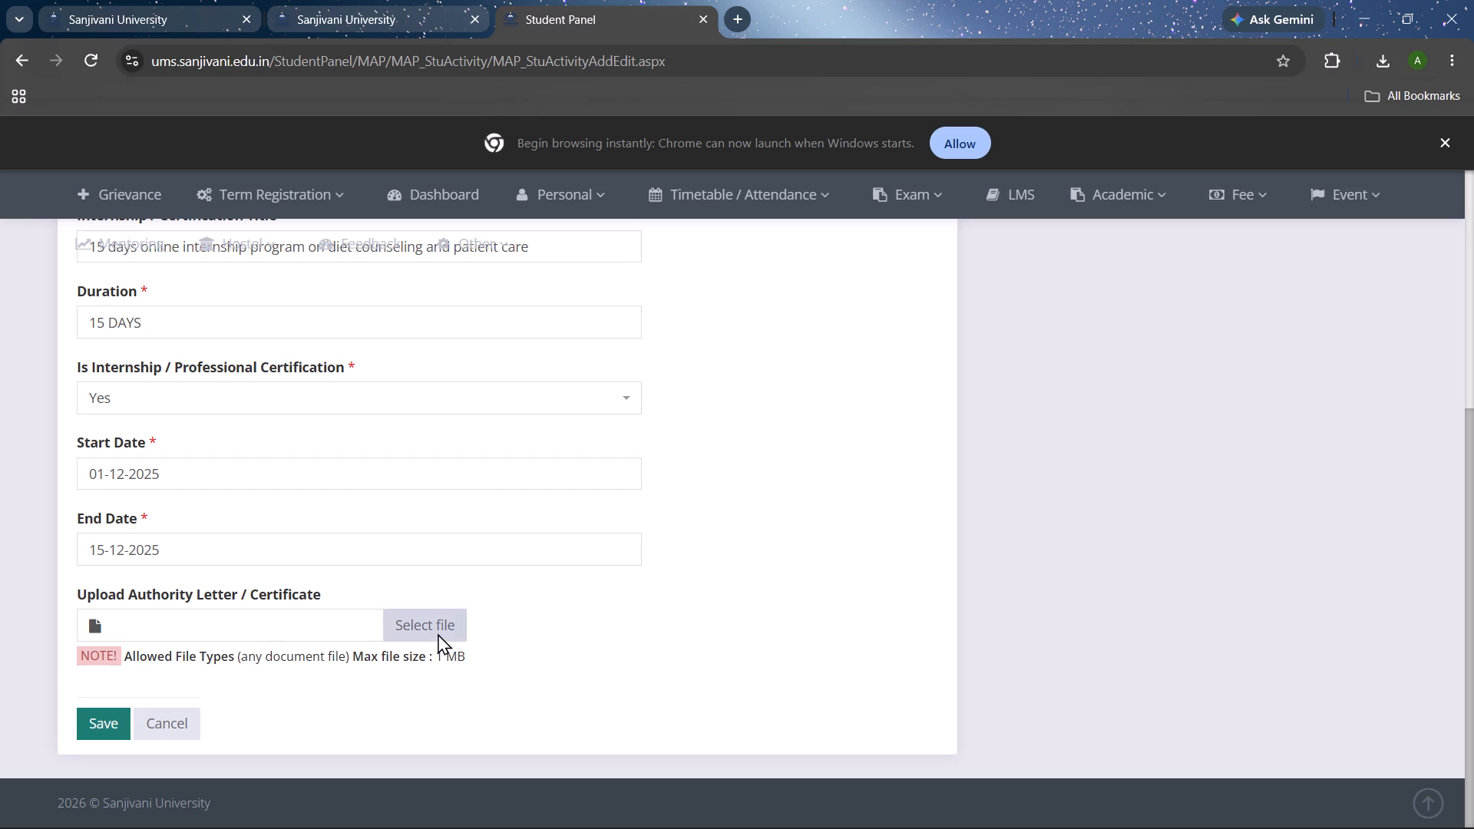
{"action": "left_click", "coordinate": [438, 632]}
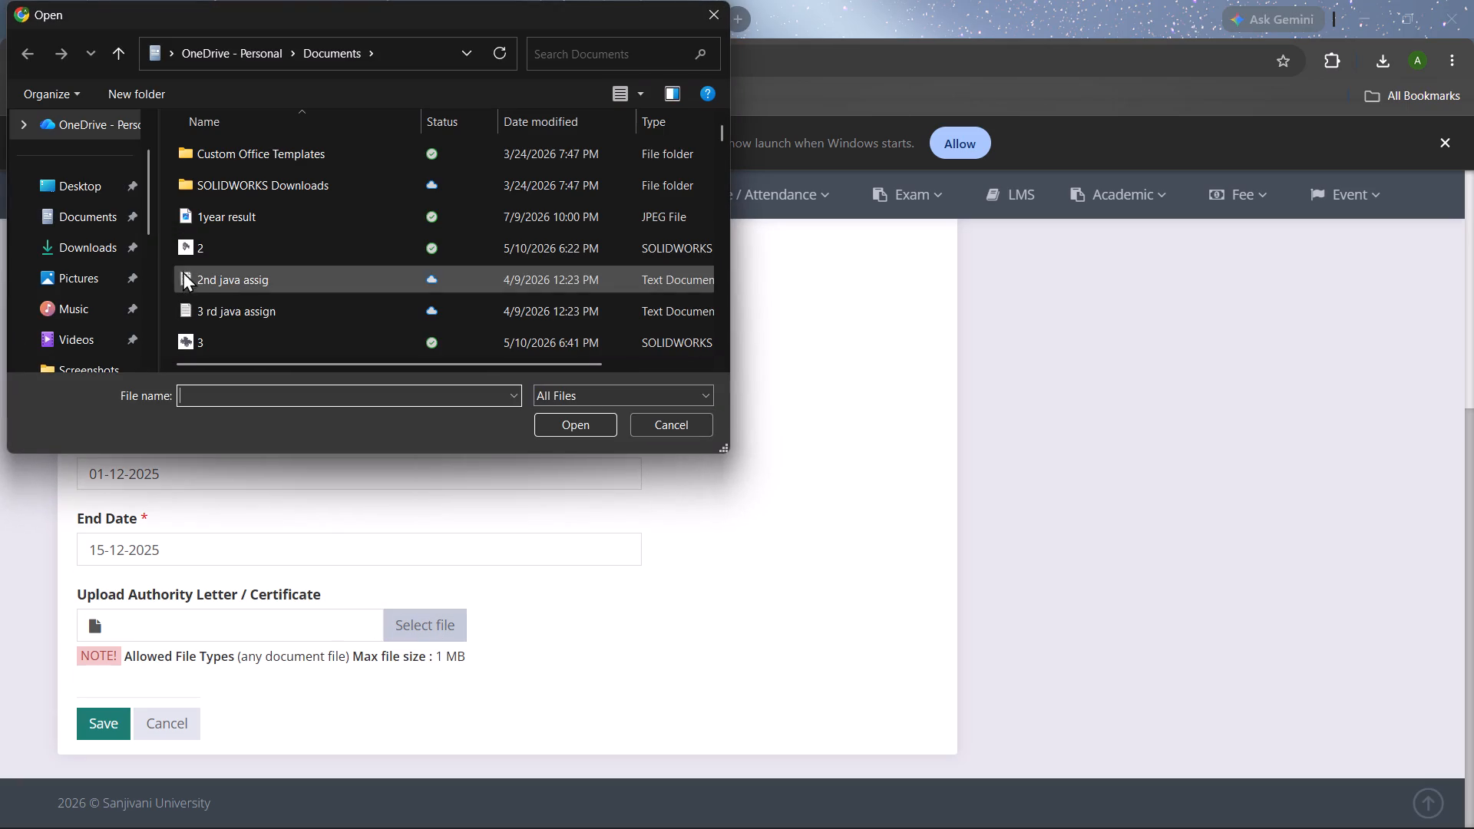
{"action": "left_click", "coordinate": [81, 220]}
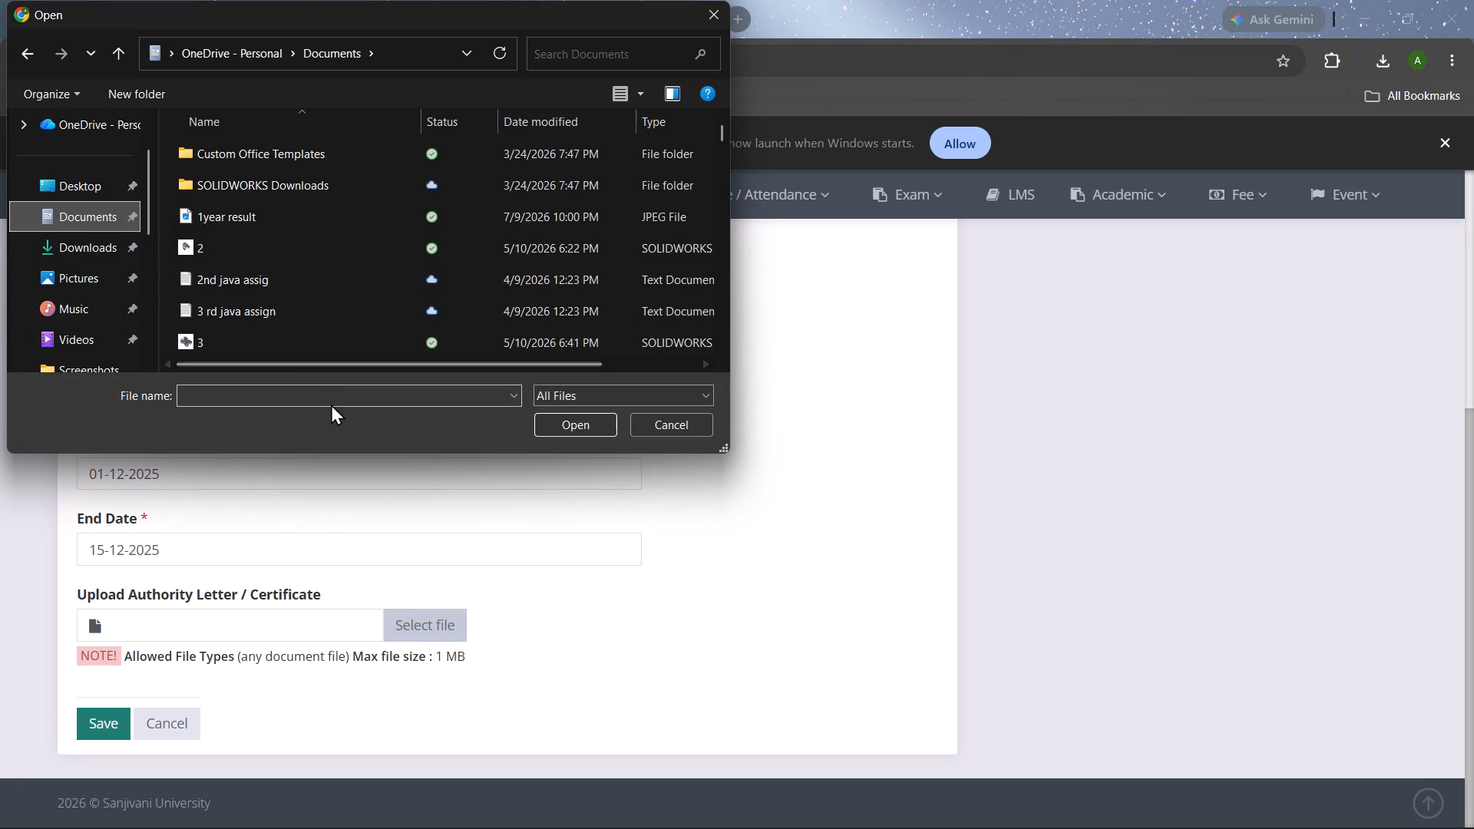
{"action": "left_click", "coordinate": [331, 404]}
{"action": "left_click", "coordinate": [329, 395]}
{"action": "type", "text": "inter"}
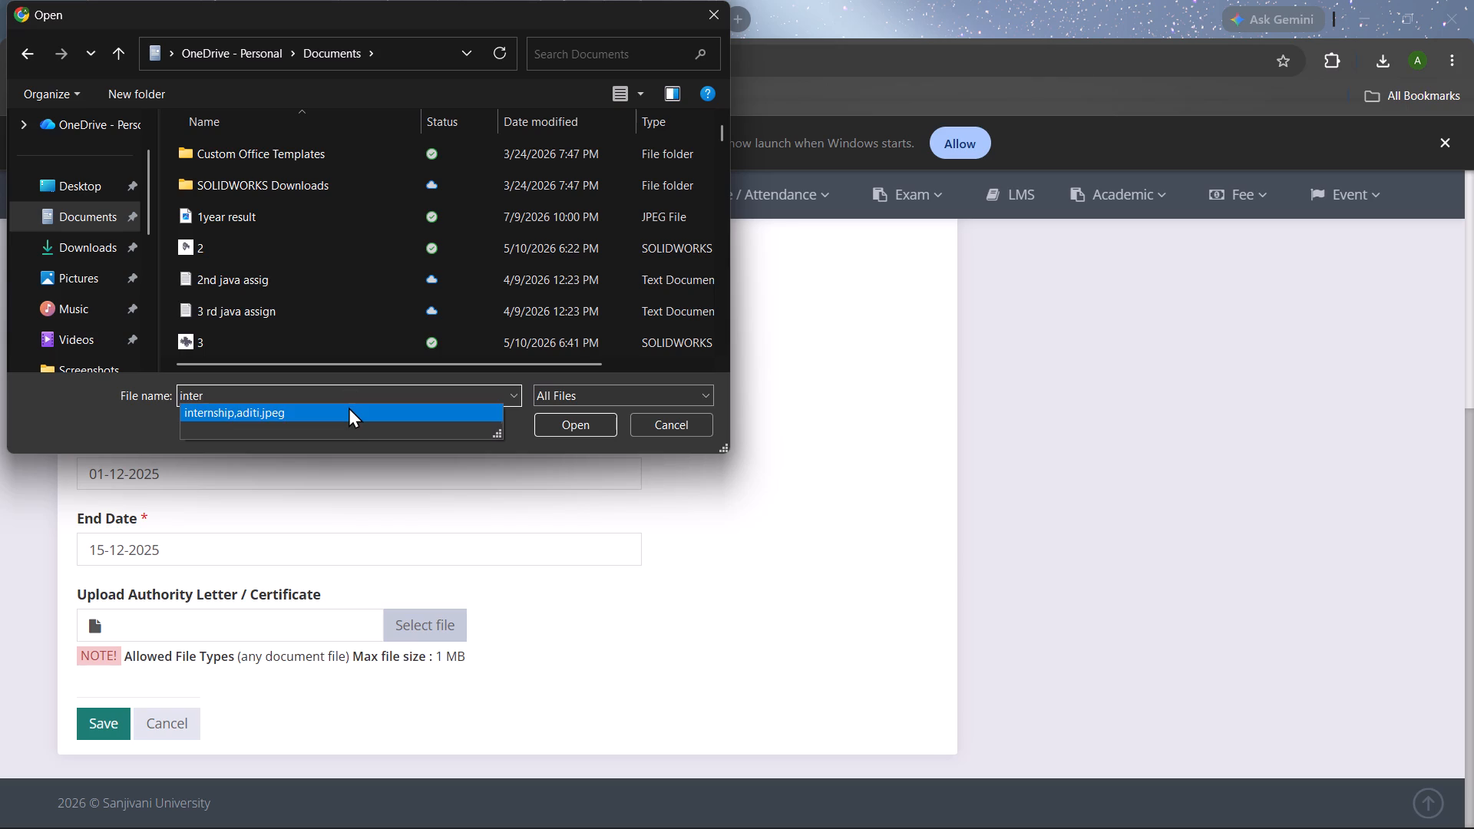
{"action": "left_click", "coordinate": [349, 407]}
{"action": "double_click", "coordinate": [349, 407]}
{"action": "left_click", "coordinate": [570, 424]}
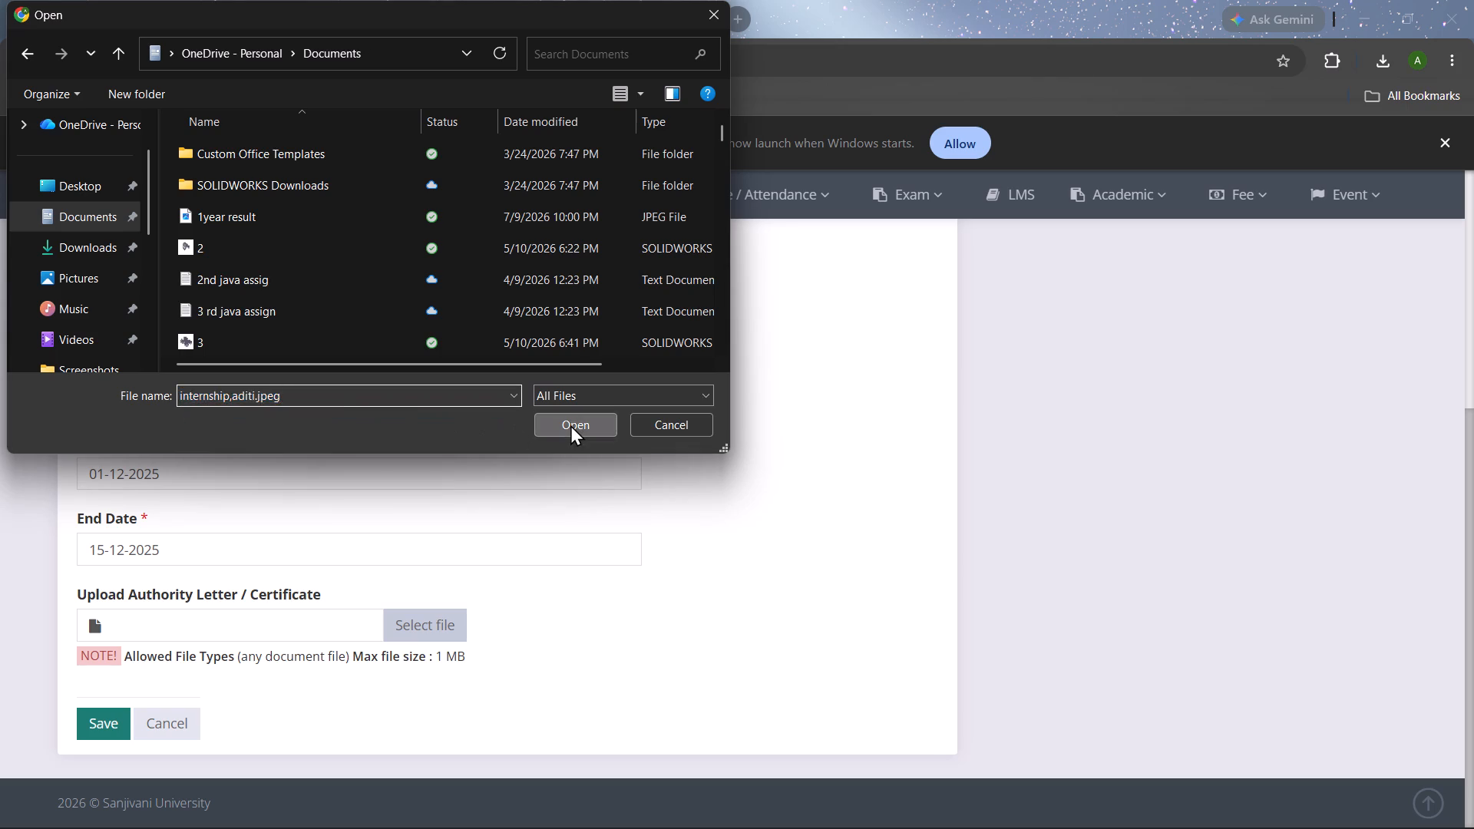
Save the internship activity.
{"action": "left_click", "coordinate": [94, 727]}
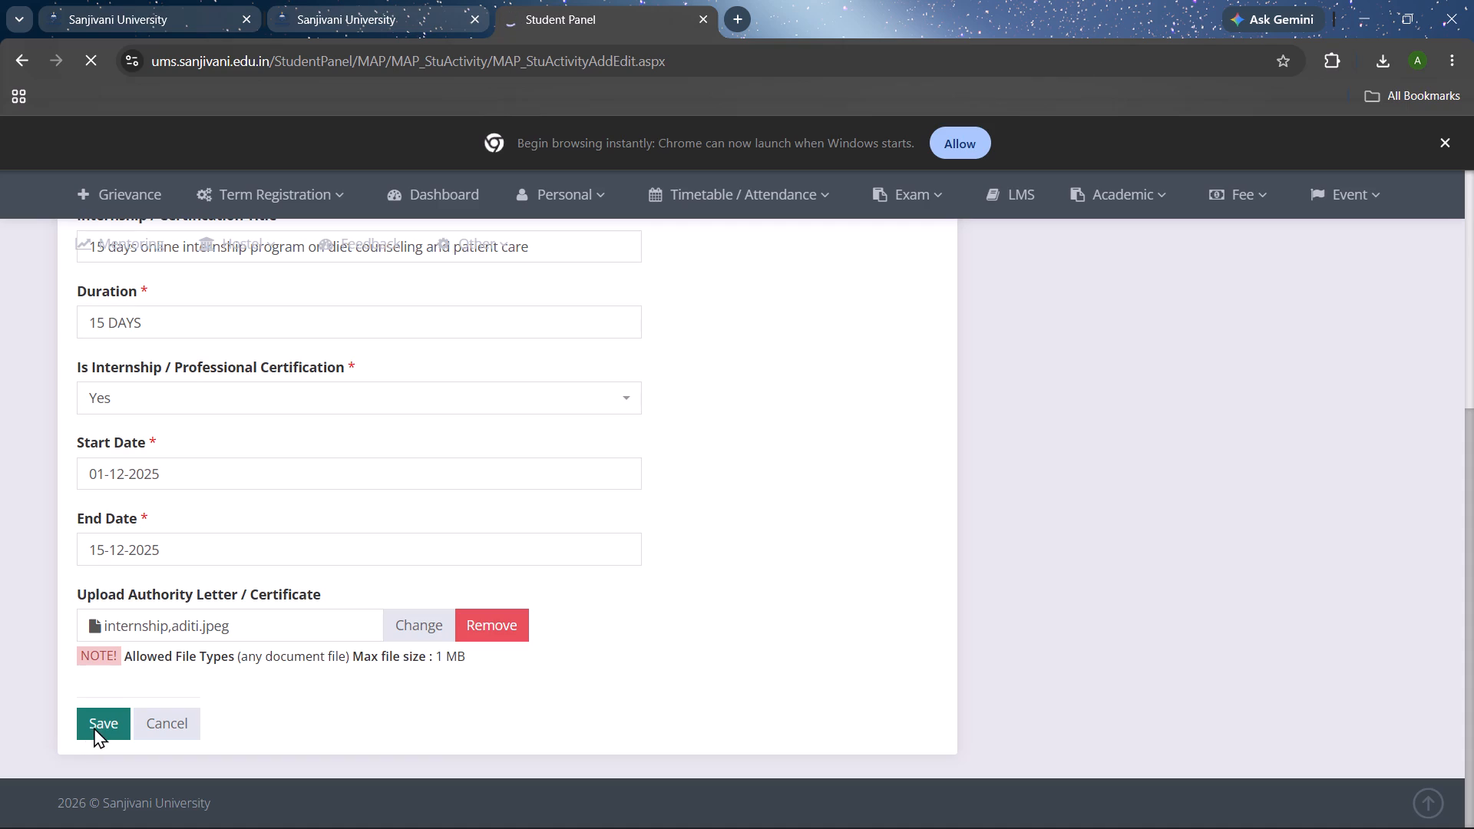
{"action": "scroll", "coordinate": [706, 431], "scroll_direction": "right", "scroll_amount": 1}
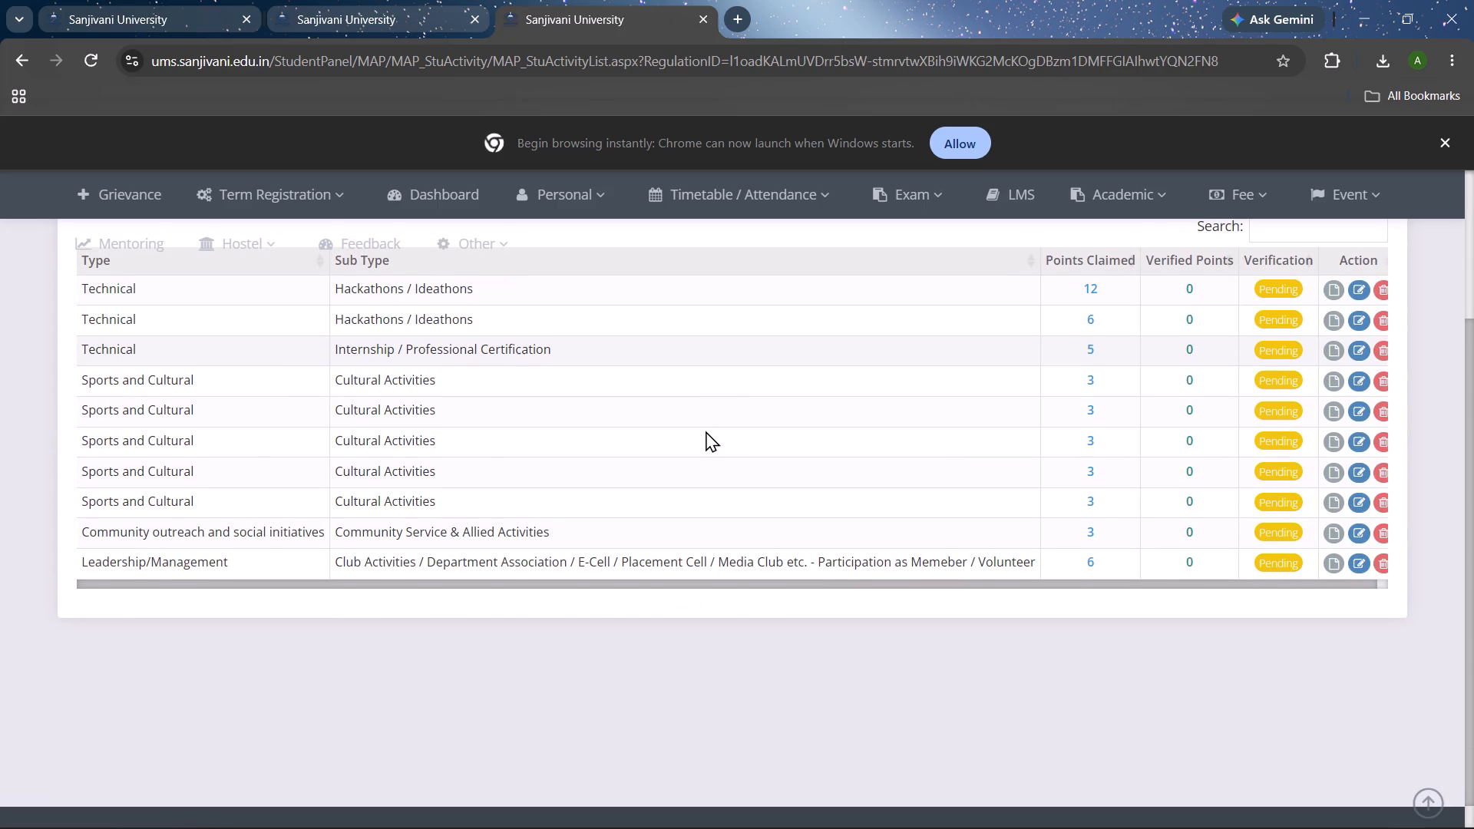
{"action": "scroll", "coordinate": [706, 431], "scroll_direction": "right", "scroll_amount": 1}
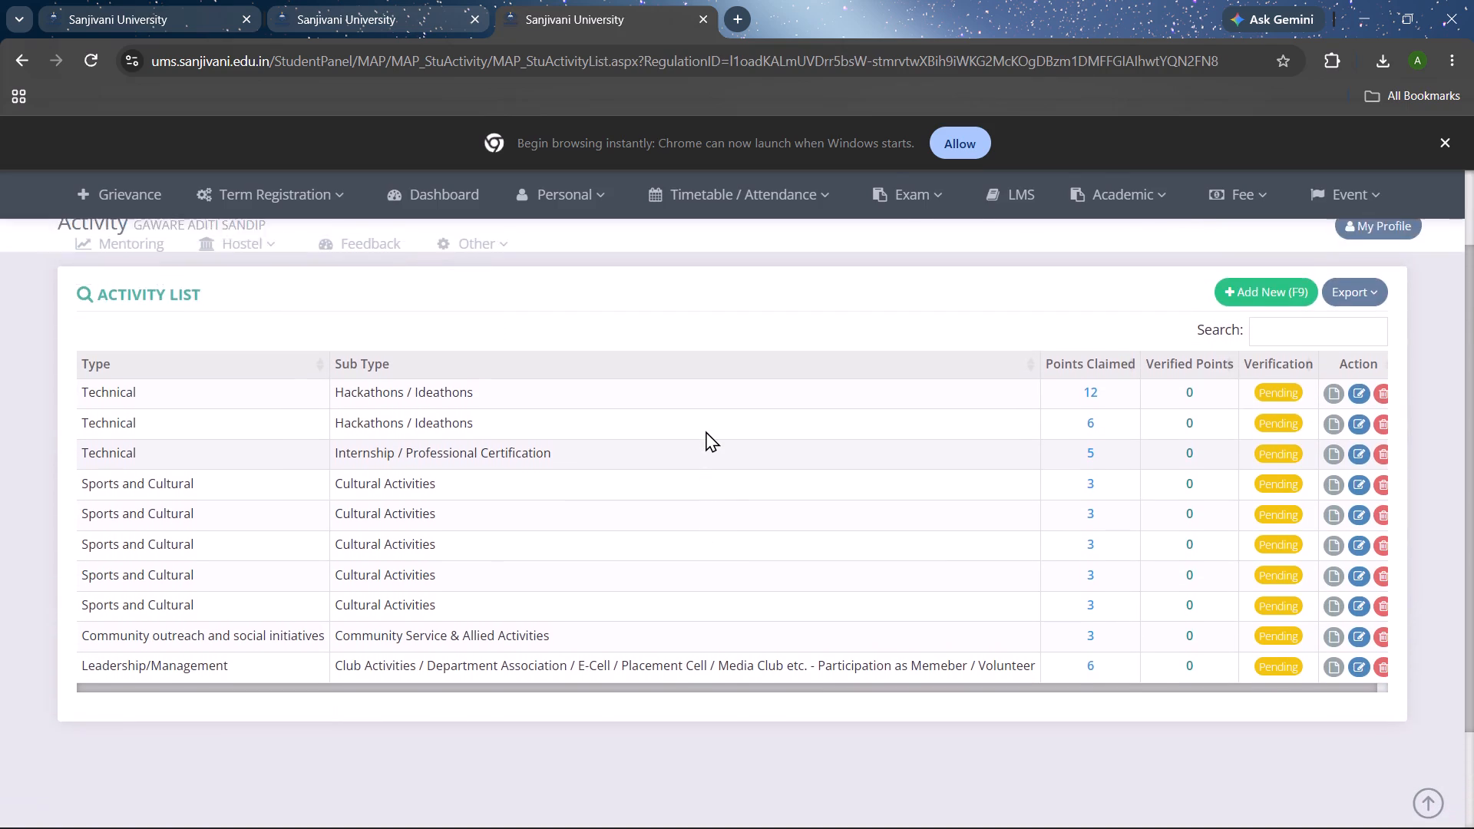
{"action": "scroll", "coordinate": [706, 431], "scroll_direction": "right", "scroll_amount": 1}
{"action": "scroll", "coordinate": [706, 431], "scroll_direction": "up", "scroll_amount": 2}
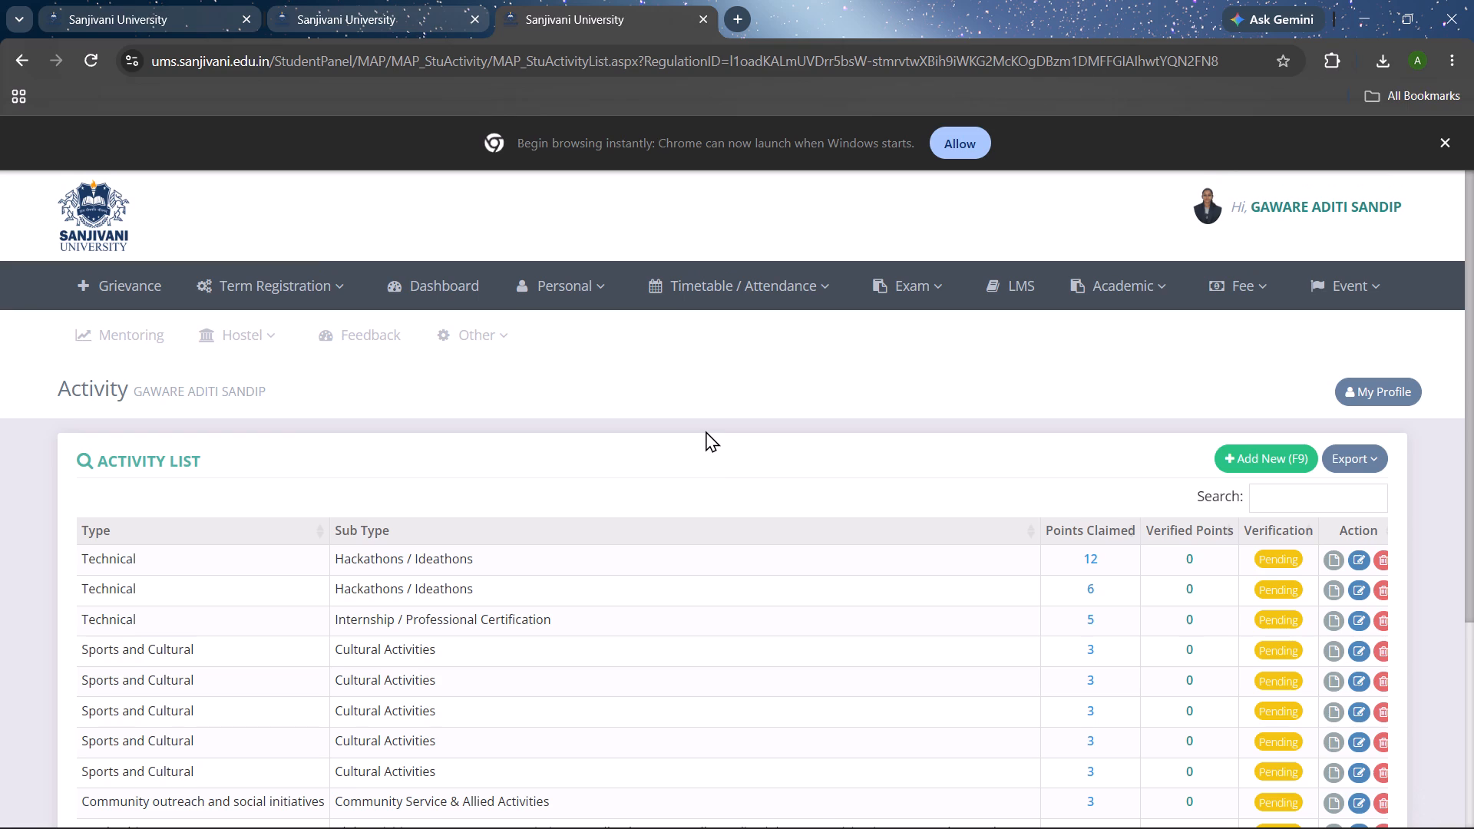
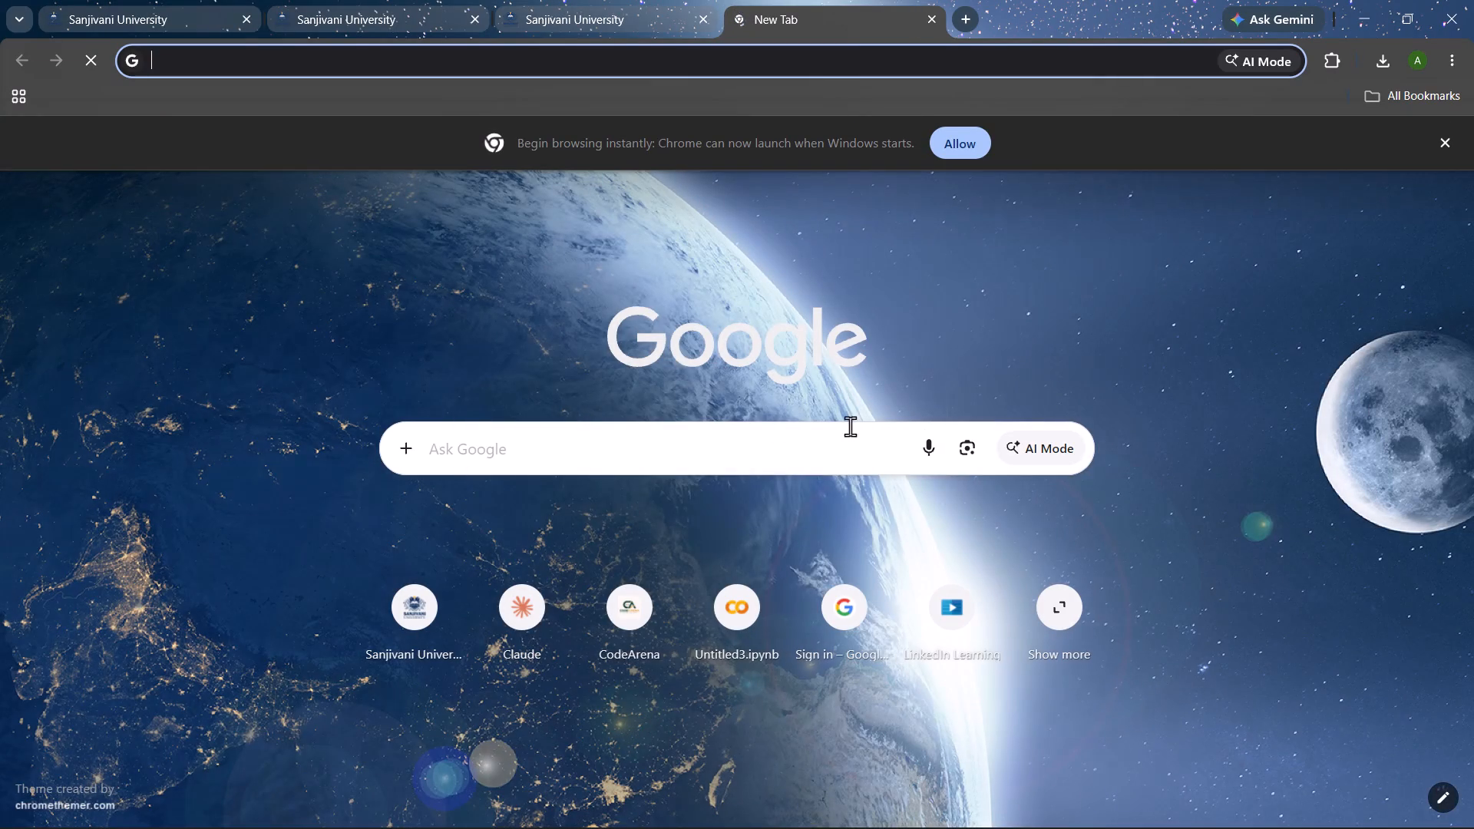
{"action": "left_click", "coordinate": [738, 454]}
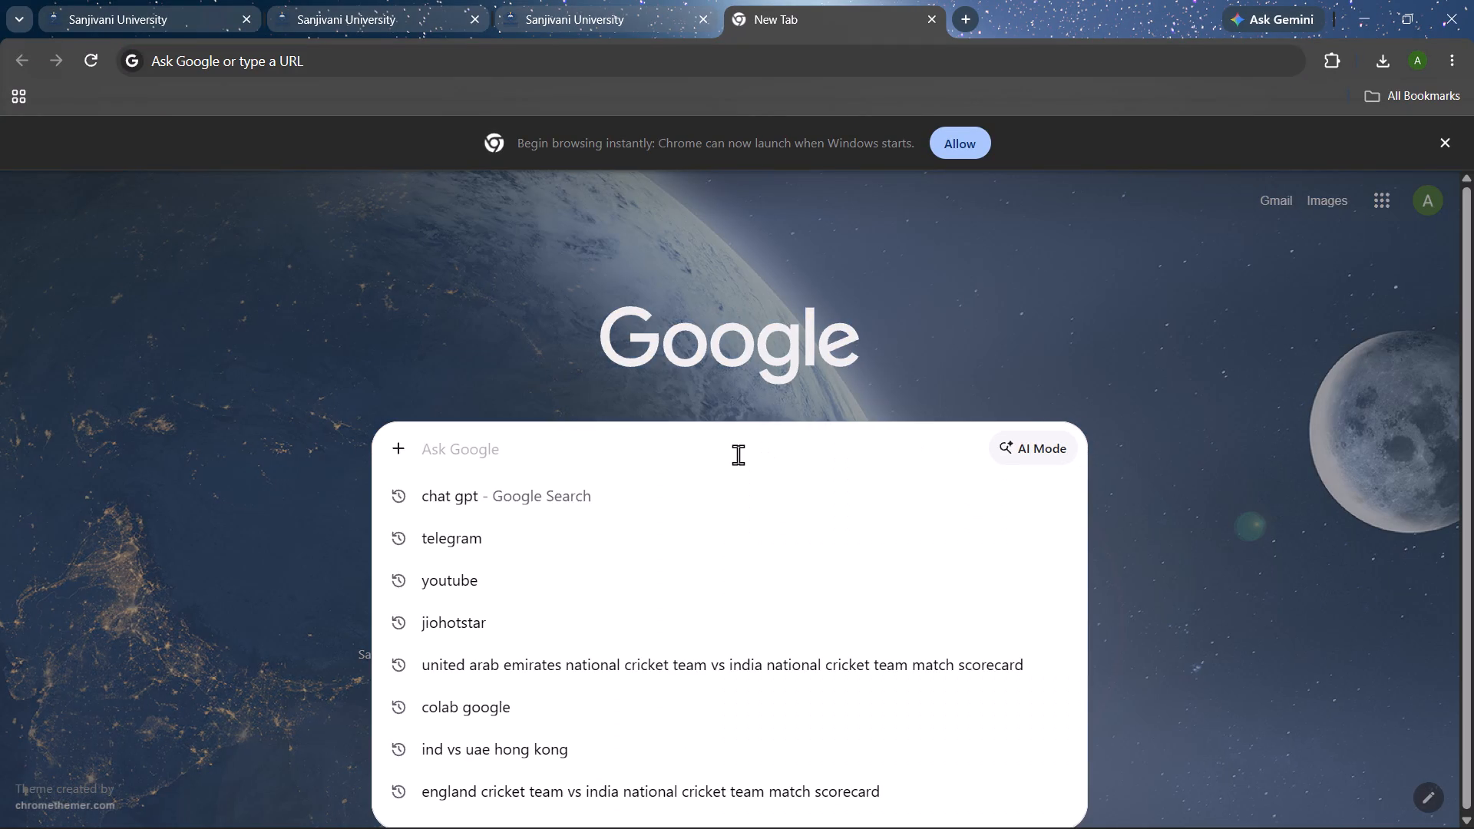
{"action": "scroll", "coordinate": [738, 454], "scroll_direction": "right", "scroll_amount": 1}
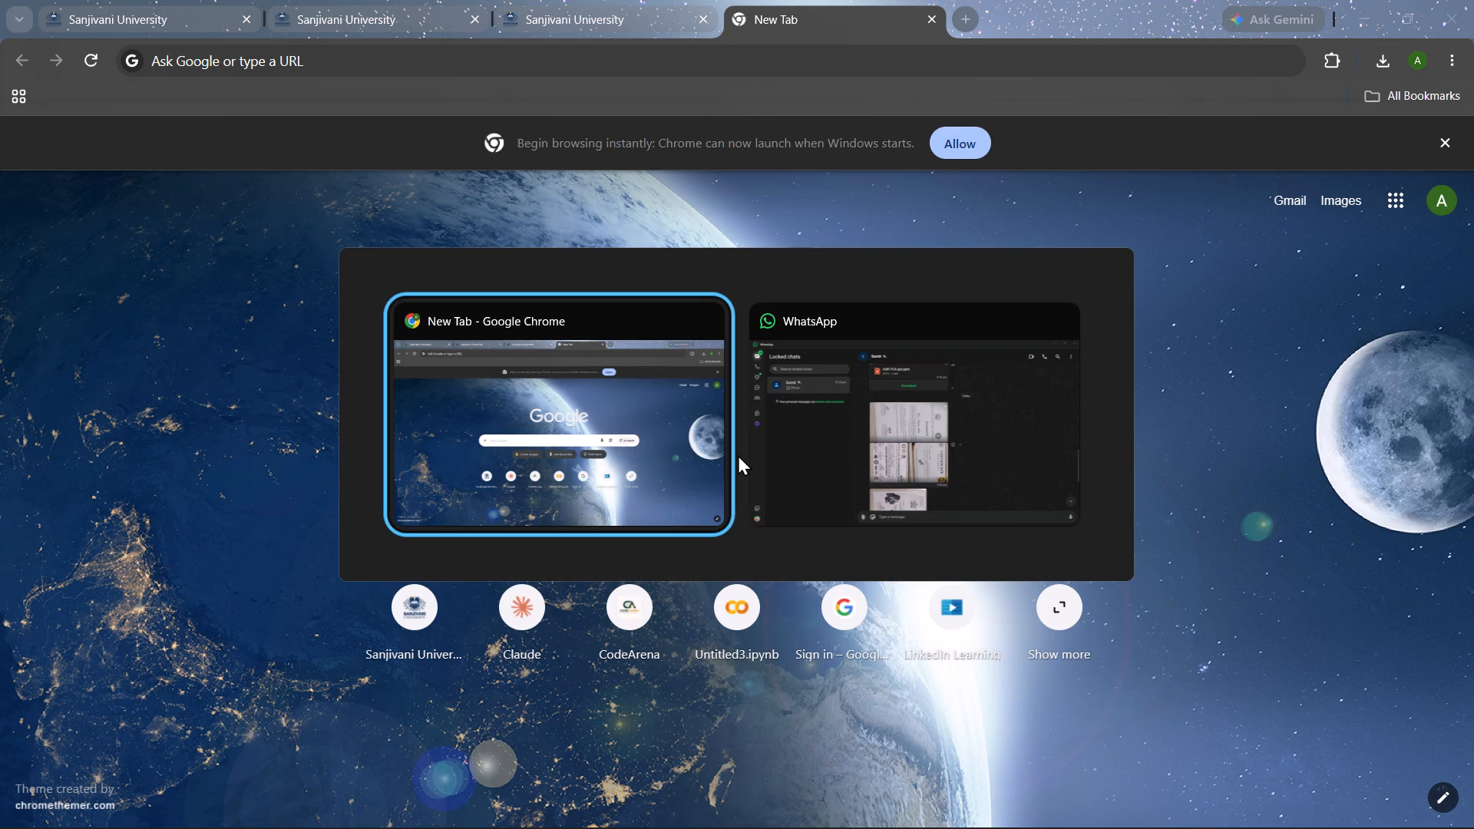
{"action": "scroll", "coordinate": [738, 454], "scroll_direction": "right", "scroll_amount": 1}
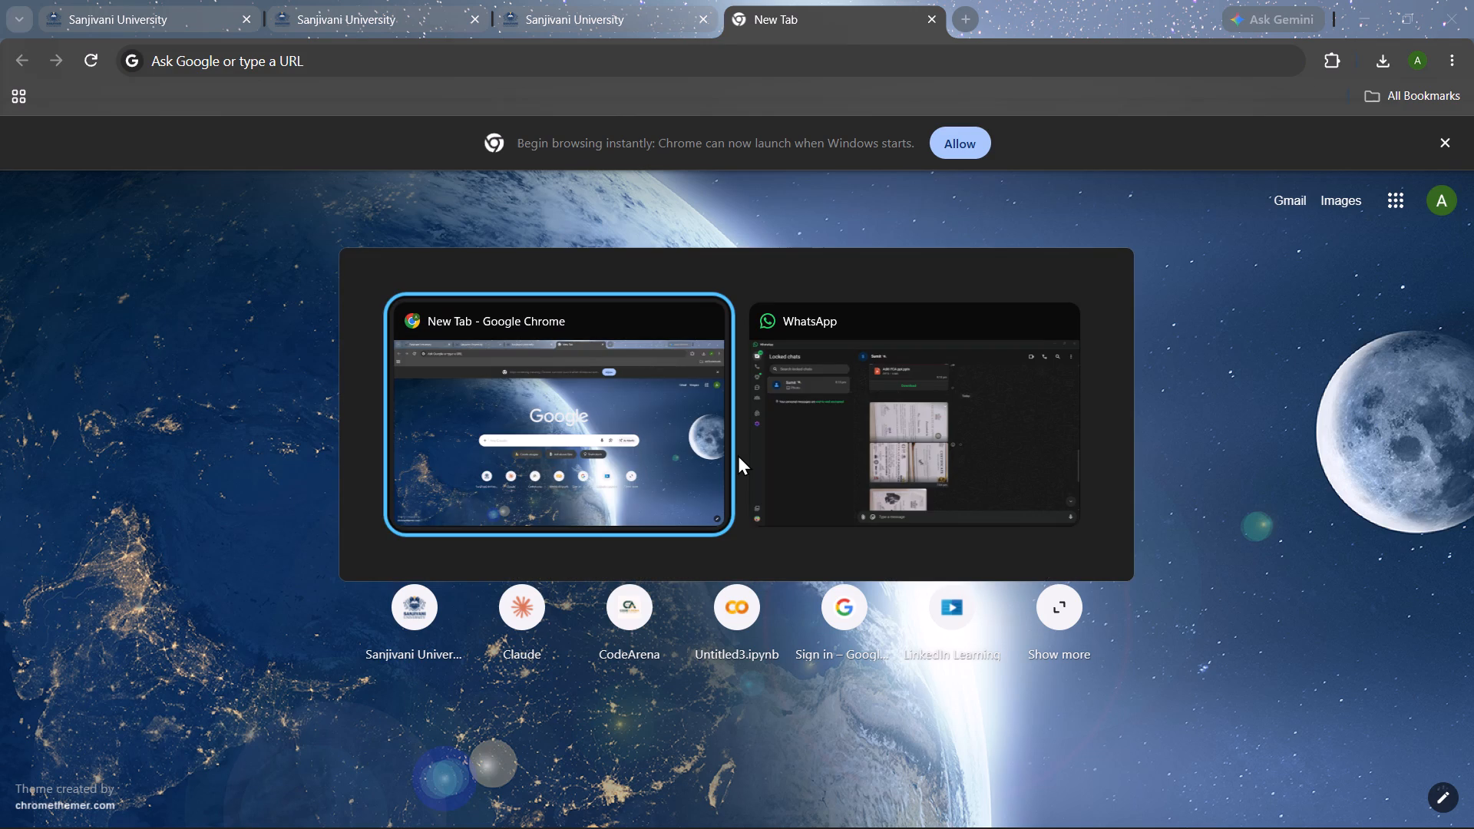
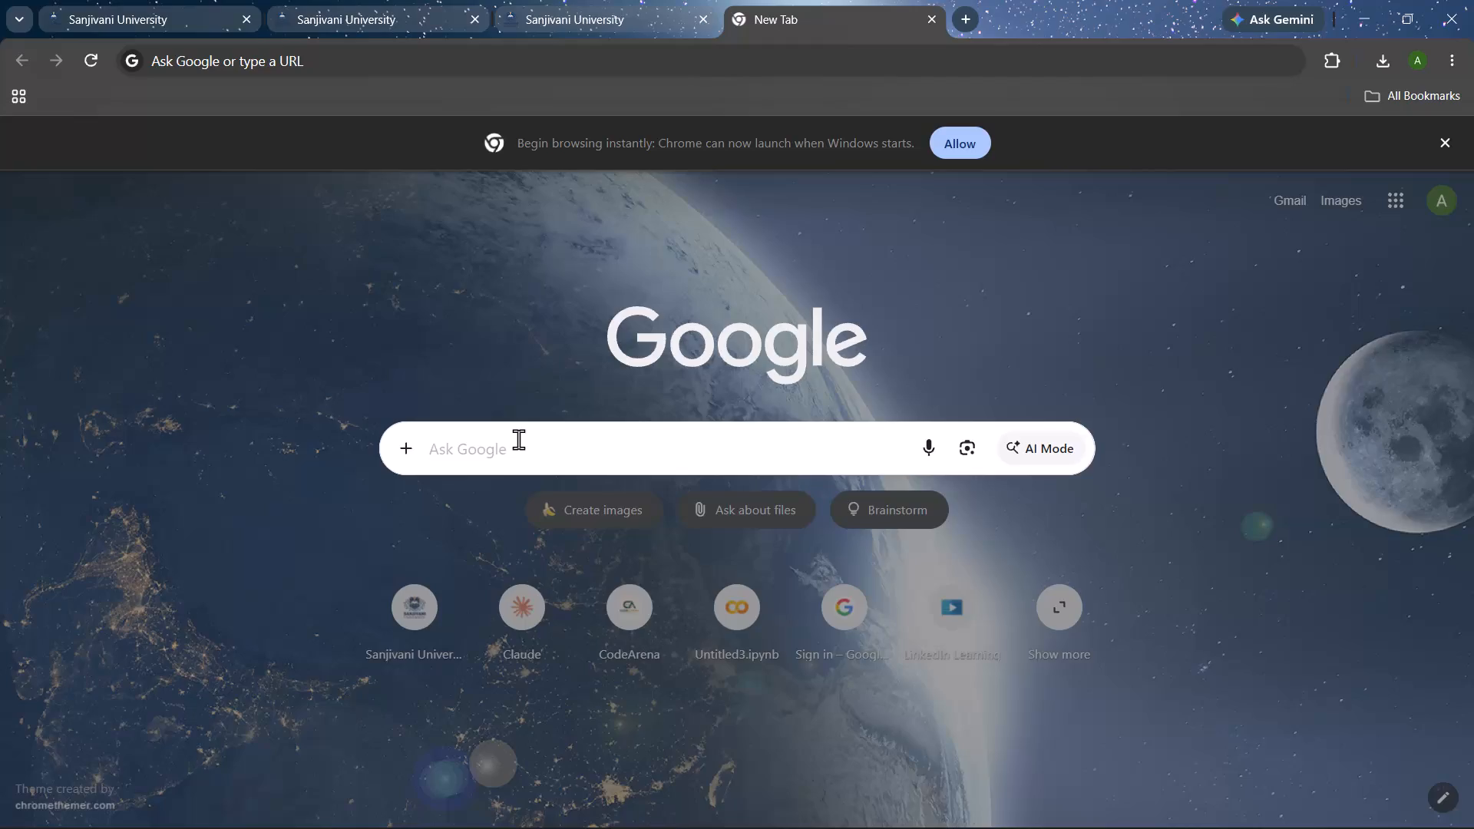
Ask Google whether the certificate is professional, attaching the copied certificate image to the question.
{"action": "key", "text": "ctrl+v"}
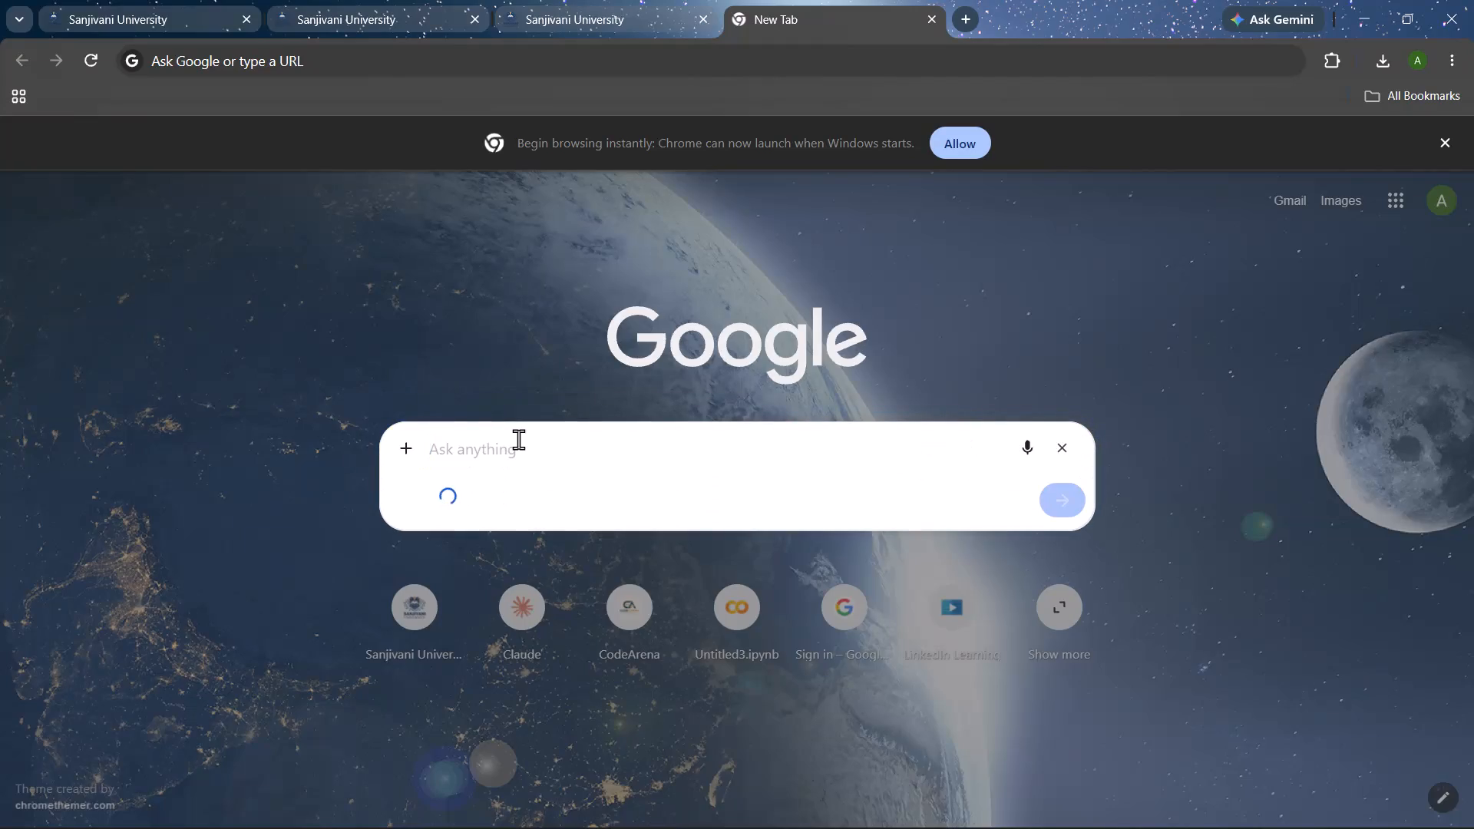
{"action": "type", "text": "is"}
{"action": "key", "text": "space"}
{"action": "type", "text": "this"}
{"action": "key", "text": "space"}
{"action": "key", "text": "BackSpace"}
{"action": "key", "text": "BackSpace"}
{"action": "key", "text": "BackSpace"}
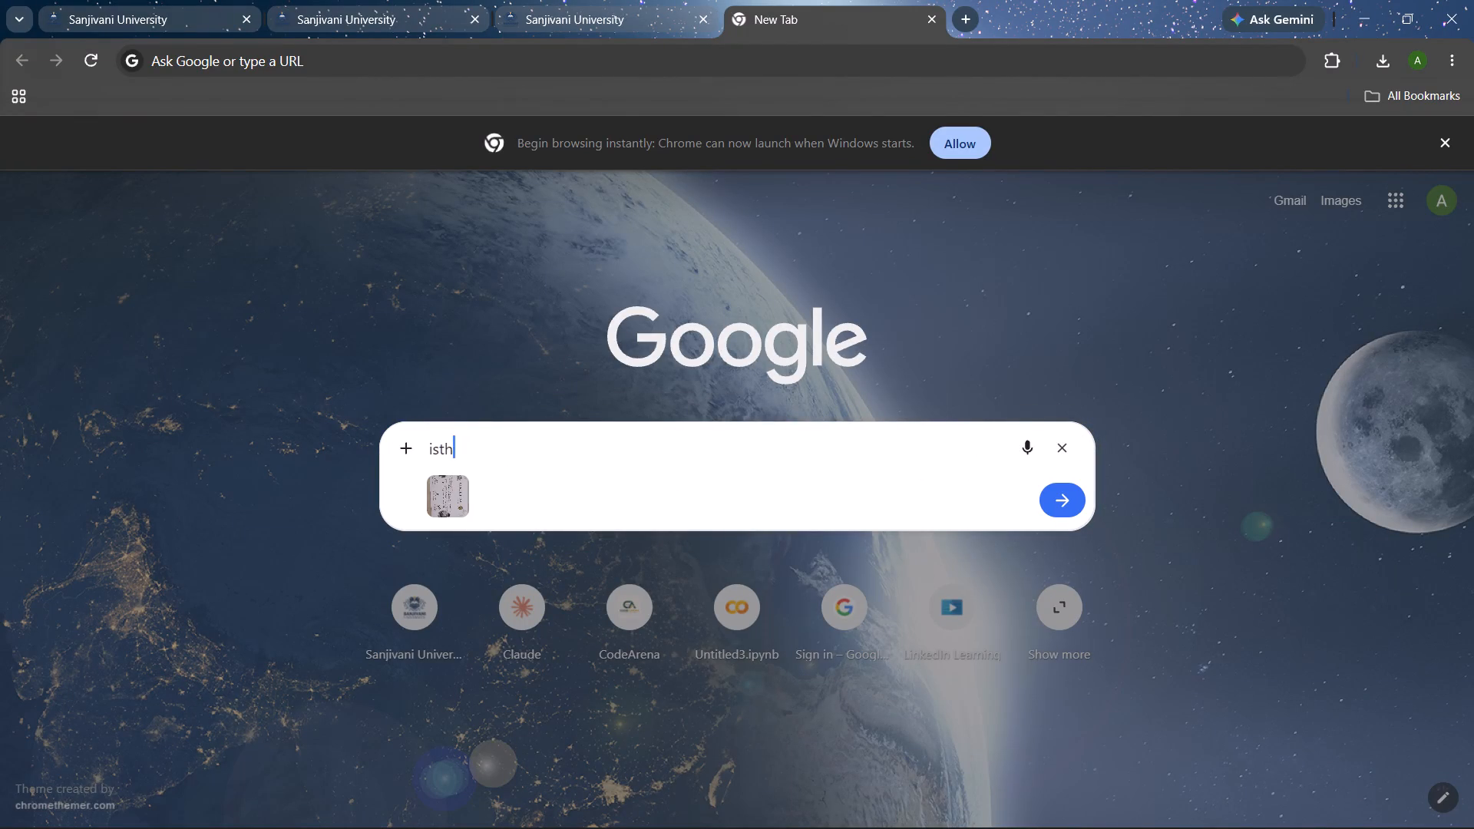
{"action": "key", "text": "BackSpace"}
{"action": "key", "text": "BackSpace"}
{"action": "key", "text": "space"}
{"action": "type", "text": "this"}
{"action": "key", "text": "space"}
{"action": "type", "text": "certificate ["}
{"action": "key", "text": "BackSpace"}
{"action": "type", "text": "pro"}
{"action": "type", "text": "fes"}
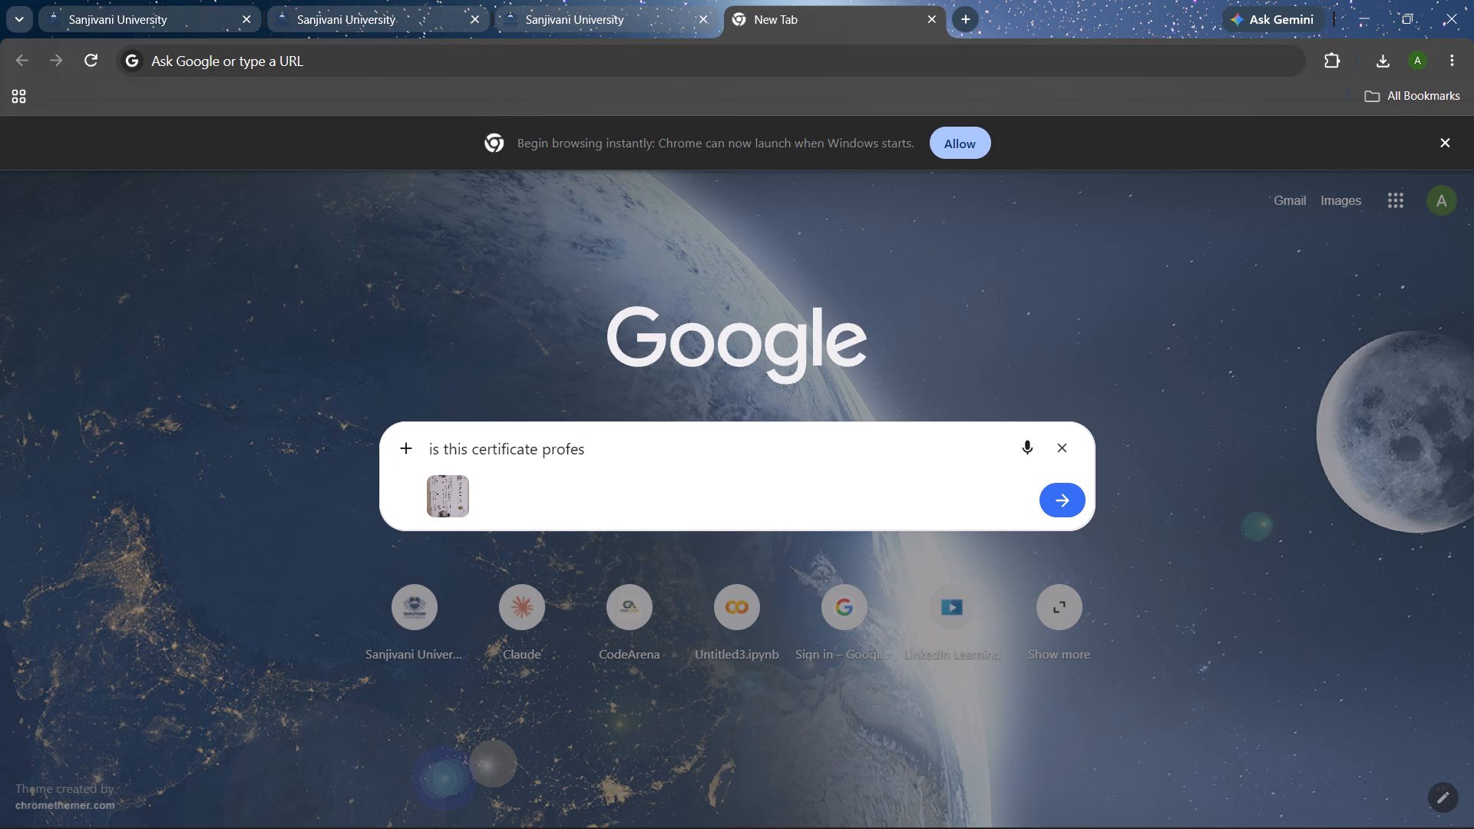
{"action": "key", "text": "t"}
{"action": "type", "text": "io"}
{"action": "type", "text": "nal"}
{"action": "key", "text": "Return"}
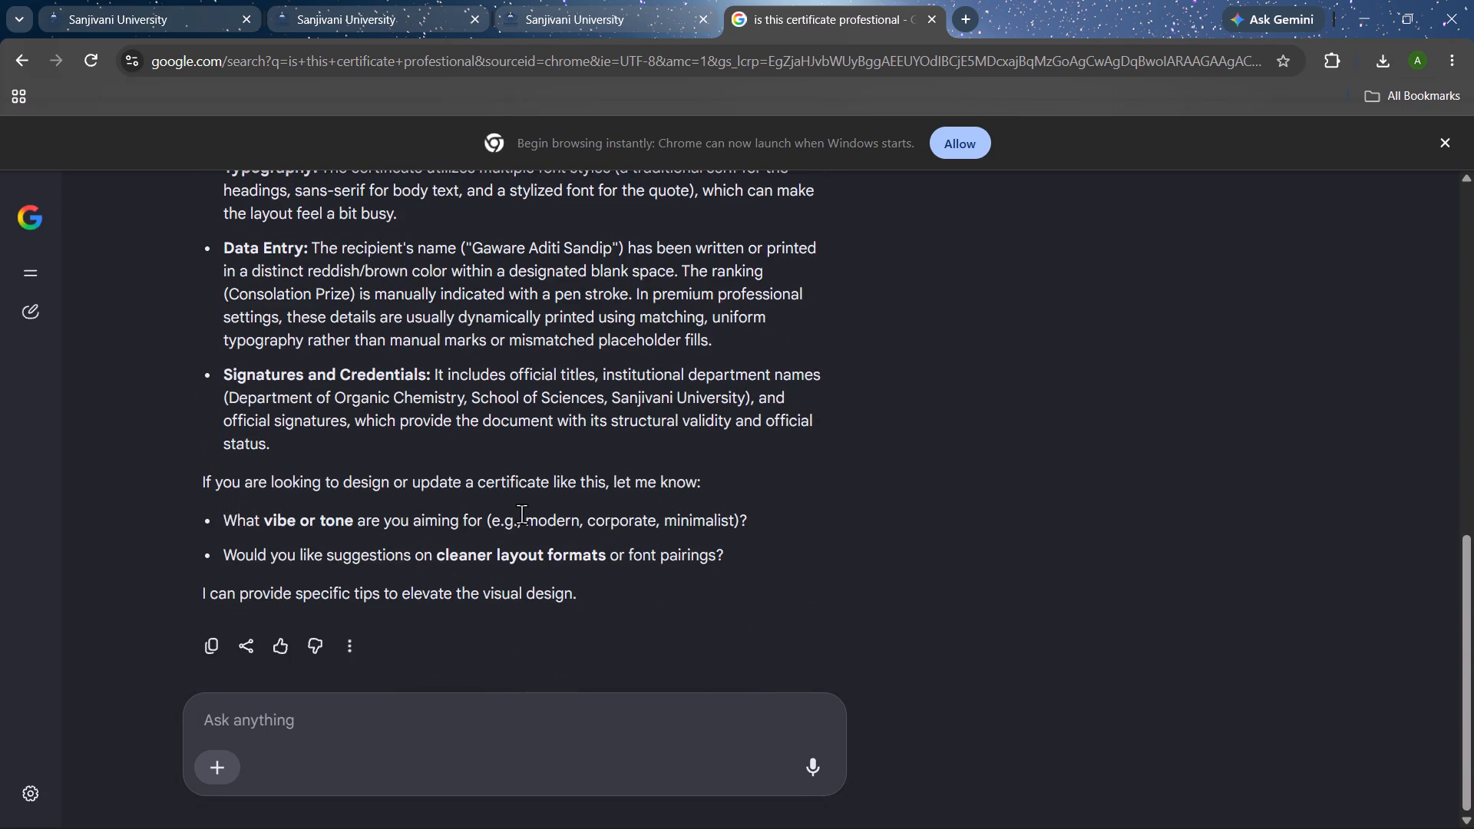
{"action": "scroll", "coordinate": [521, 514], "scroll_direction": "up", "scroll_amount": 6}
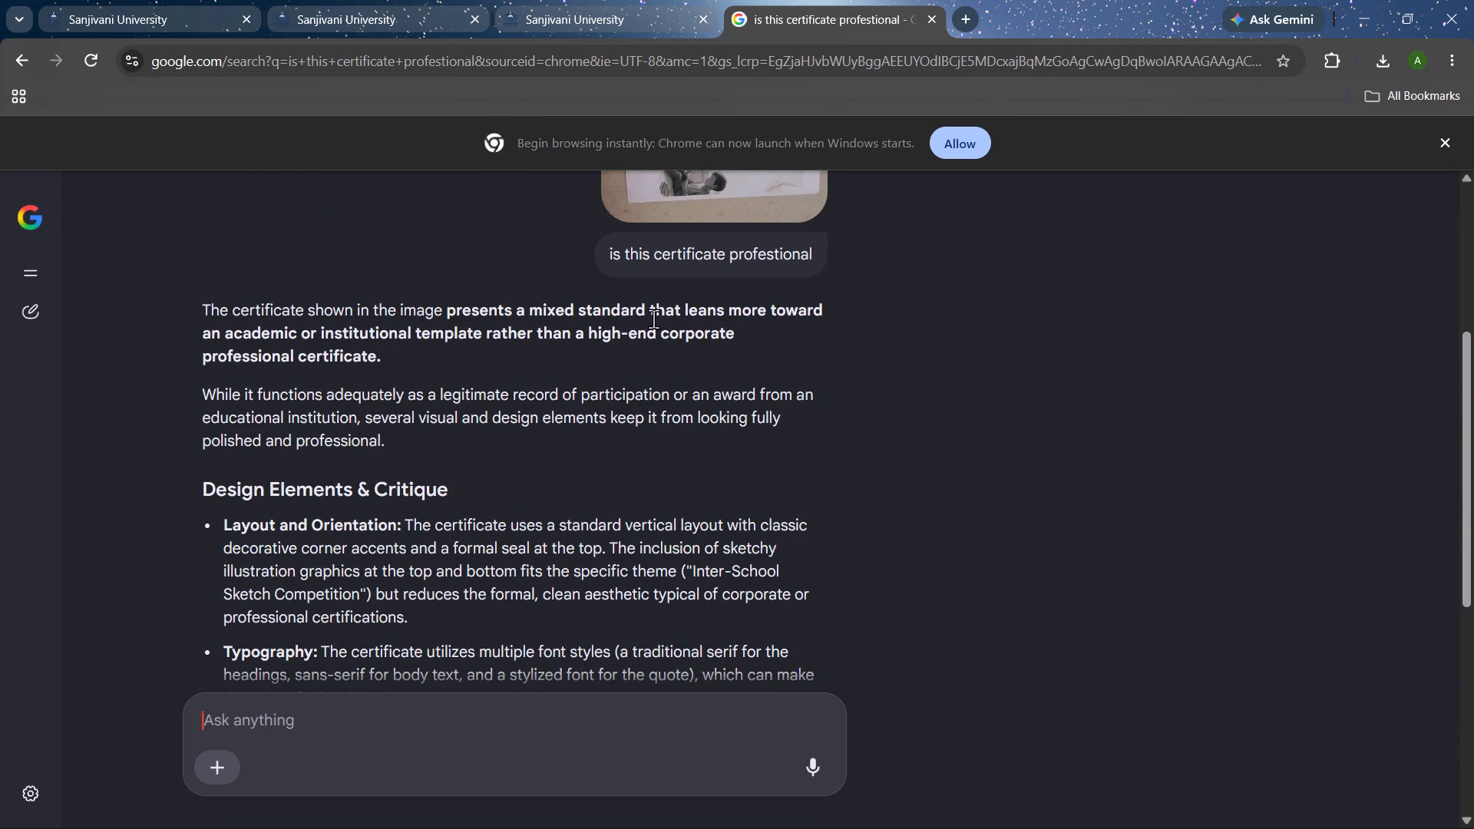
{"action": "scroll", "coordinate": [653, 319], "scroll_direction": "up", "scroll_amount": 3}
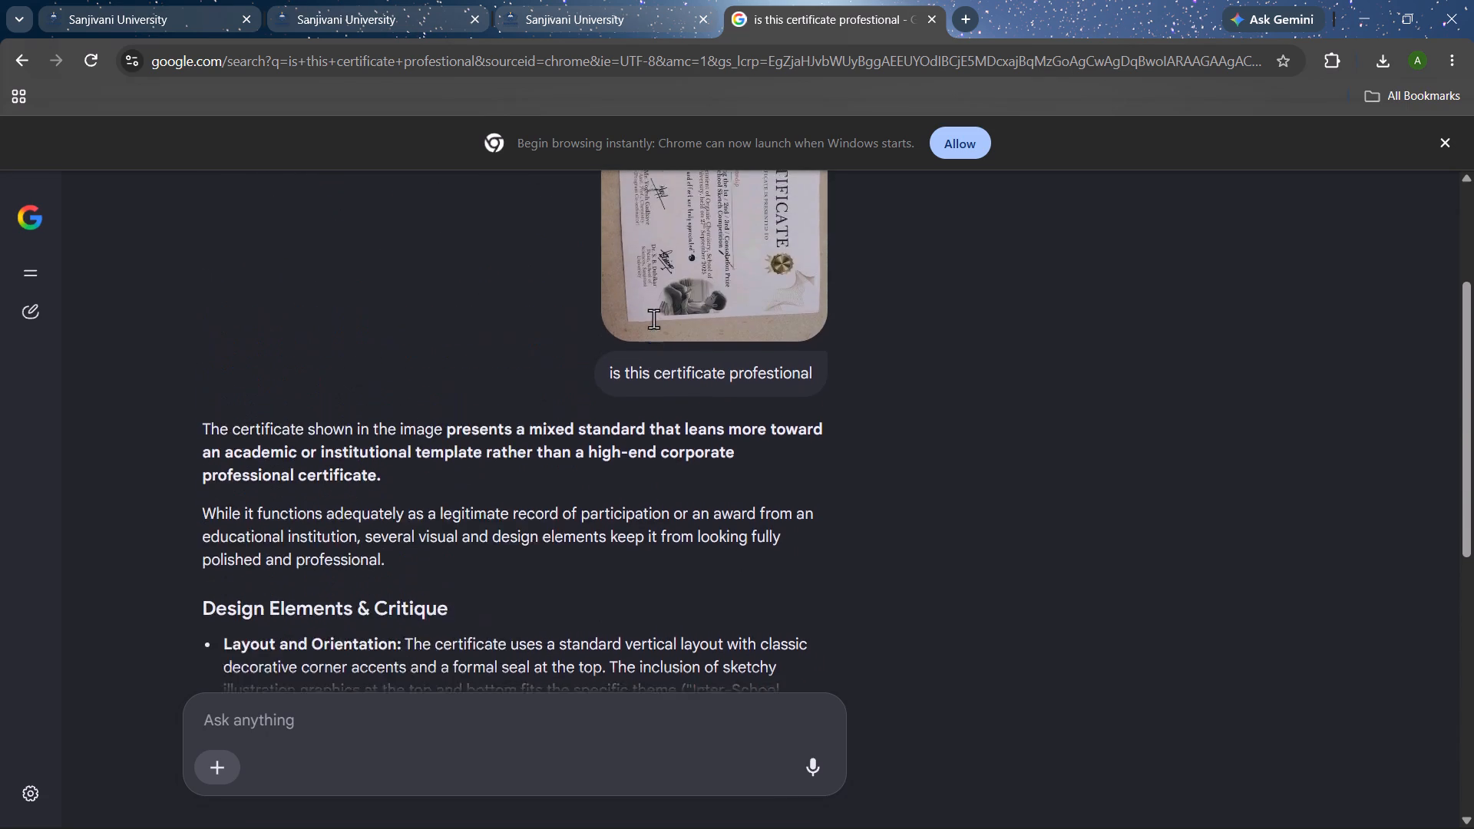
{"action": "scroll", "coordinate": [653, 319], "scroll_direction": "up", "scroll_amount": 2}
Switch to the portal's Form List page and reload it to check the claimed points for each regulation.
{"action": "left_click", "coordinate": [199, 5]}
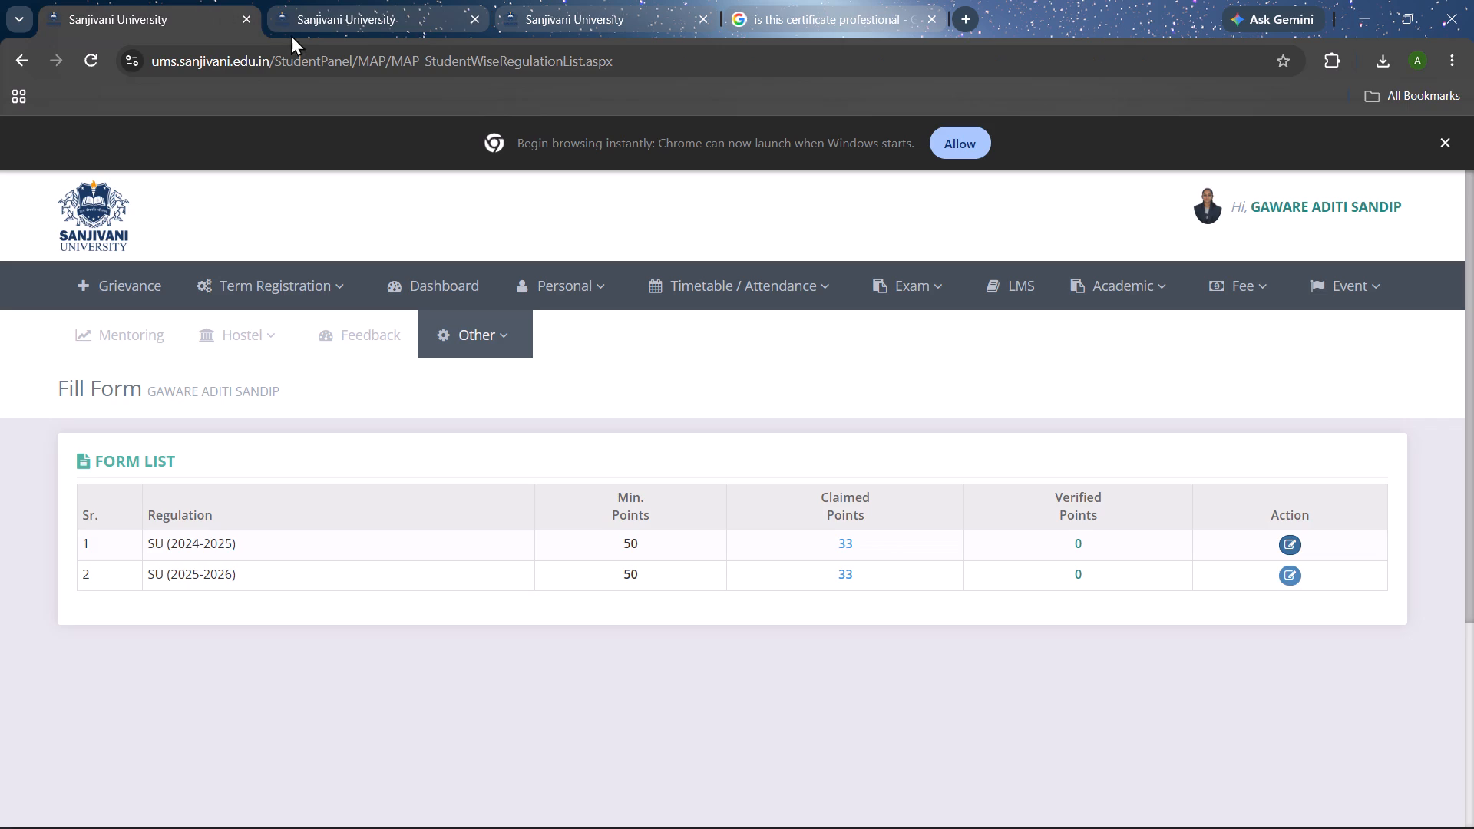
{"action": "left_click", "coordinate": [87, 54]}
Open the activity list for regulation SU (2025-2026) and review the recorded activities with their claimed points and verification status.
{"action": "left_click", "coordinate": [1287, 572]}
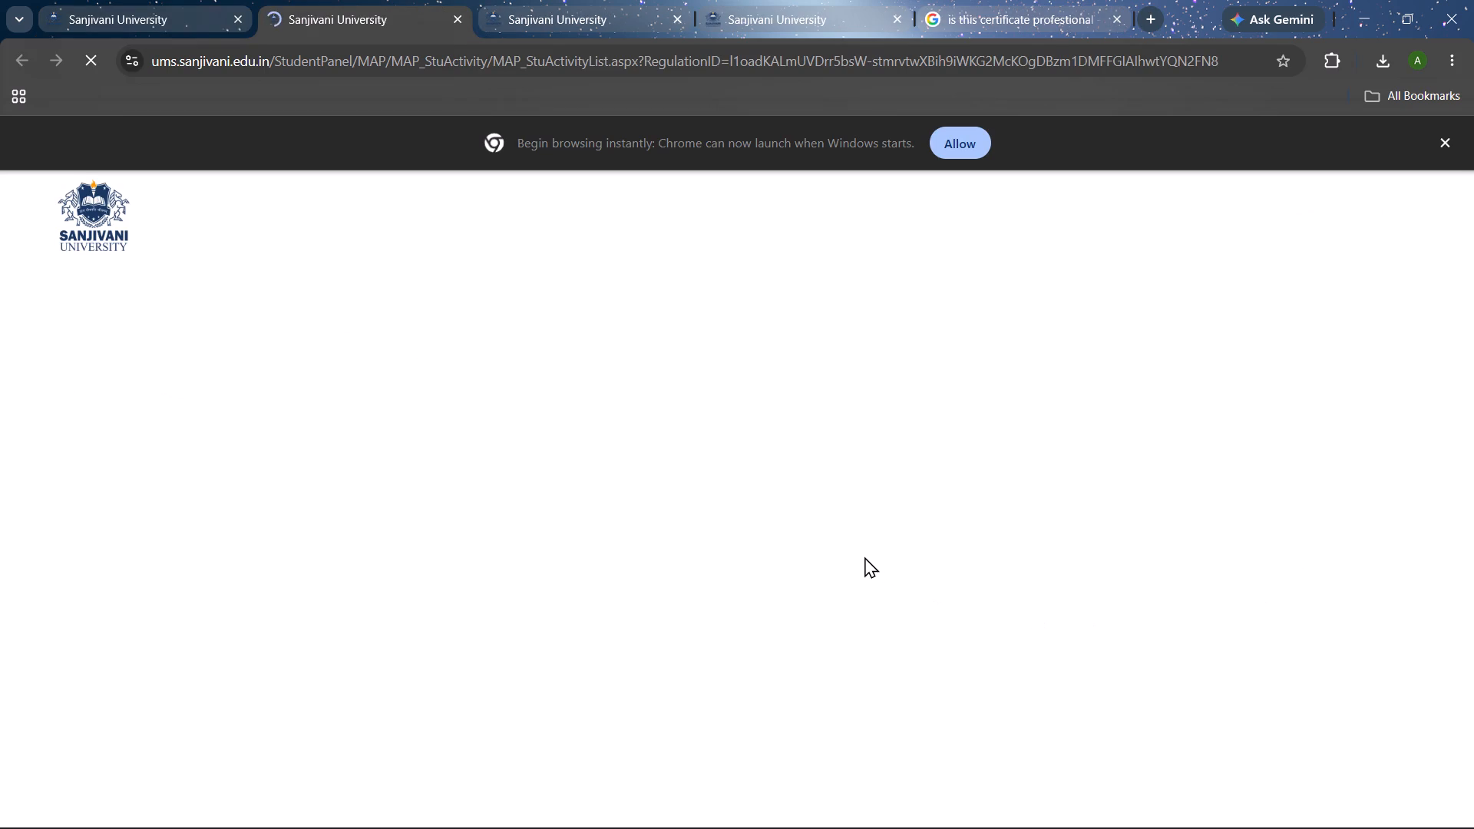
{"action": "scroll", "coordinate": [875, 557], "scroll_direction": "right", "scroll_amount": 1}
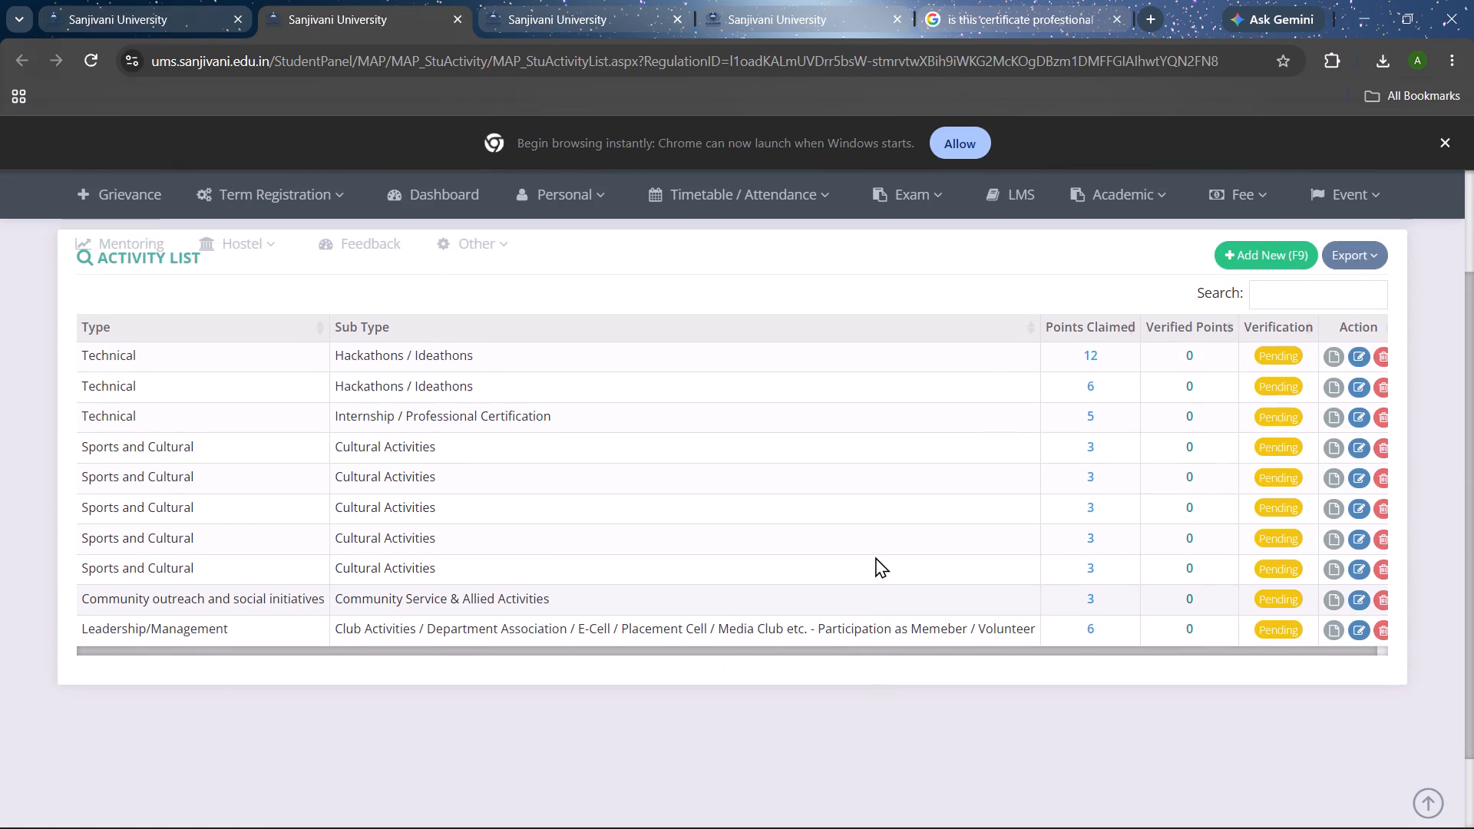
{"action": "scroll", "coordinate": [875, 557], "scroll_direction": "right", "scroll_amount": 2}
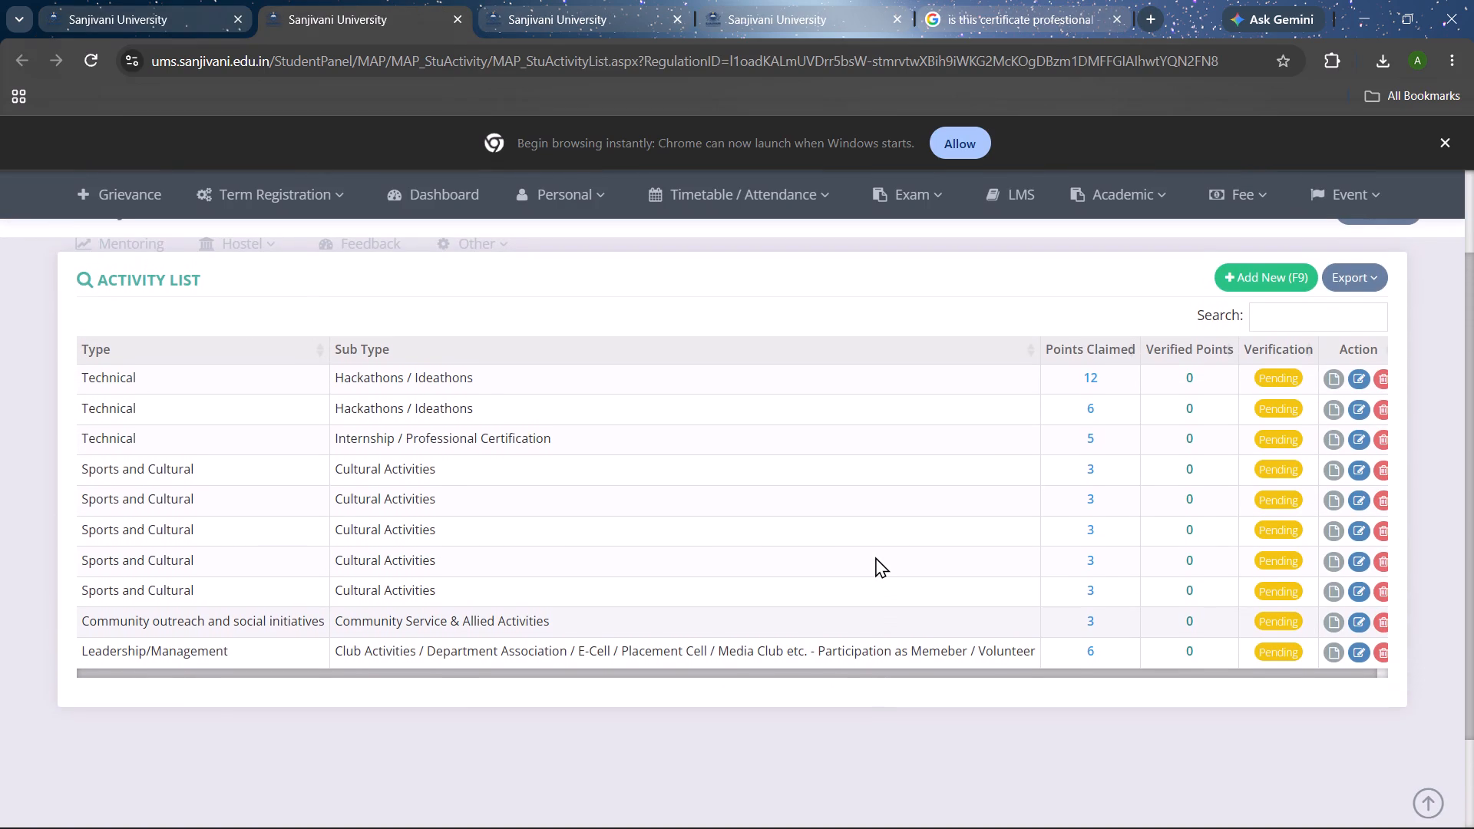
{"action": "scroll", "coordinate": [875, 557], "scroll_direction": "right", "scroll_amount": 1}
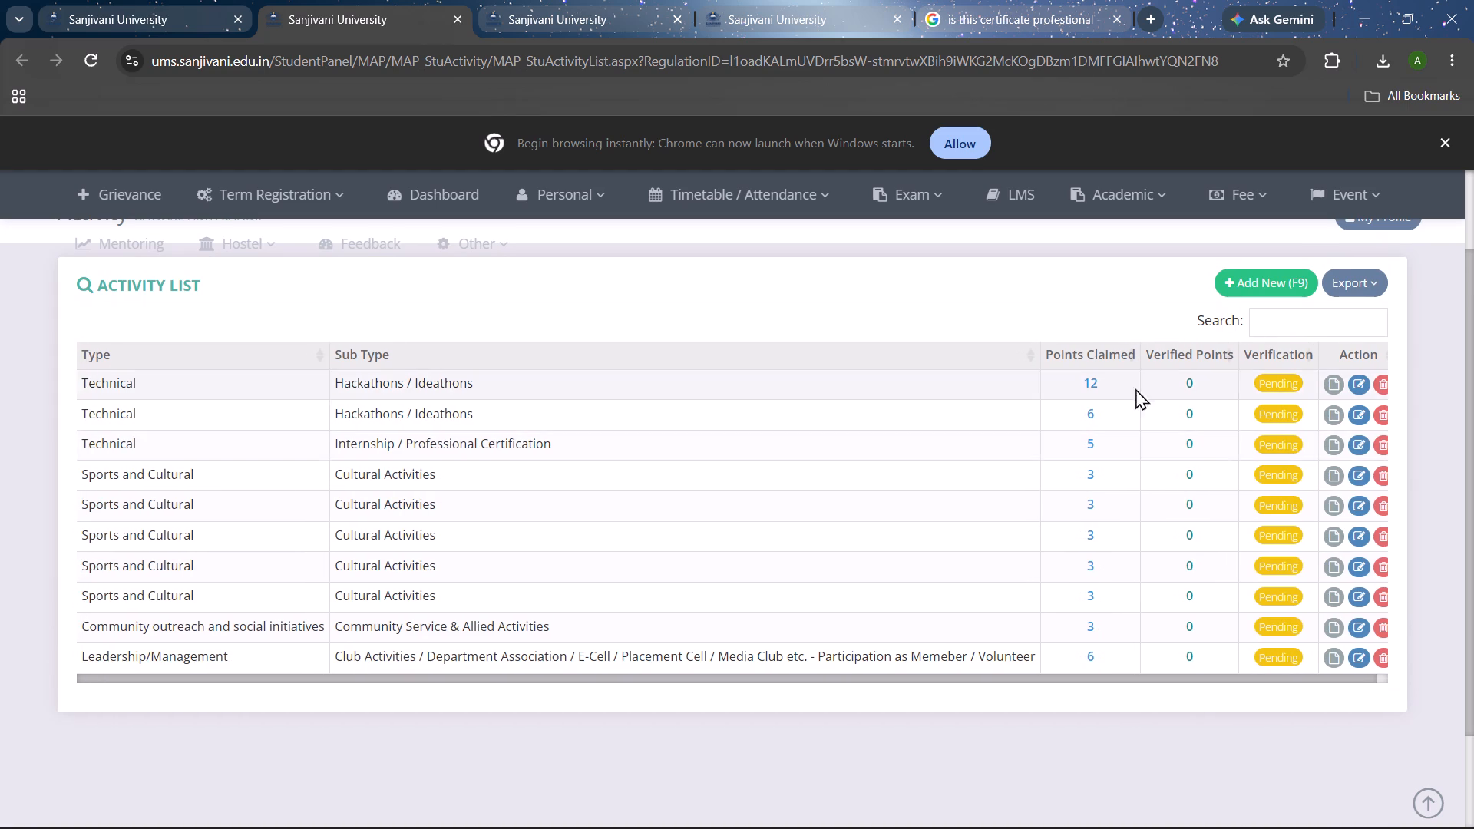
{"action": "scroll", "coordinate": [1124, 380], "scroll_direction": "up", "scroll_amount": 2}
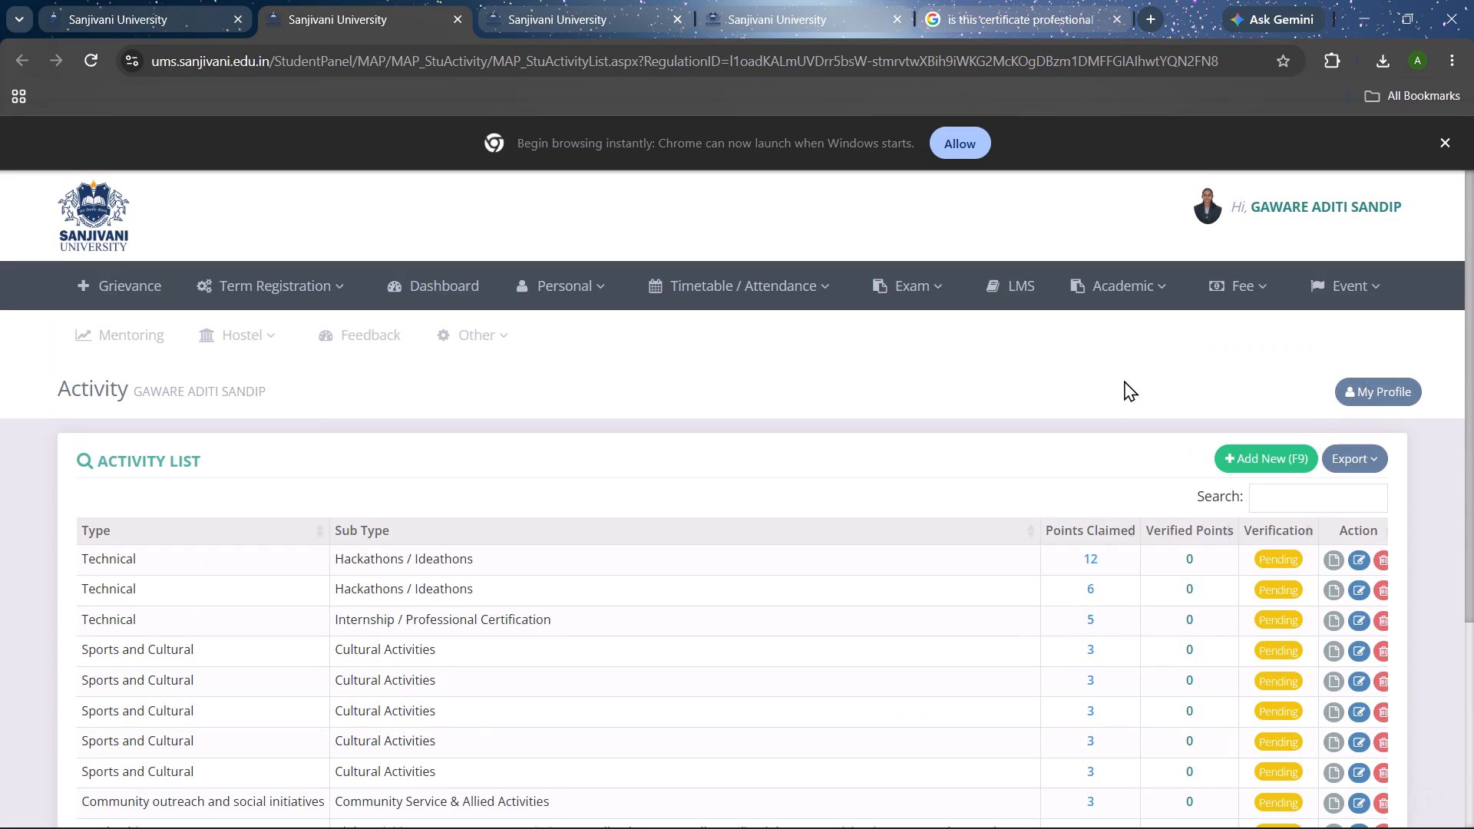
Close the certificate search page and the extra Sanjivani University pages, keeping only the Form List page open.
{"action": "left_click", "coordinate": [675, 15]}
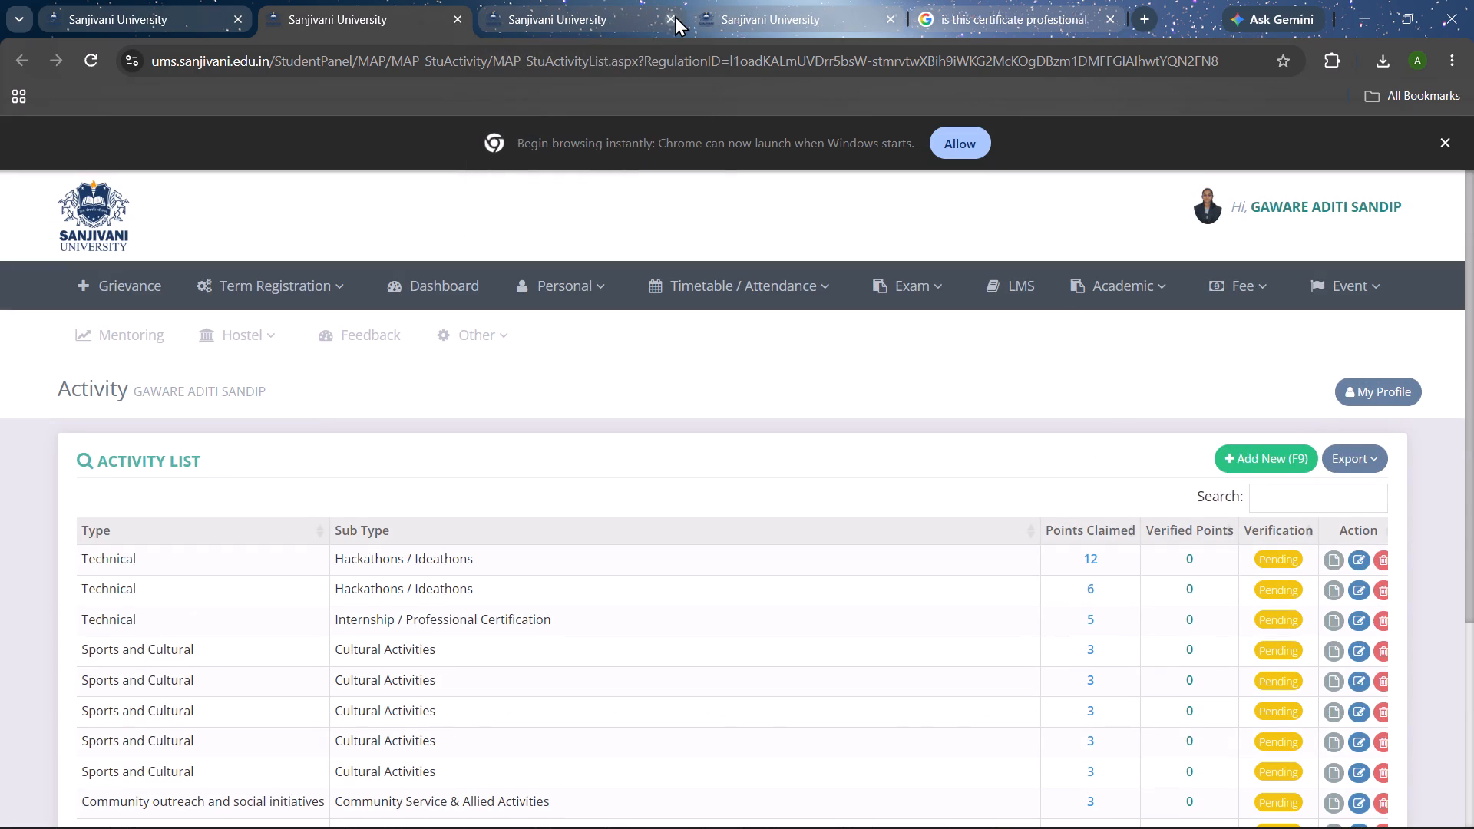
{"action": "left_click", "coordinate": [675, 15]}
{"action": "left_click", "coordinate": [675, 15]}
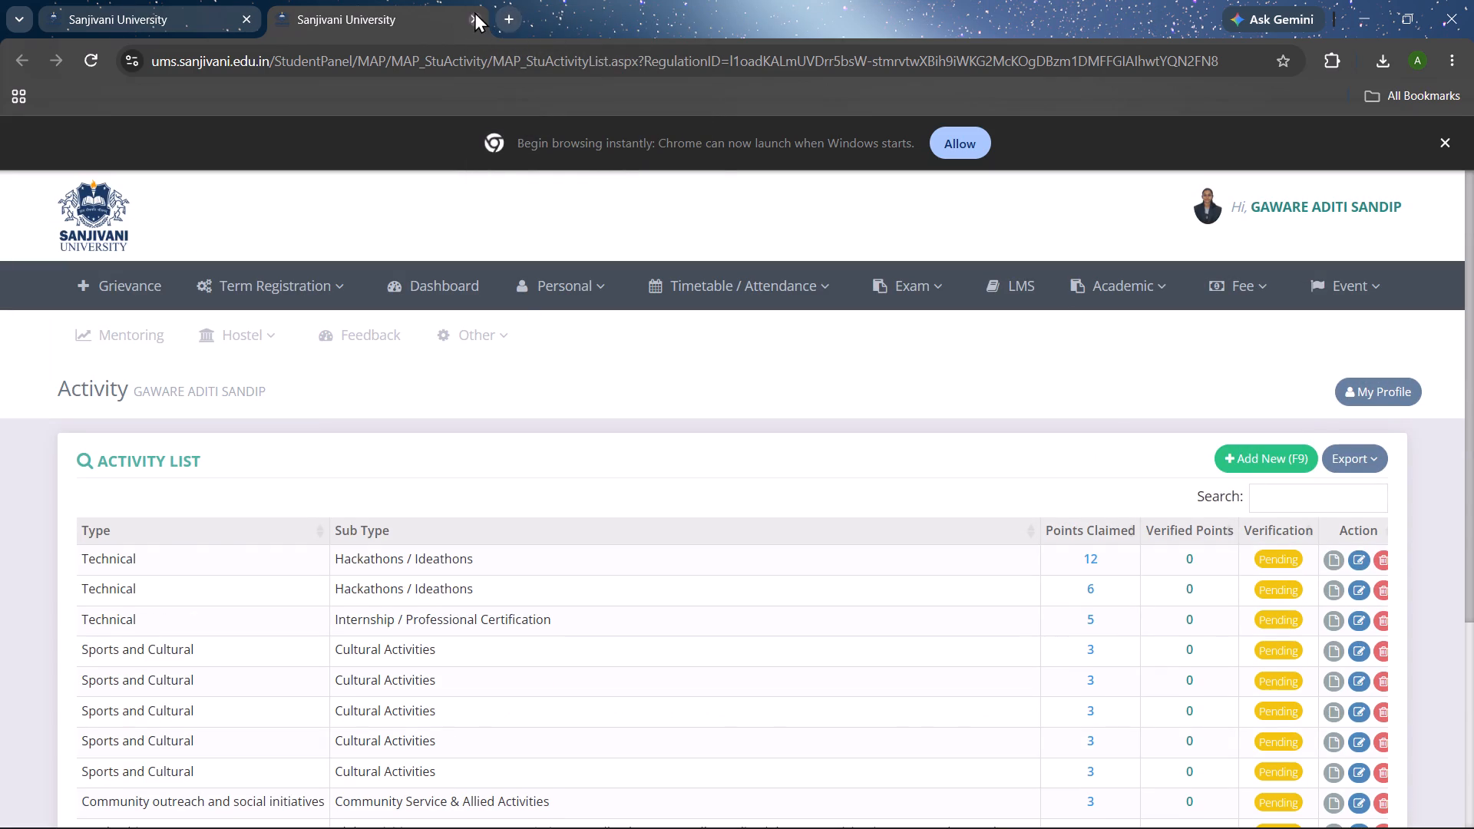
{"action": "left_click", "coordinate": [474, 12]}
{"action": "left_click", "coordinate": [719, 389]}
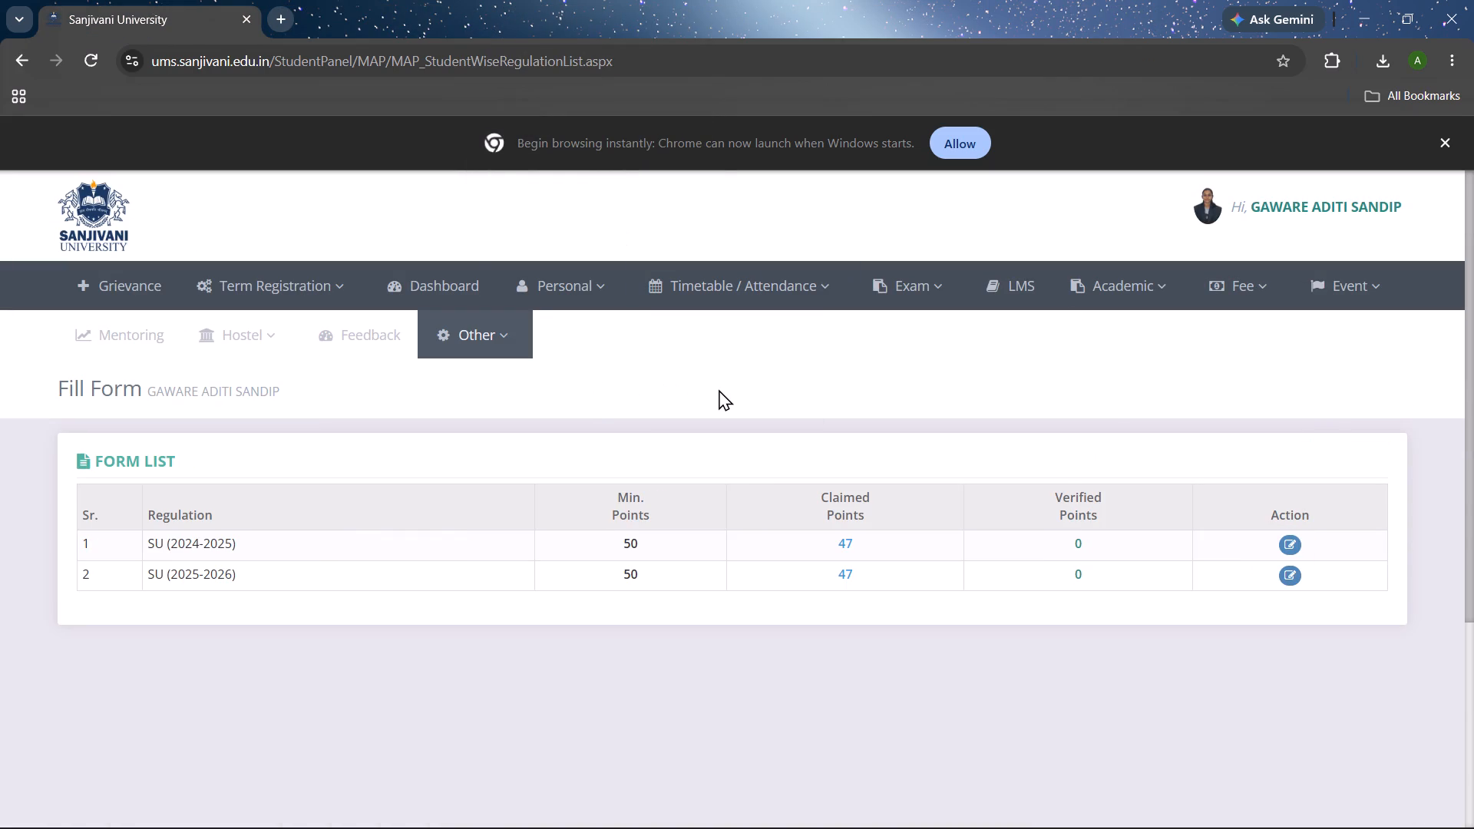
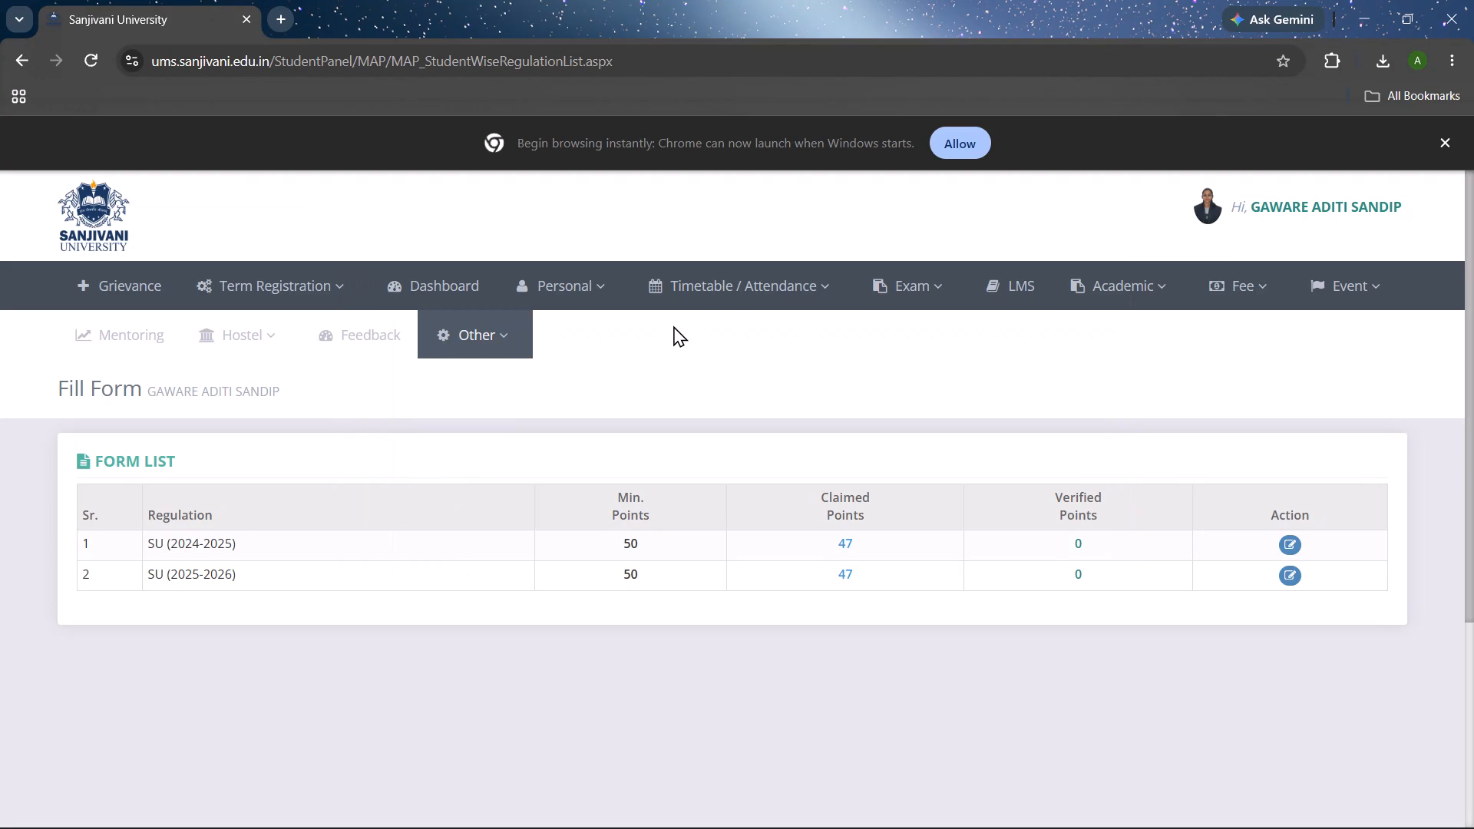
Open the activity list for regulation SU (2025-2026) again and look through all recorded activities with their claimed points and verification status.
{"action": "left_click", "coordinate": [1296, 571]}
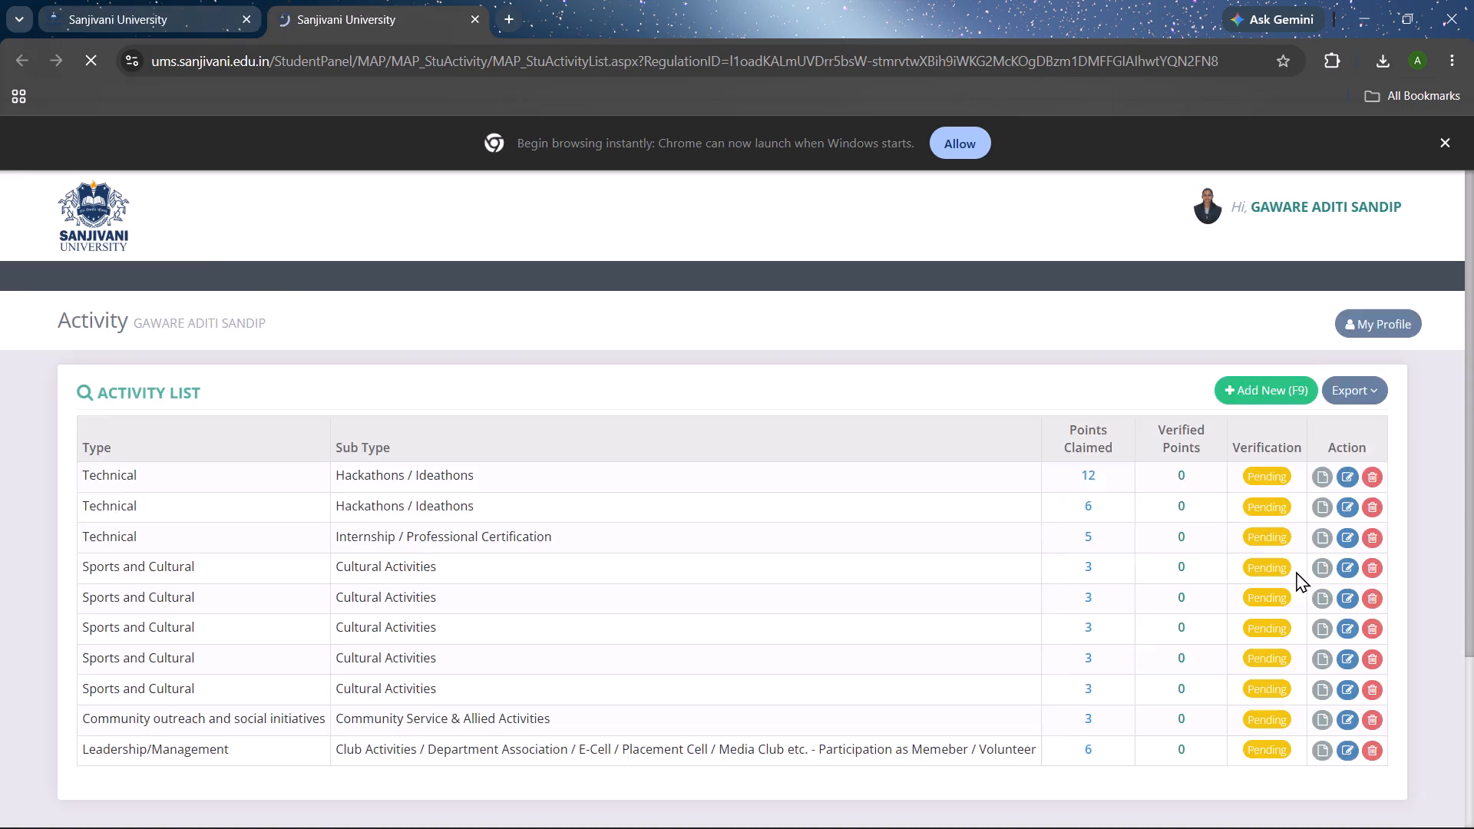
{"action": "scroll", "coordinate": [1296, 571], "scroll_direction": "down", "scroll_amount": 1}
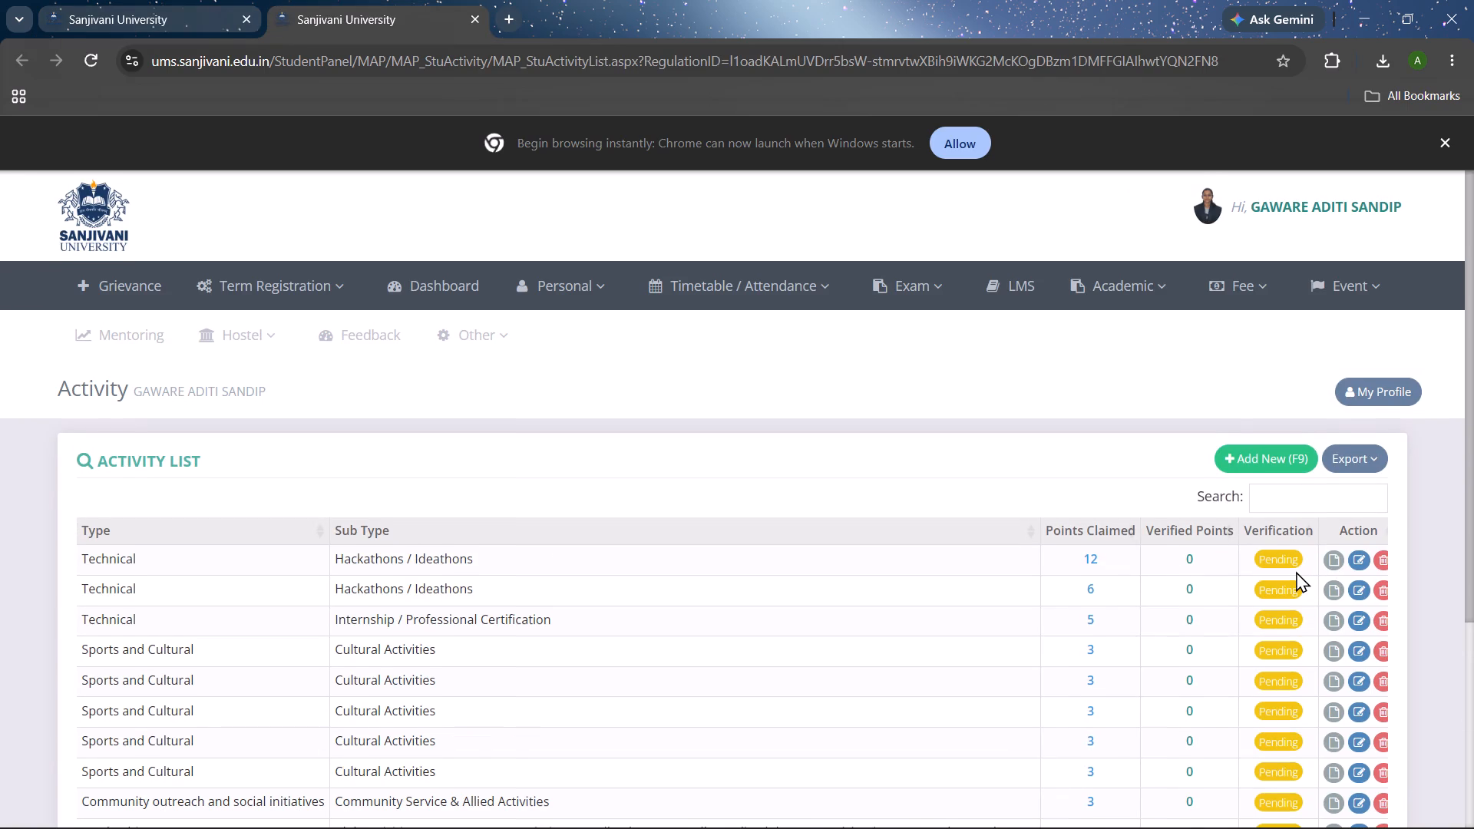
{"action": "scroll", "coordinate": [1296, 571], "scroll_direction": "down", "scroll_amount": 1}
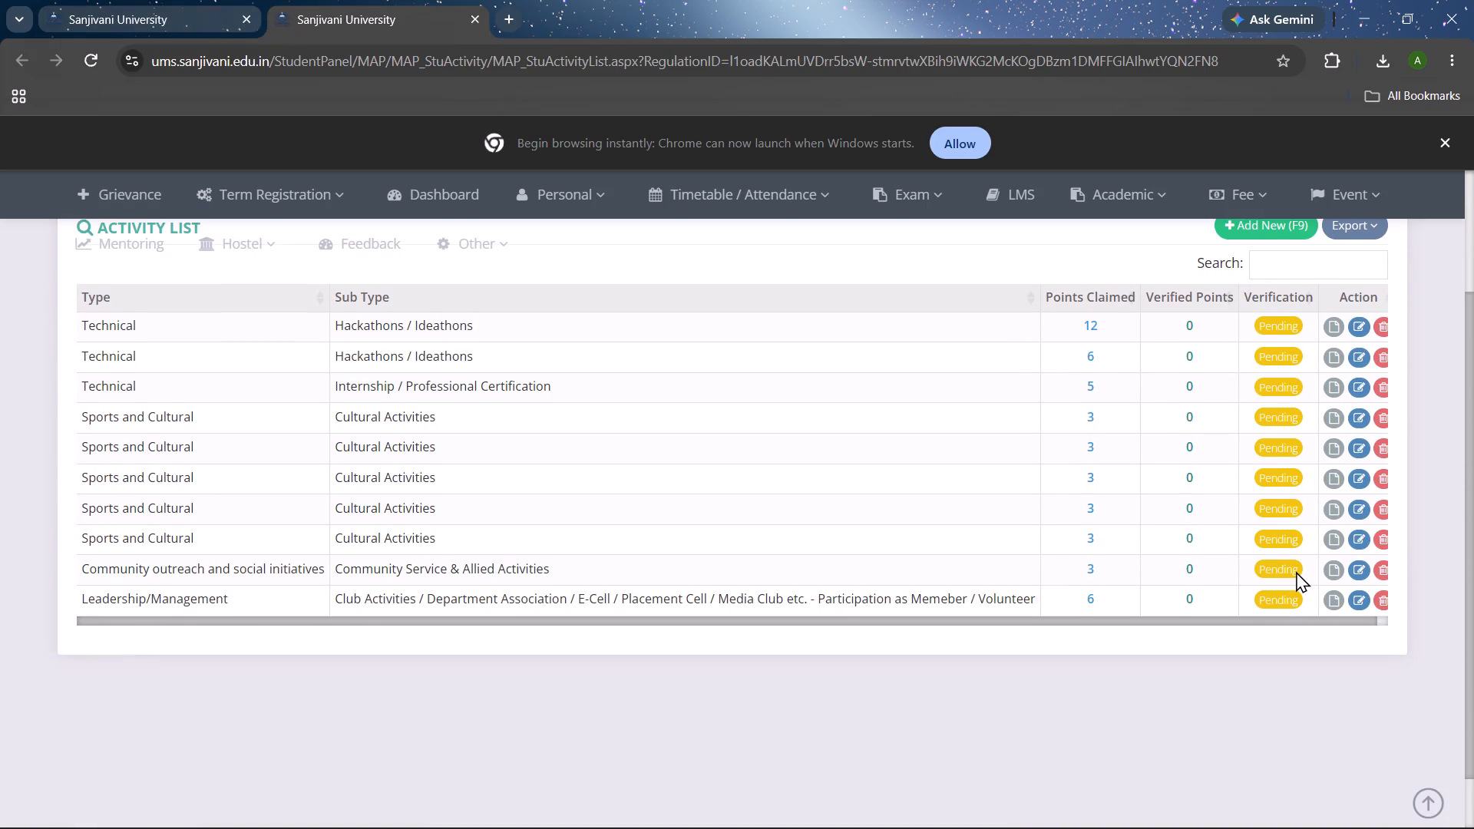
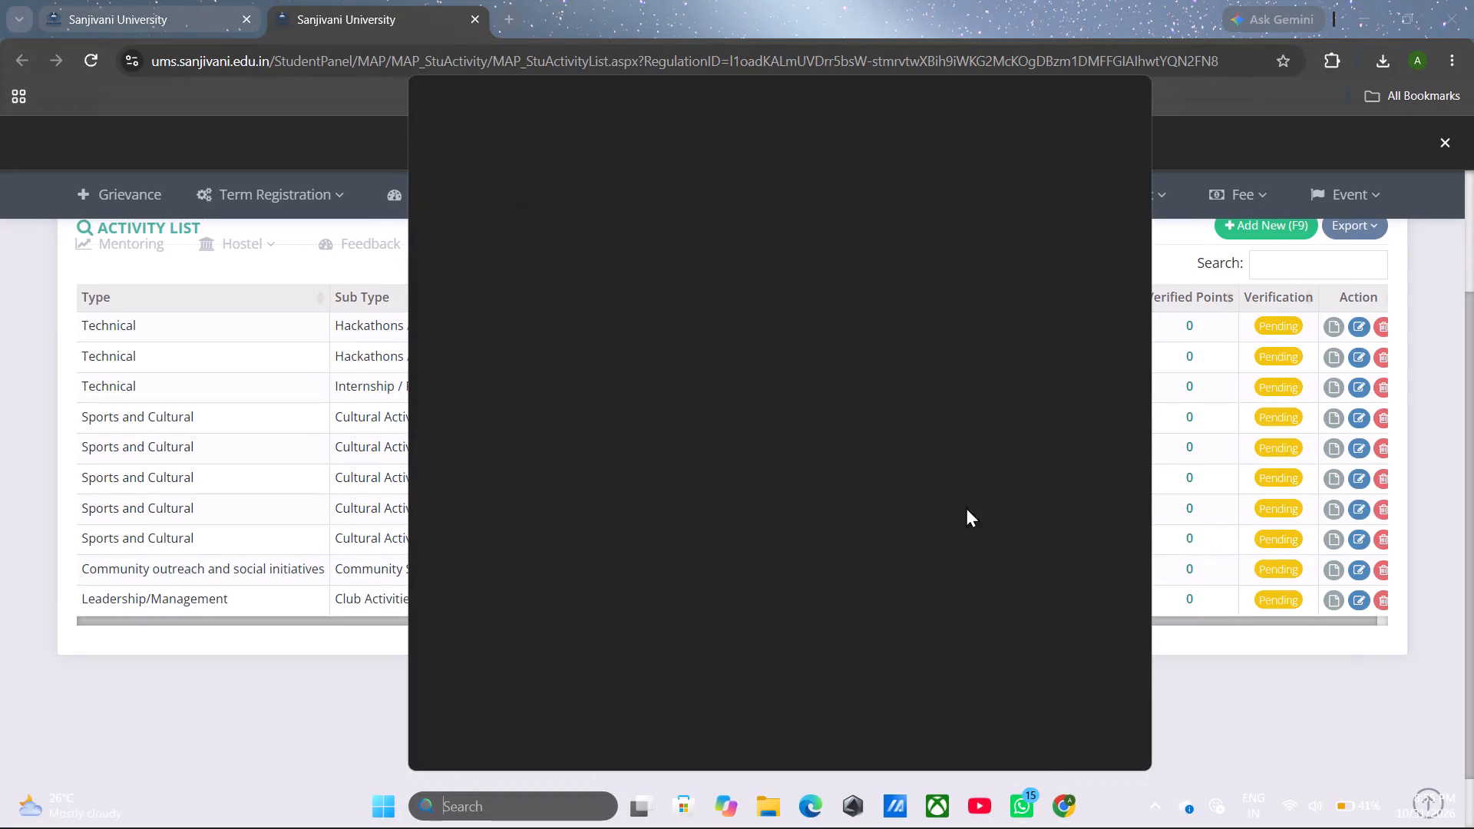
Switch to the Windows search and open an item from it.
{"action": "left_click", "coordinate": [580, 342]}
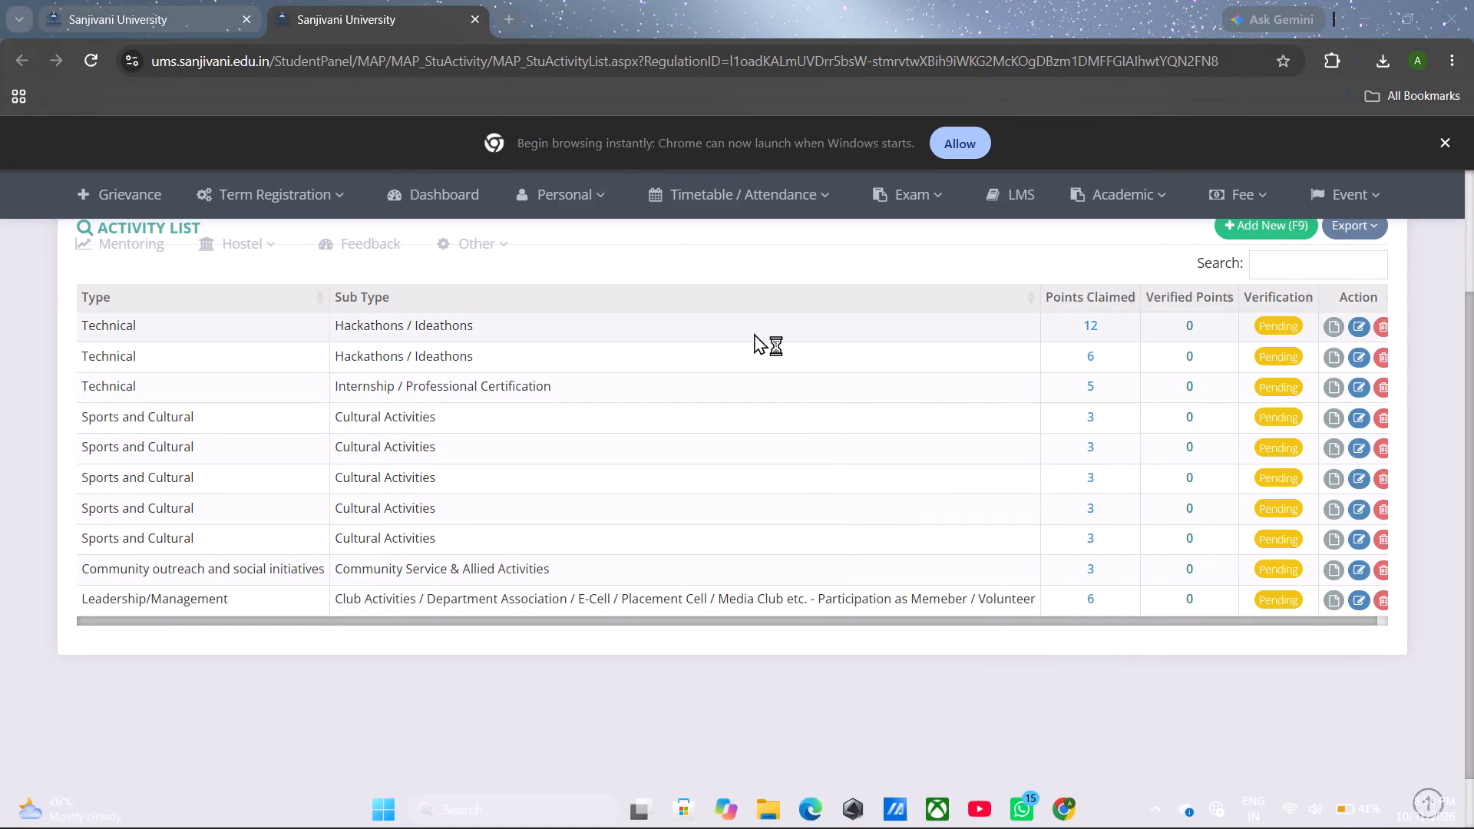
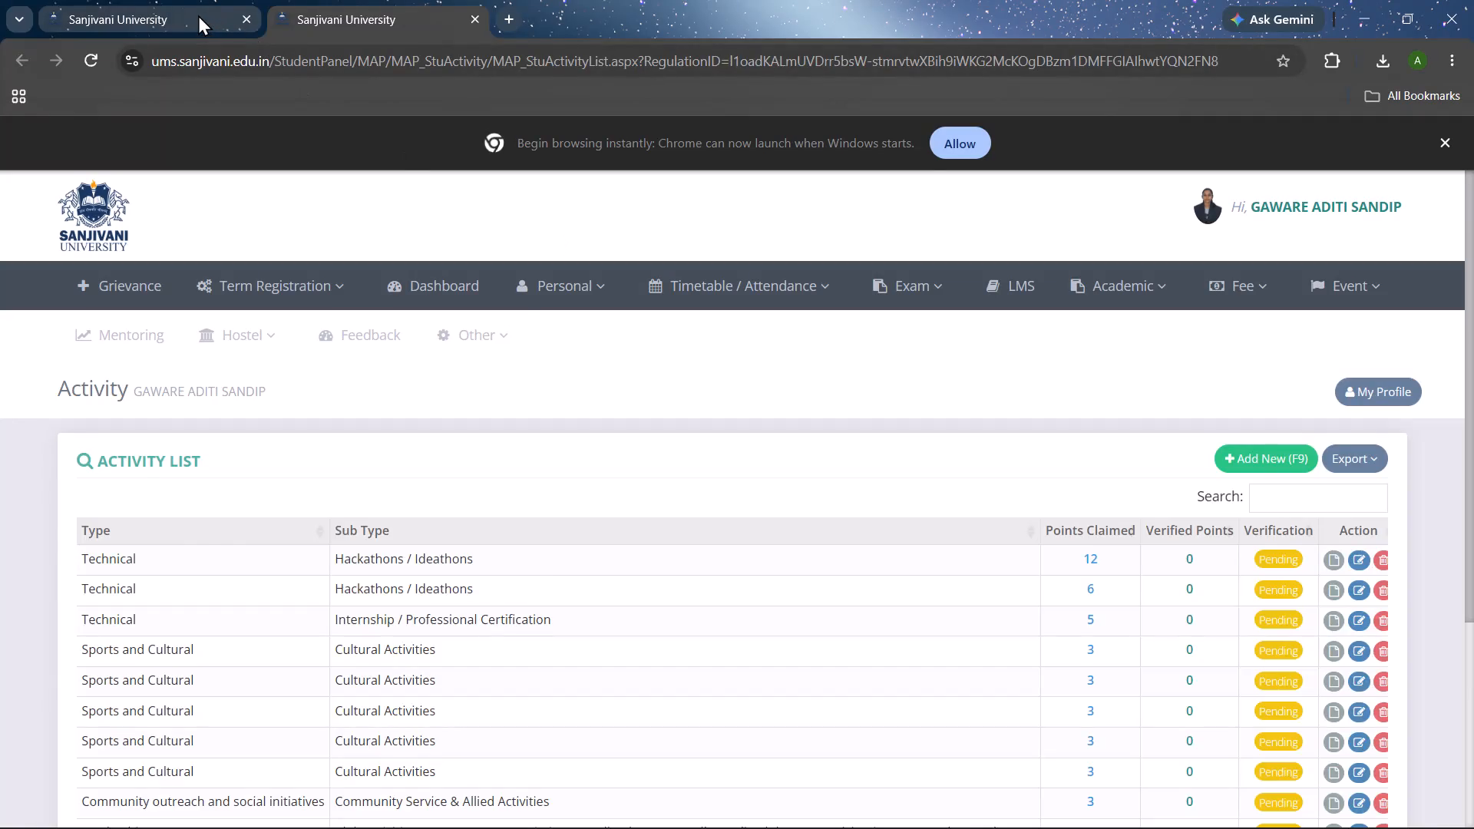
Return to the Fill Form page listing the regulations and close the separate Activity List page.
{"action": "left_click", "coordinate": [198, 15]}
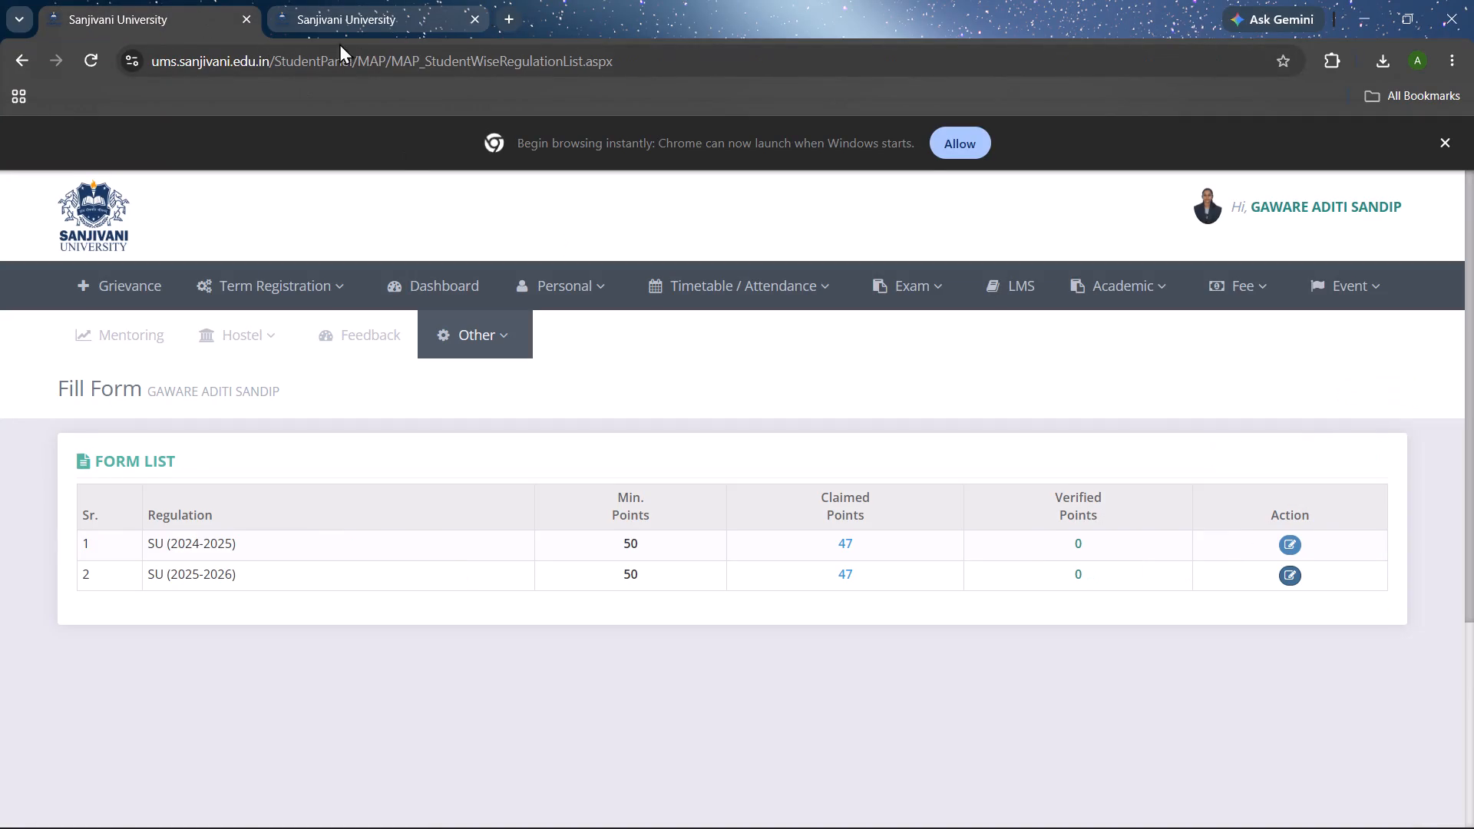
{"action": "left_click", "coordinate": [474, 14]}
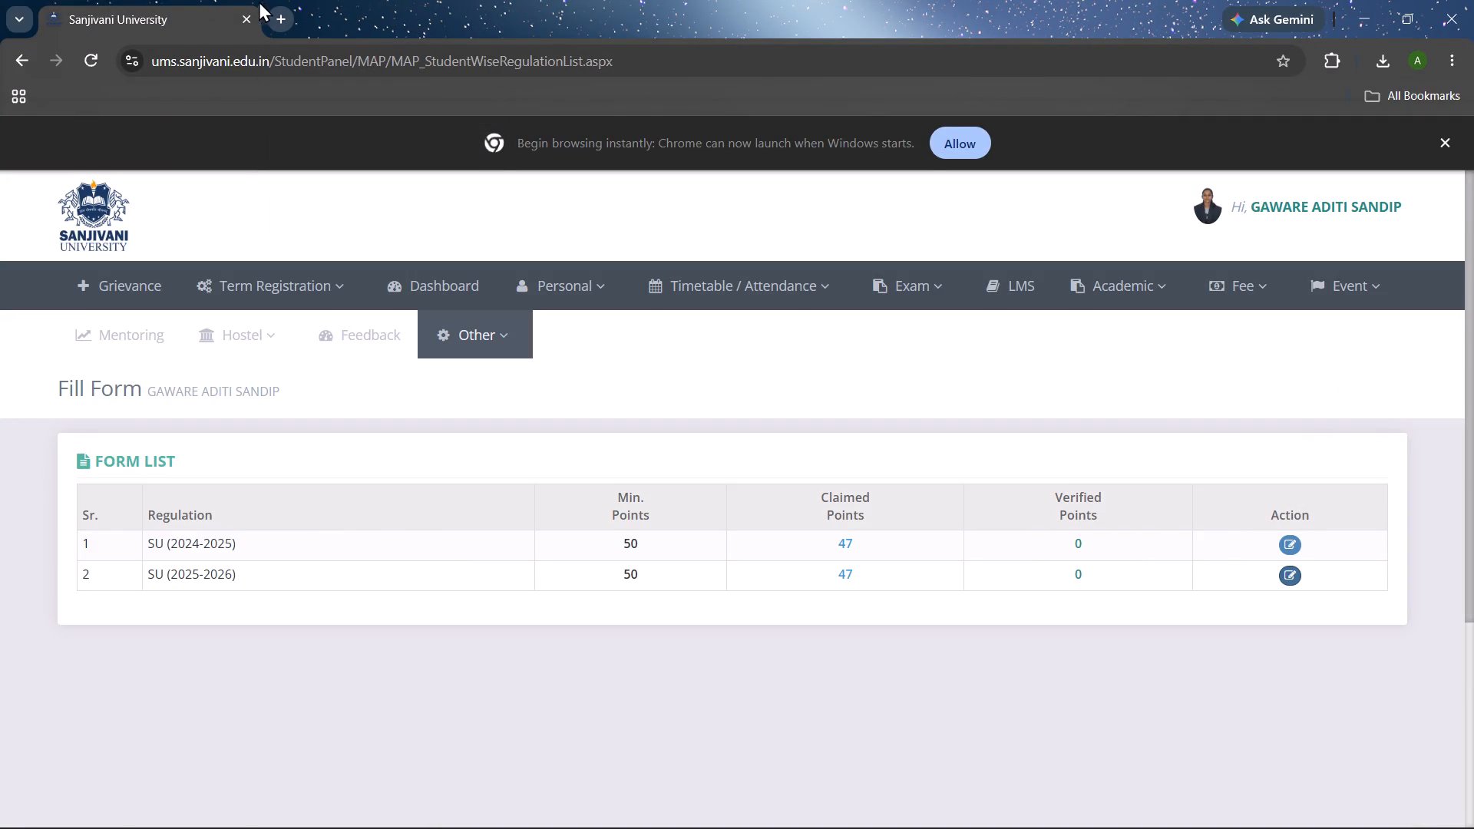
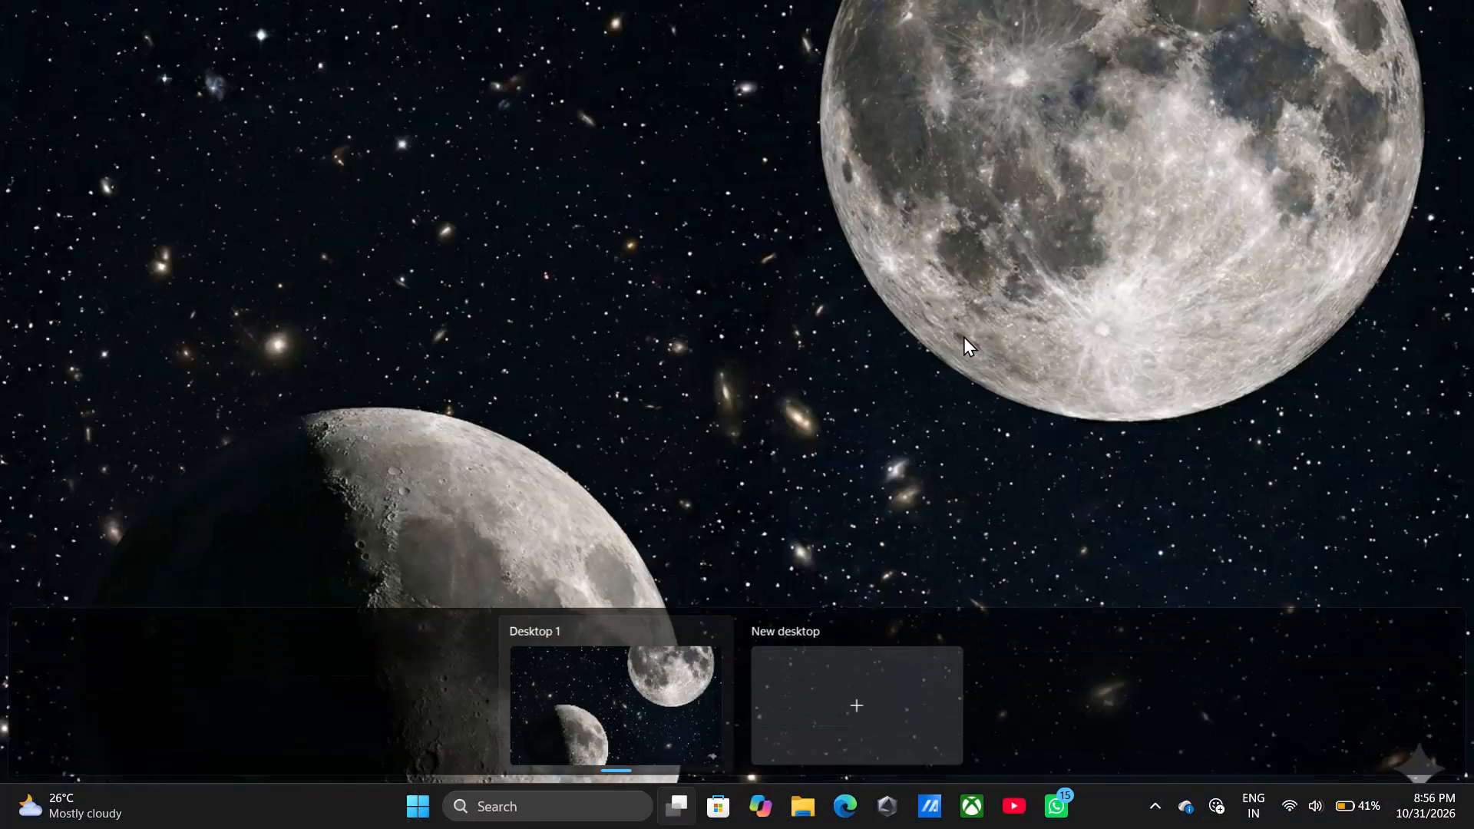
Shut down the computer from the Windows desktop.
{"action": "left_click", "coordinate": [963, 335]}
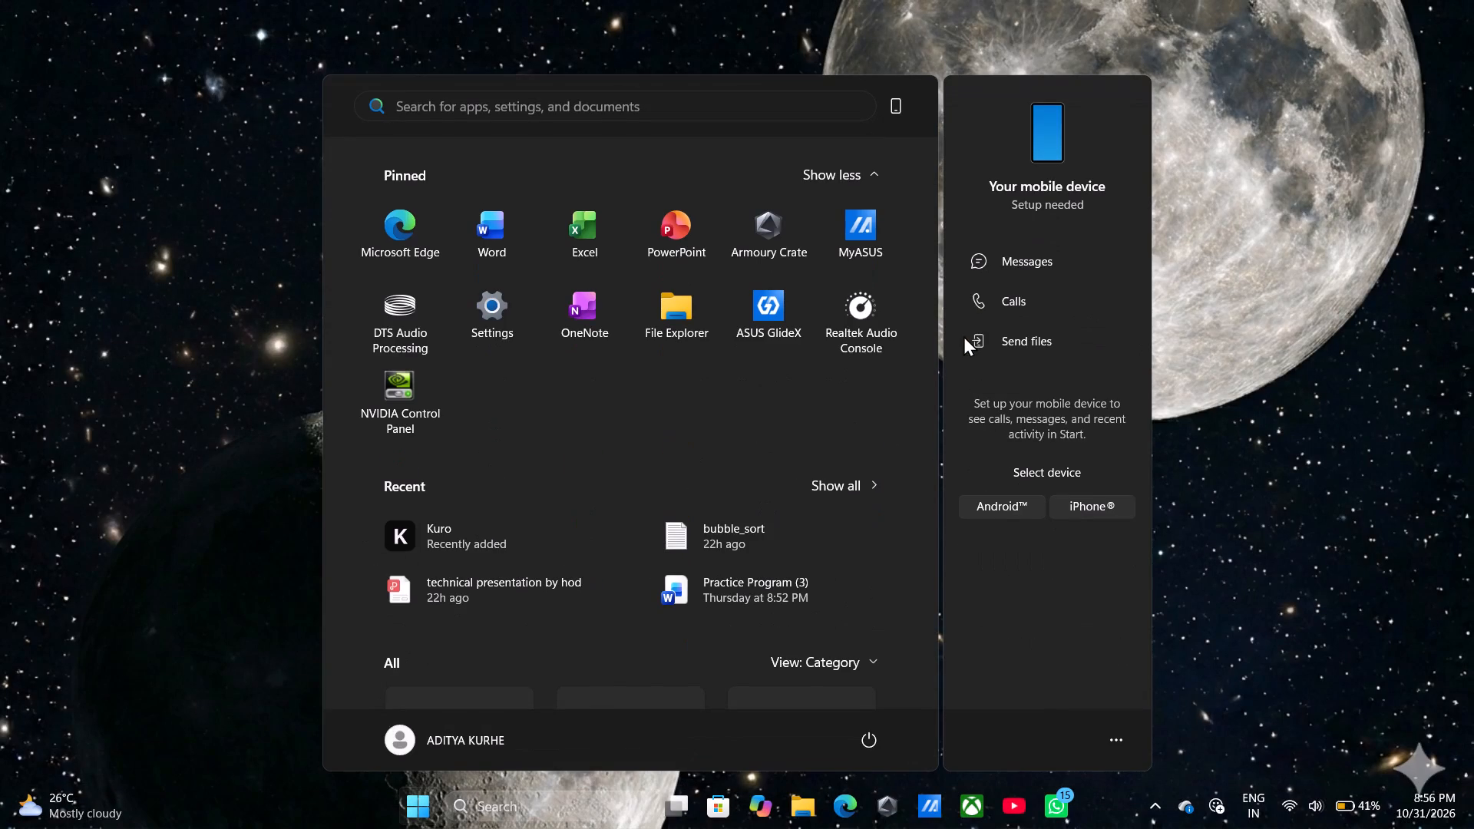
{"action": "left_click", "coordinate": [875, 735]}
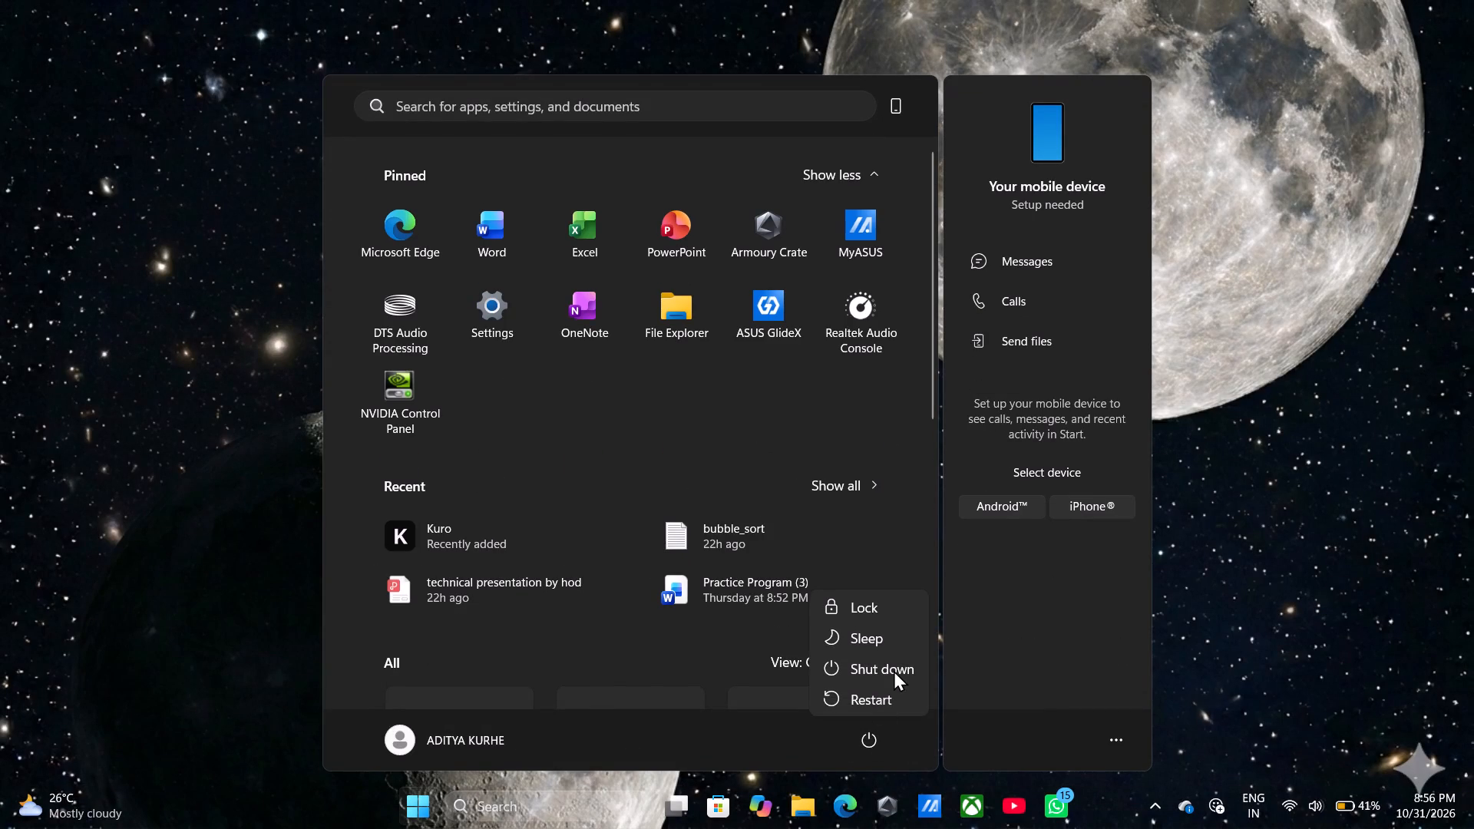
{"action": "left_click", "coordinate": [897, 666]}
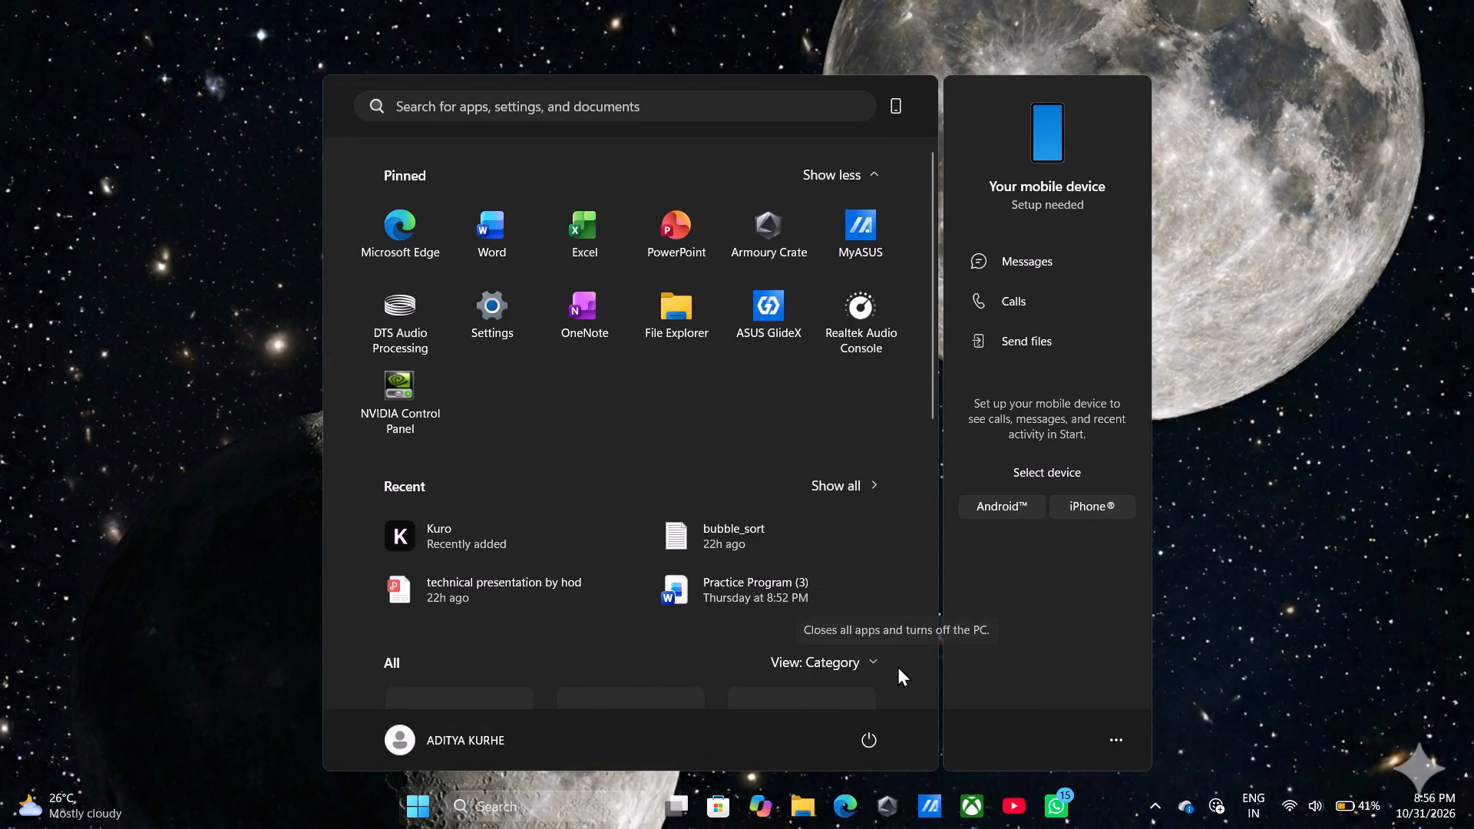